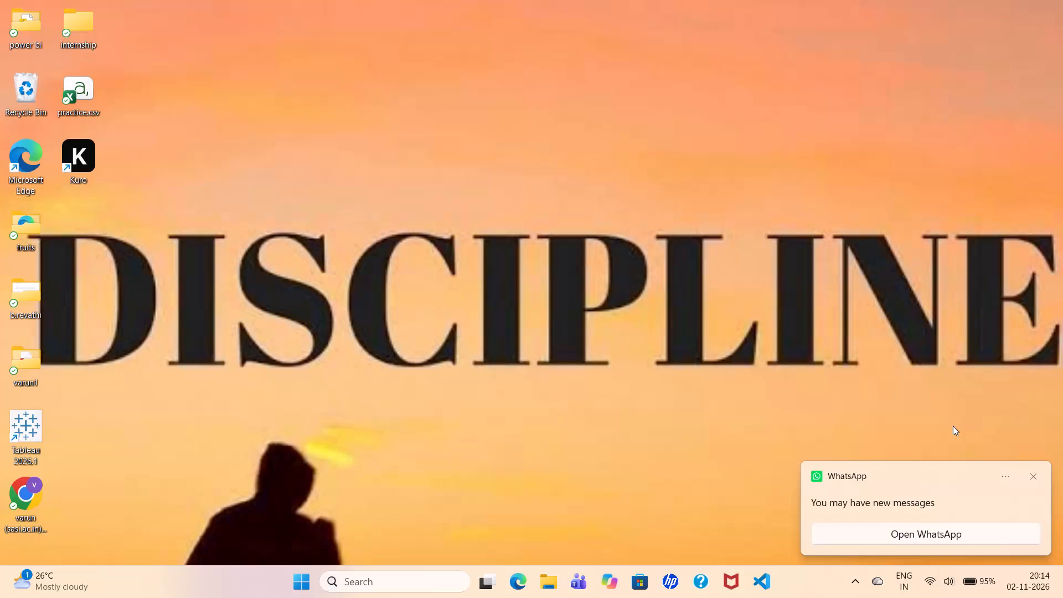
Dismiss the WhatsApp notification.
click(1036, 474)
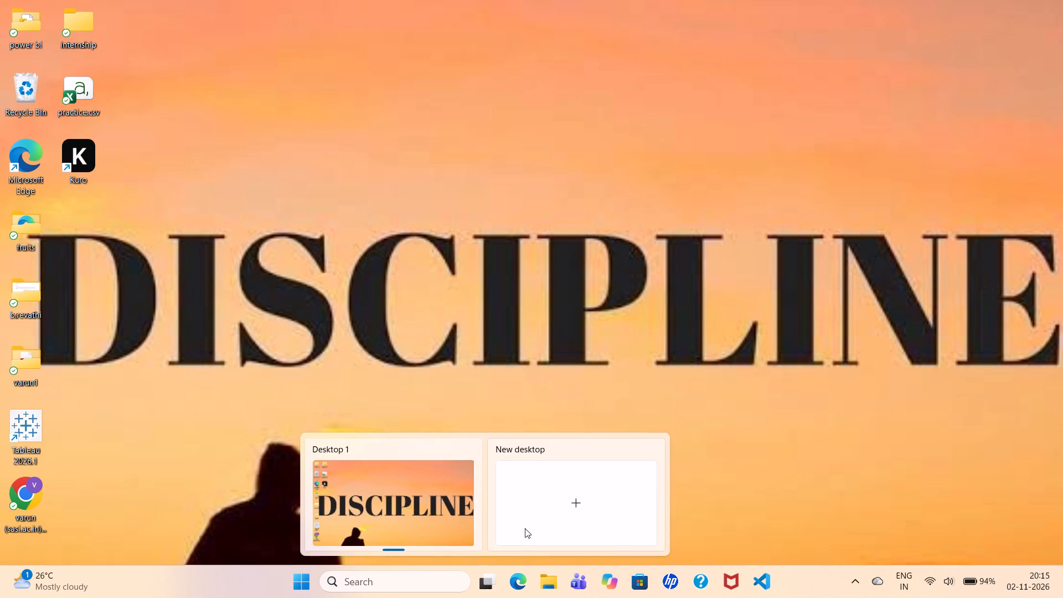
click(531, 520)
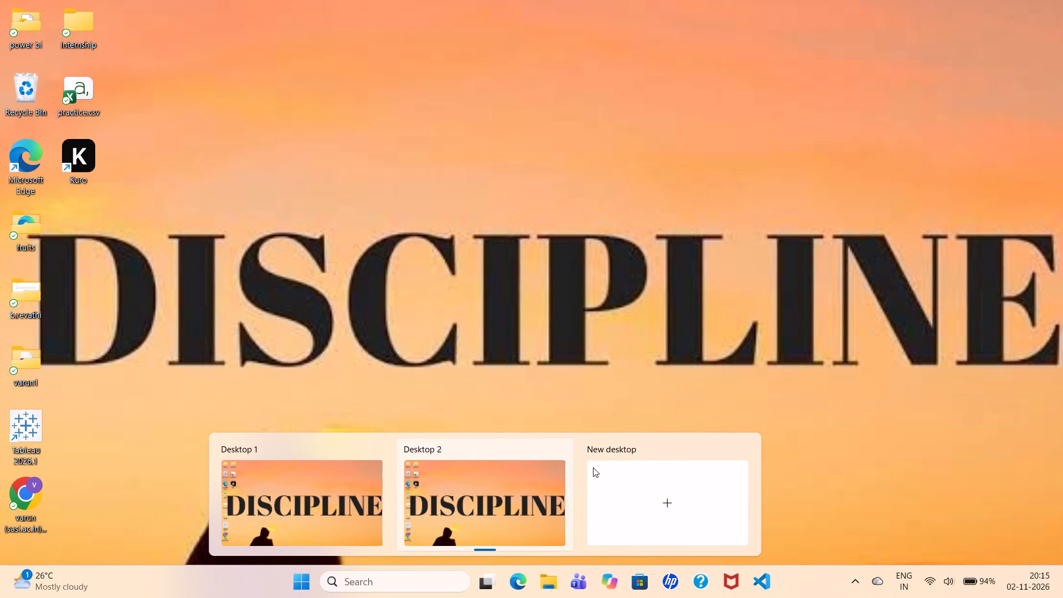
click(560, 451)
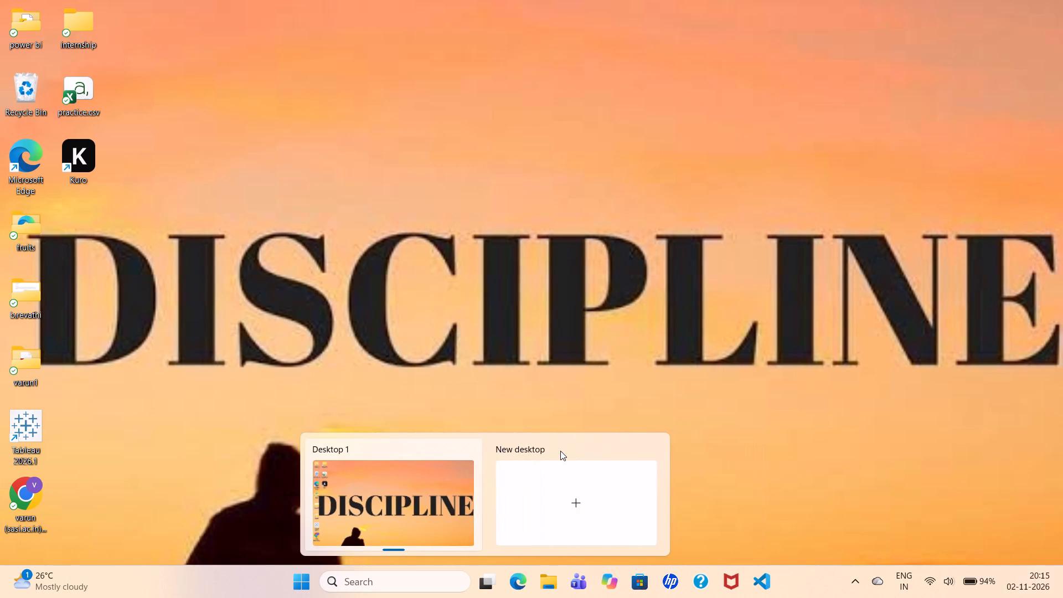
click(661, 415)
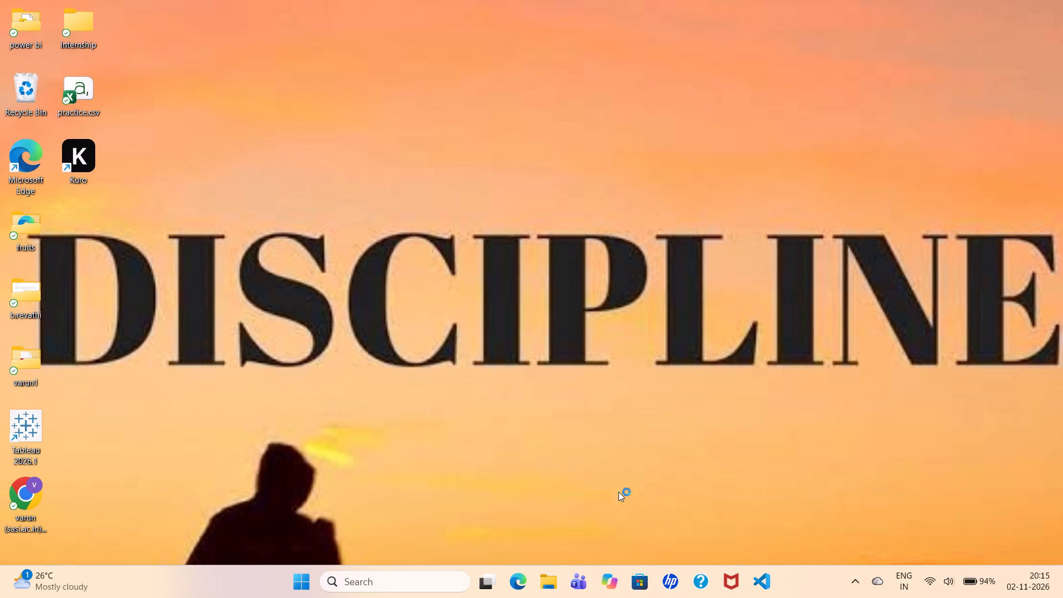
Look inside the Camera Roll folder in Pictures with File Explorer, and close the window.
click(552, 578)
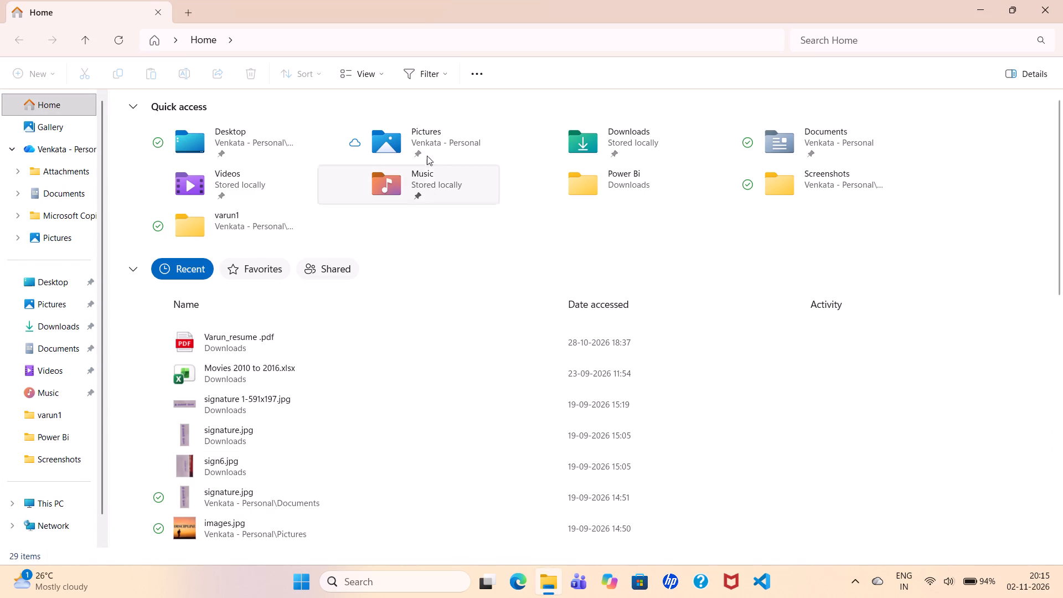
click(429, 147)
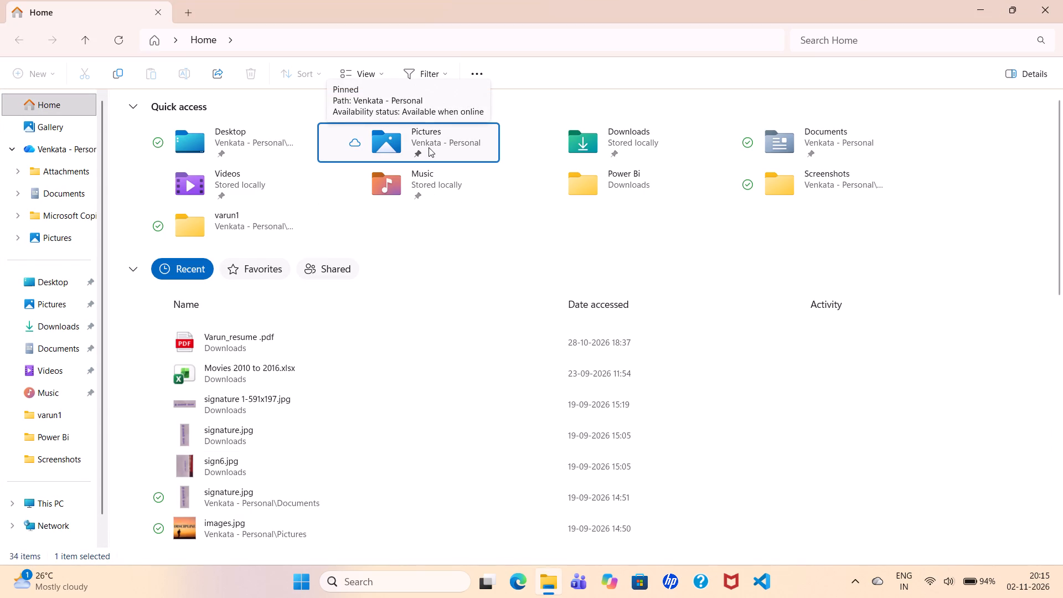
click(429, 147)
double_click(429, 147)
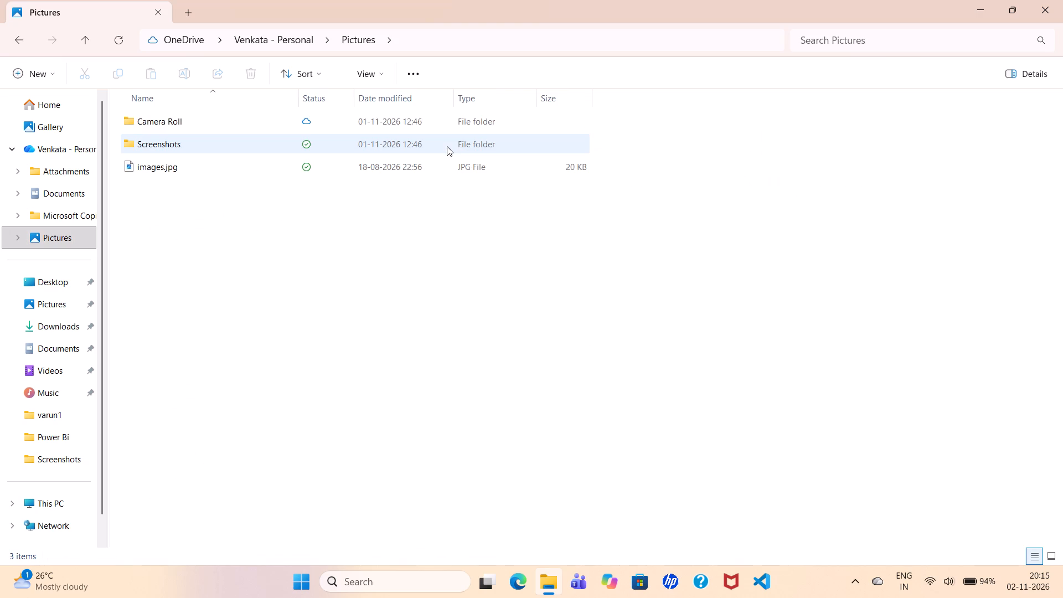
click(405, 128)
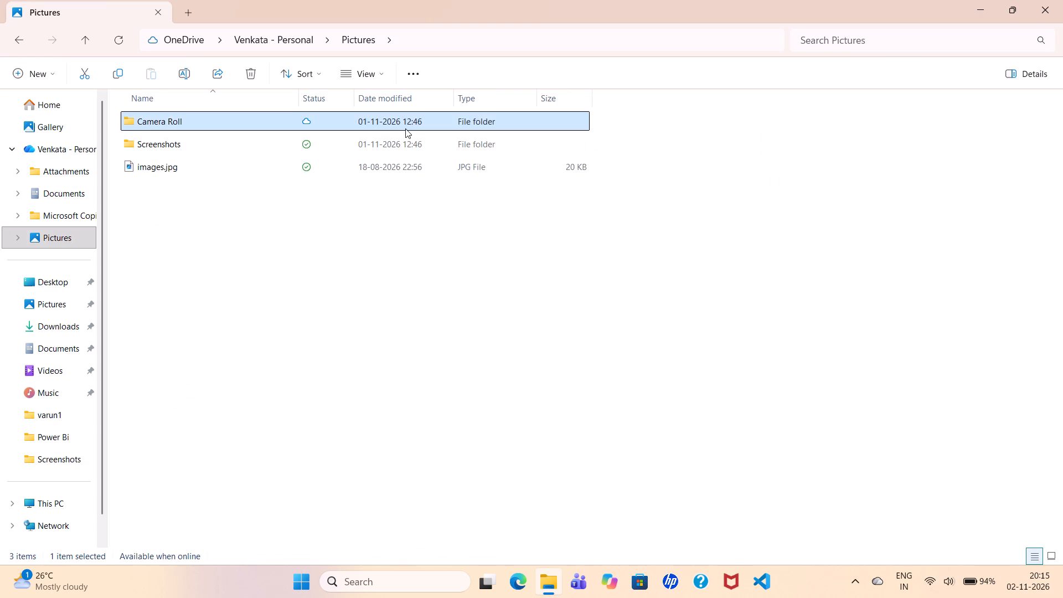
click(395, 117)
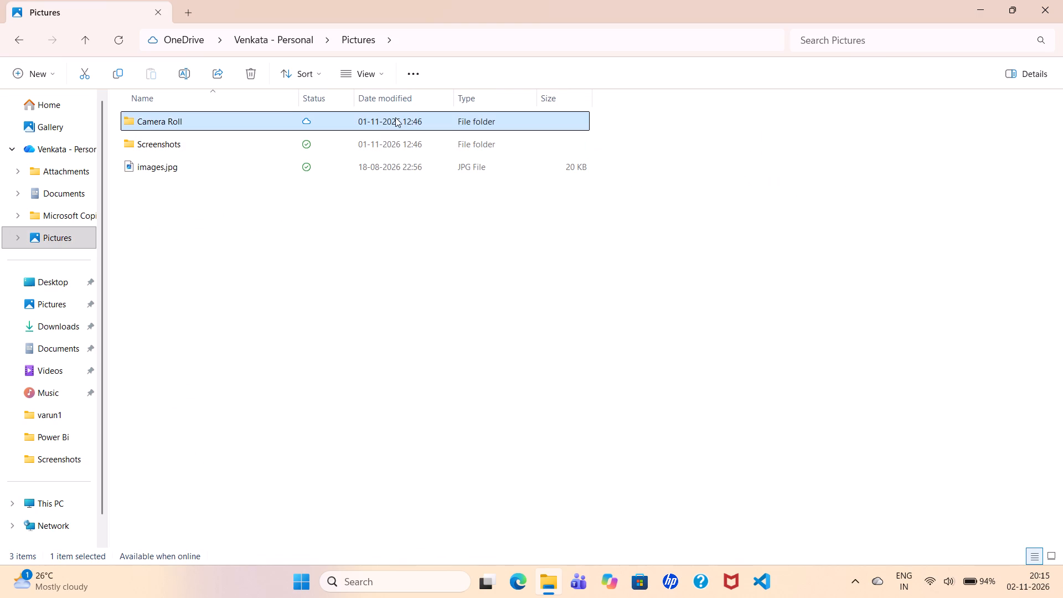
click(395, 117)
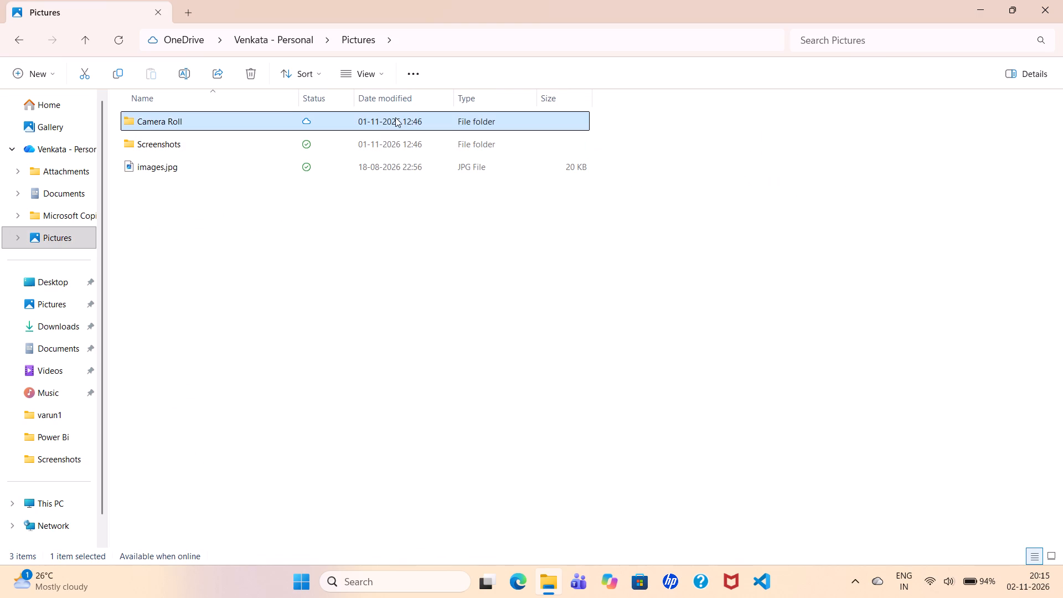
double_click(395, 117)
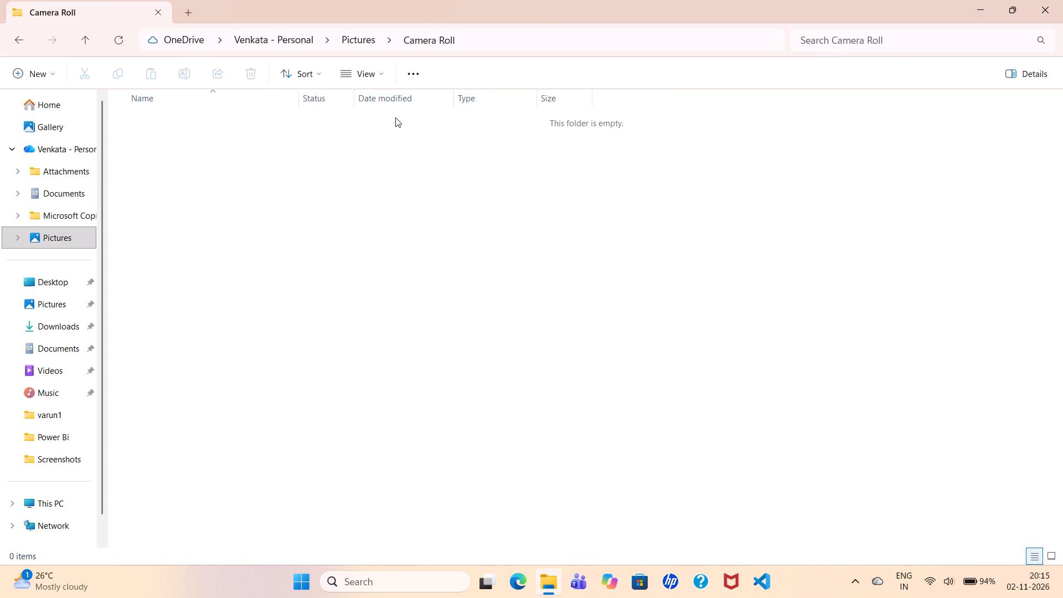
click(1036, 8)
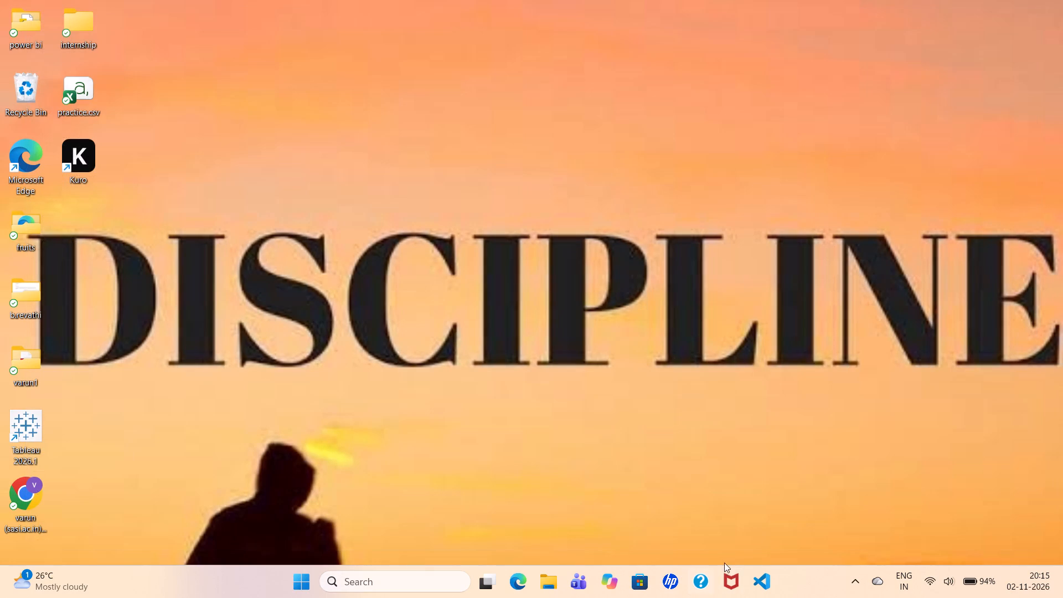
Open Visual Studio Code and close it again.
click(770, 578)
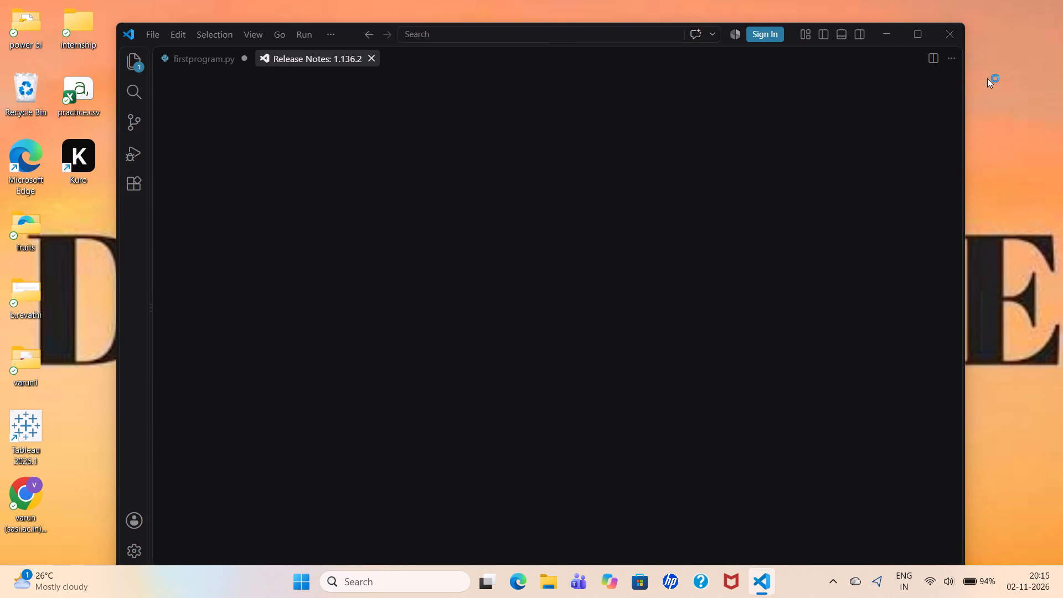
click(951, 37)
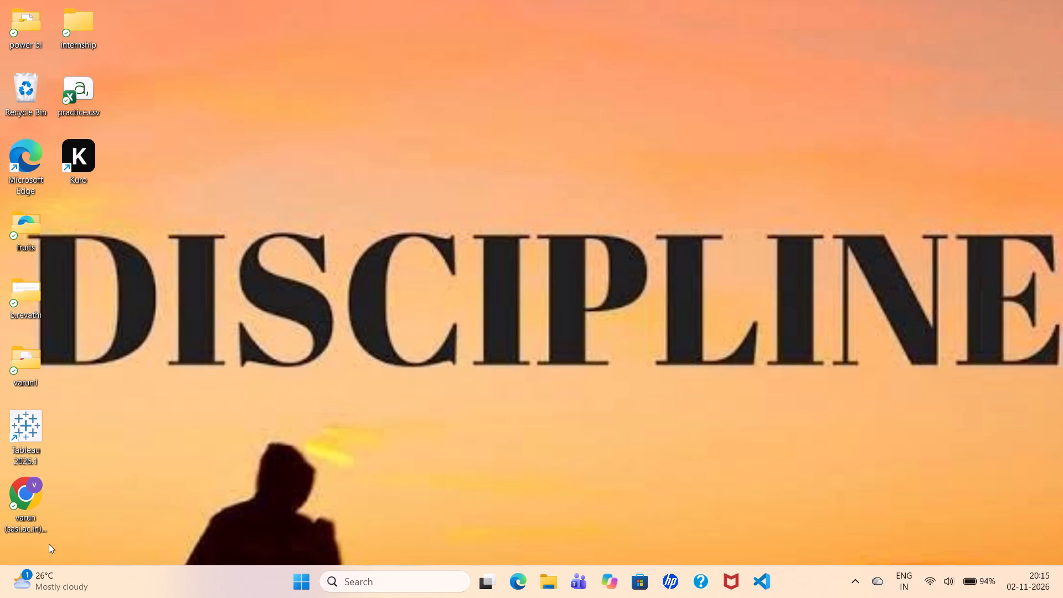
Open Chrome, search for canva, and enter Canva from the Canva India site with the free sign-up option.
click(24, 492)
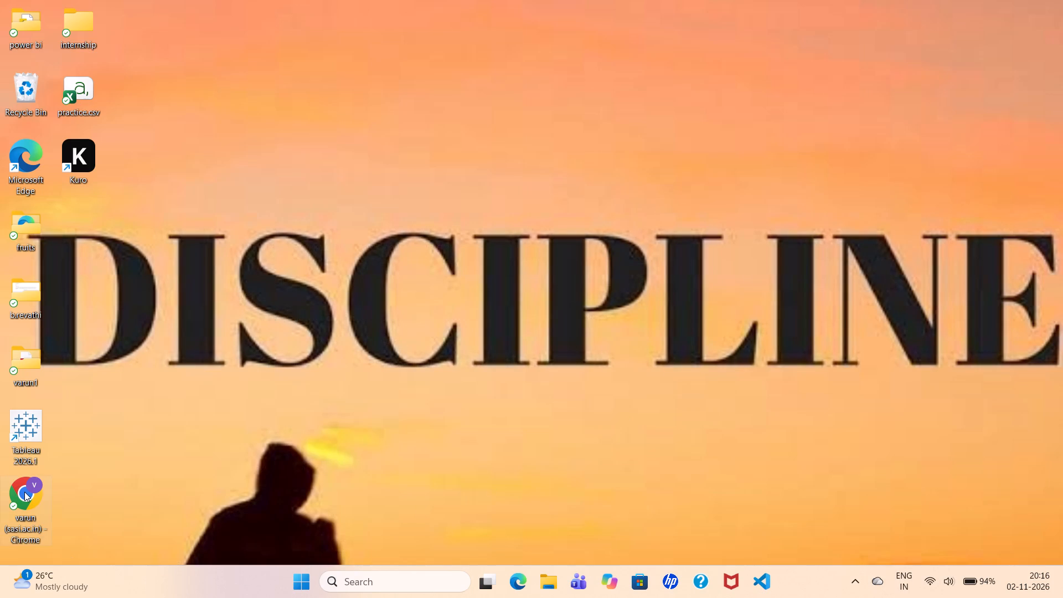
double_click(24, 492)
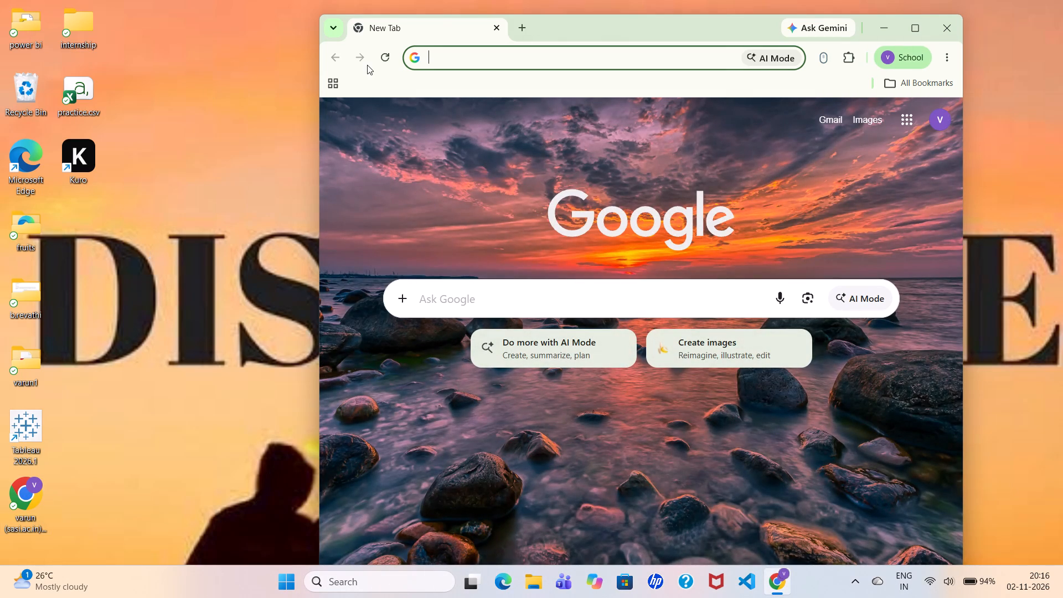
click(447, 61)
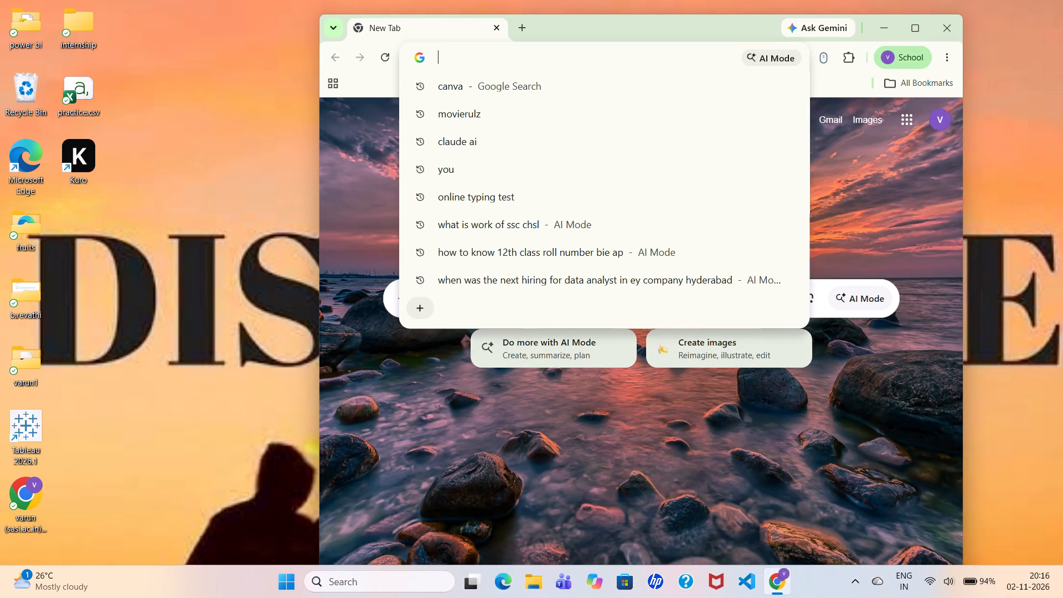
click(451, 87)
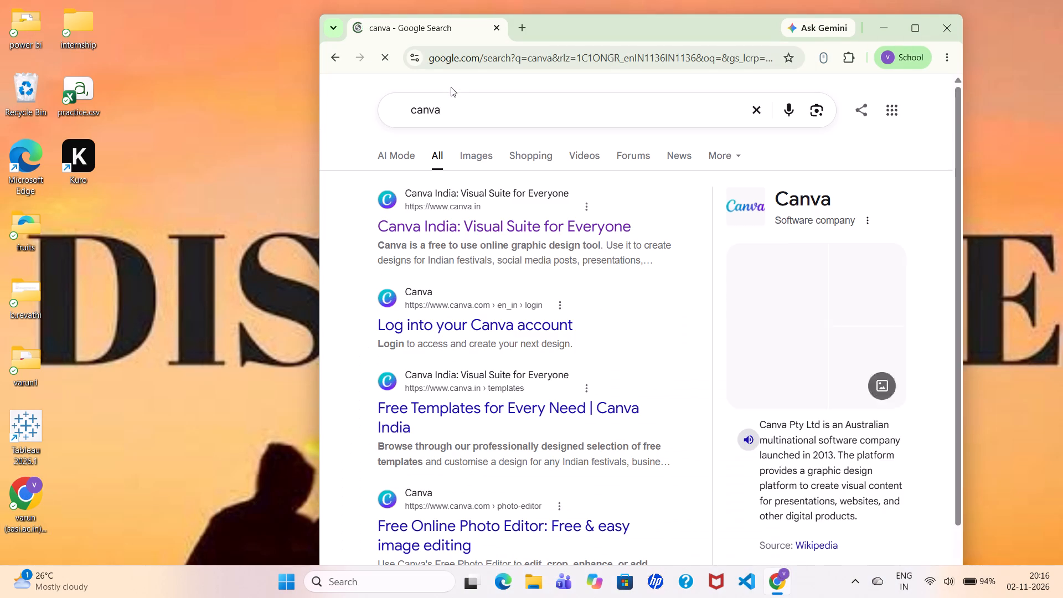
click(507, 229)
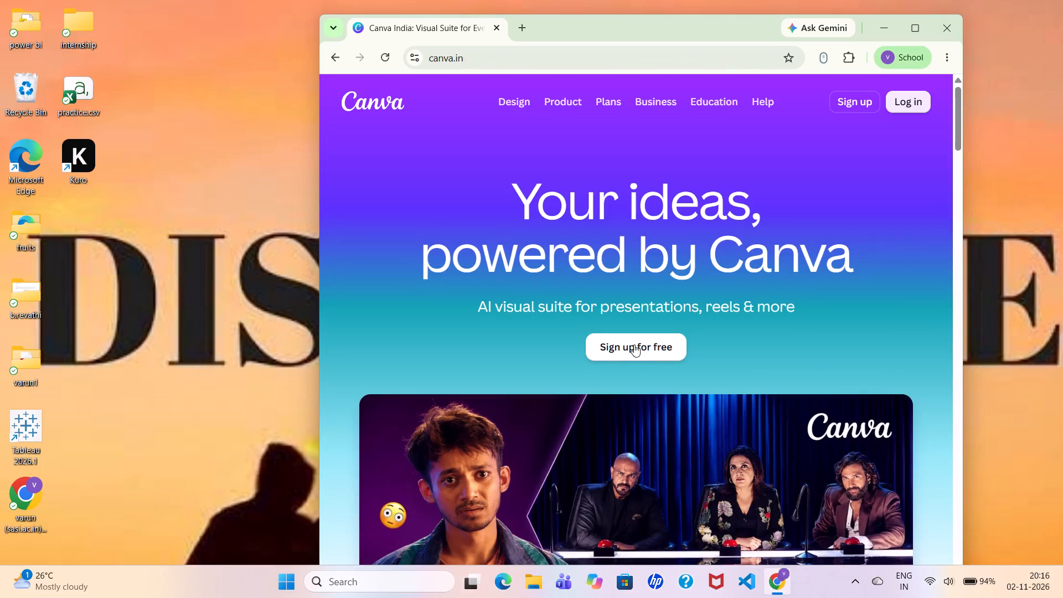
click(634, 344)
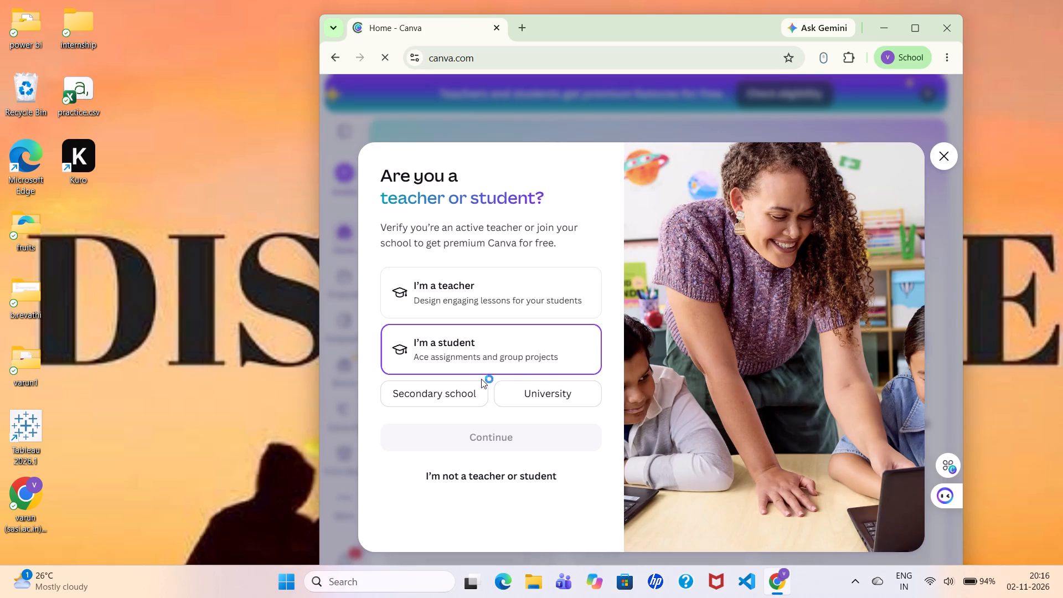
Answer the teacher-or-student question as a university student and continue through the student discount offer.
click(481, 360)
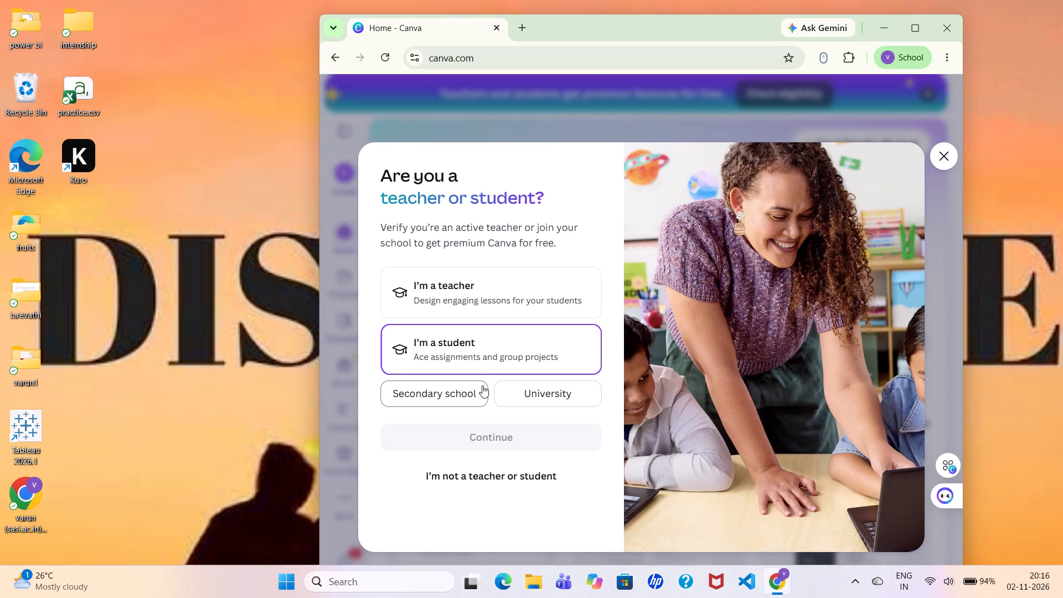
click(510, 388)
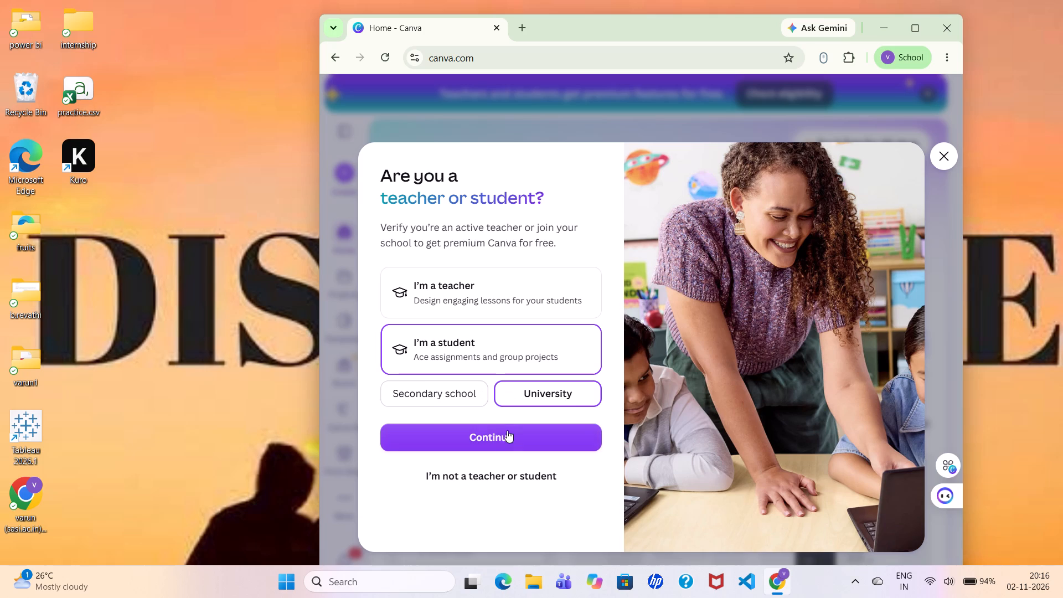
click(506, 432)
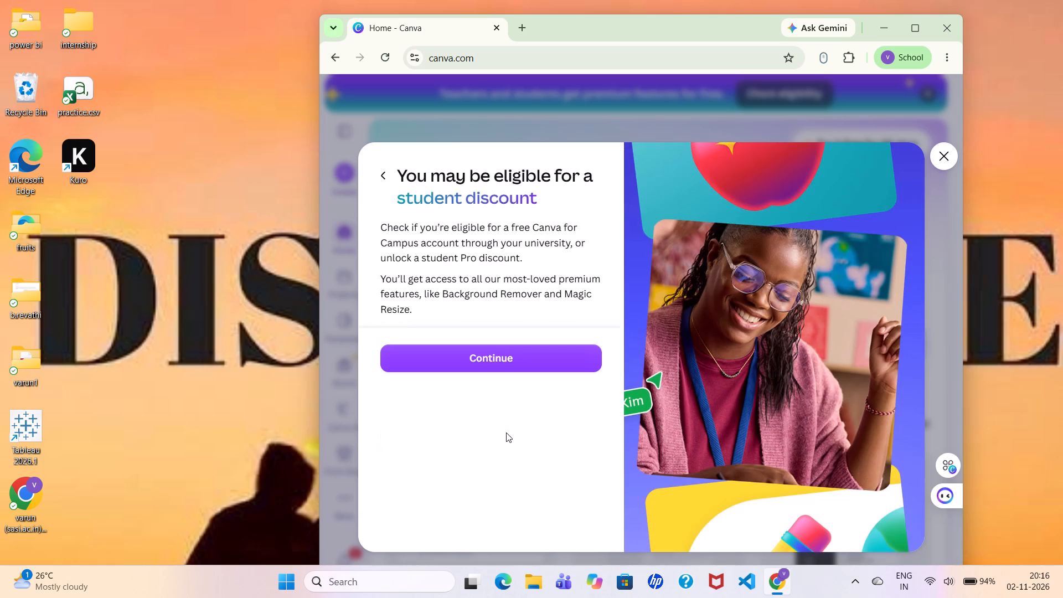
click(507, 357)
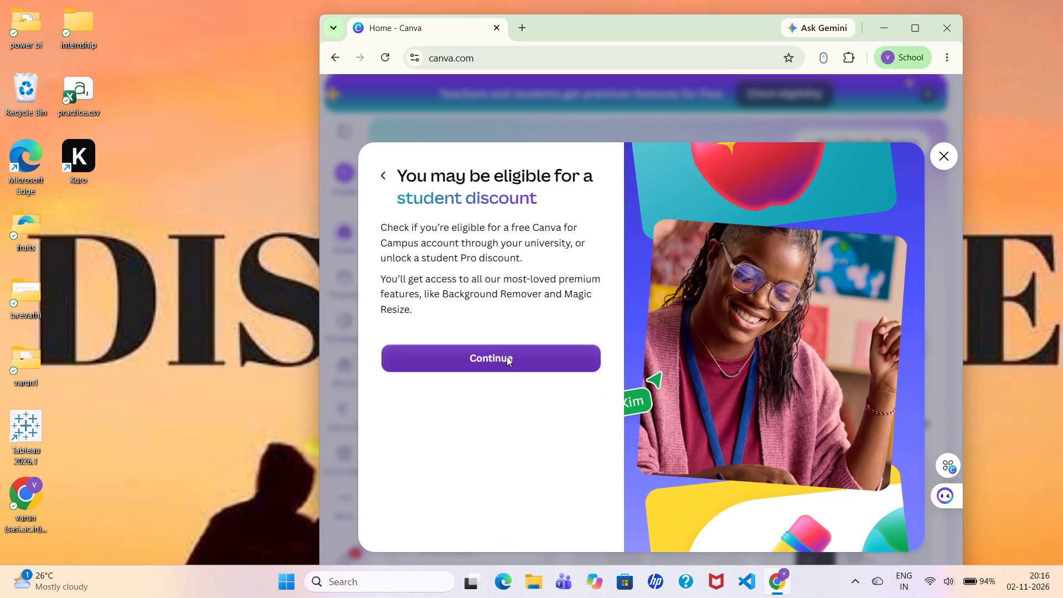
click(507, 357)
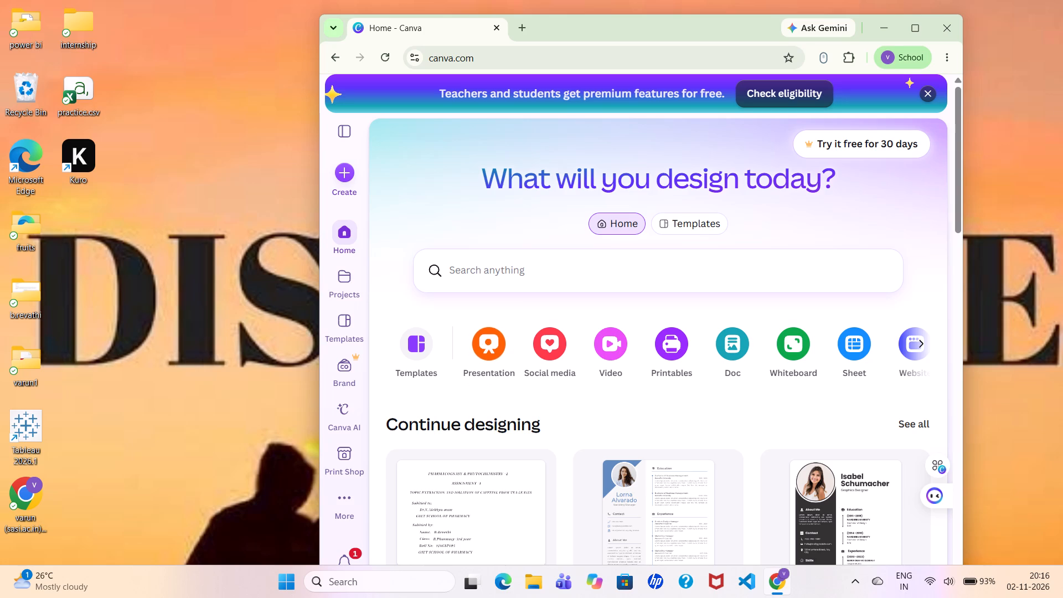
Open the recent Pharmacognosy assignment design for editing and maximize the browser window.
click(514, 505)
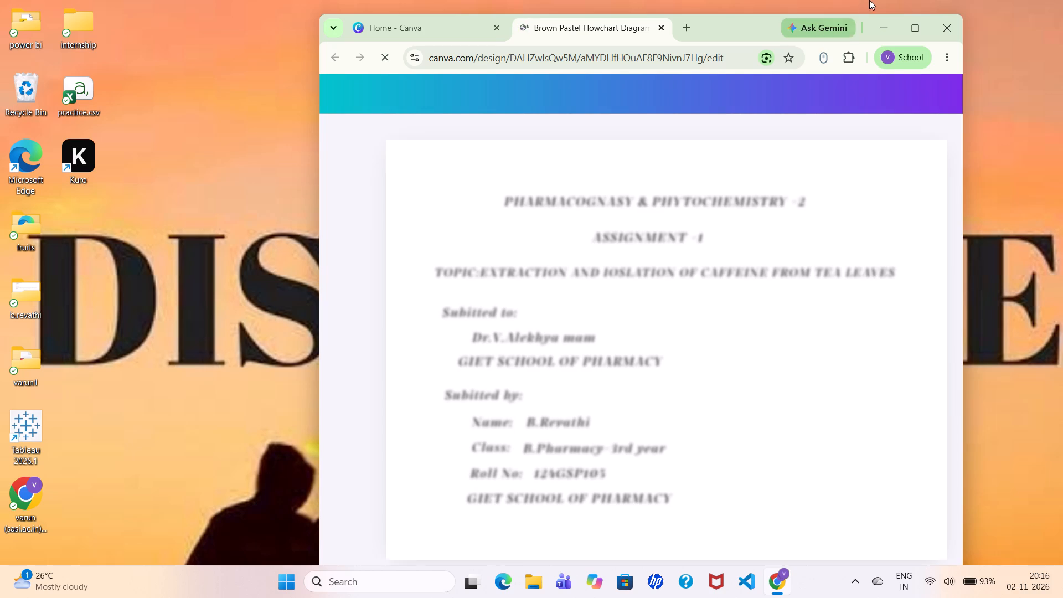
click(912, 28)
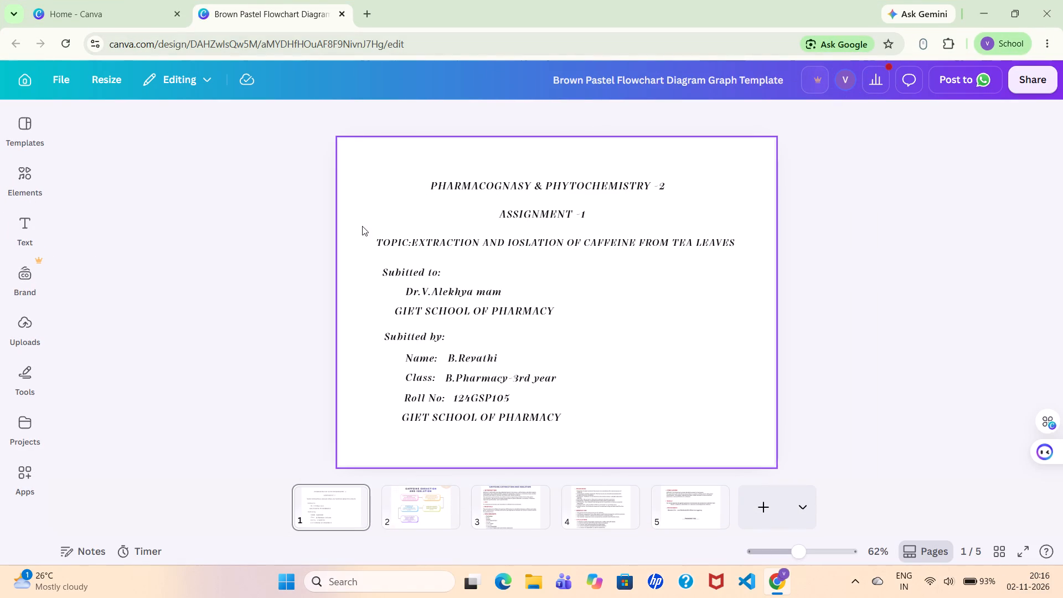
Search the design templates for "leaves background" and look through the results.
click(24, 141)
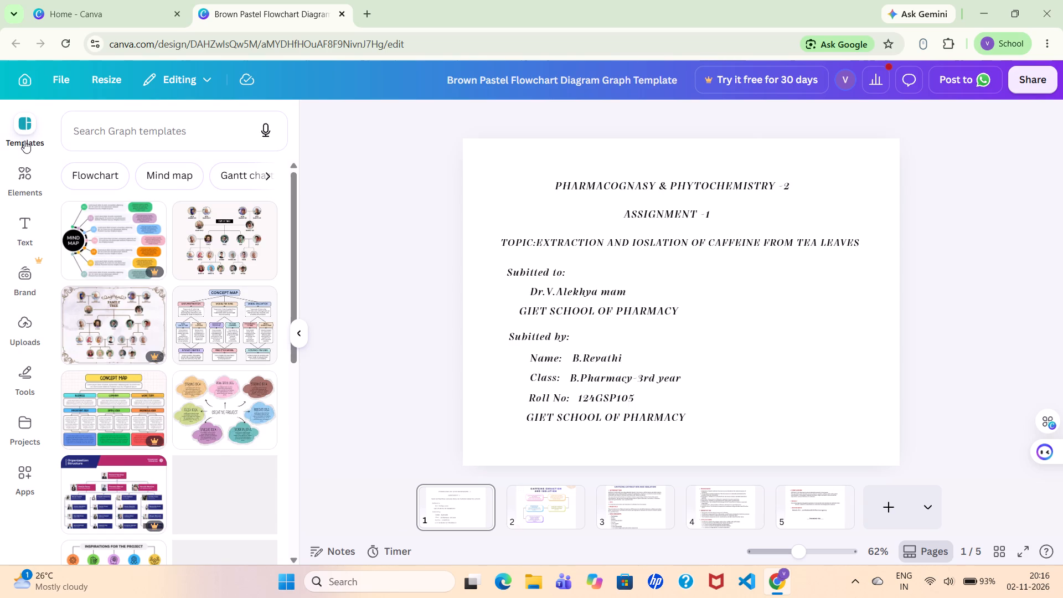
click(120, 136)
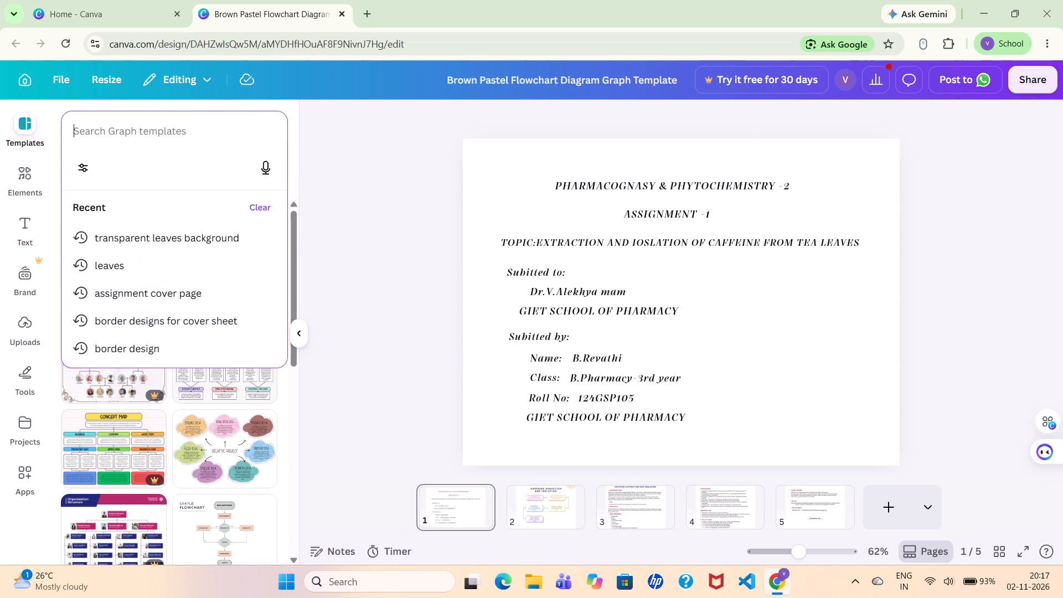
text(le)
key(a)
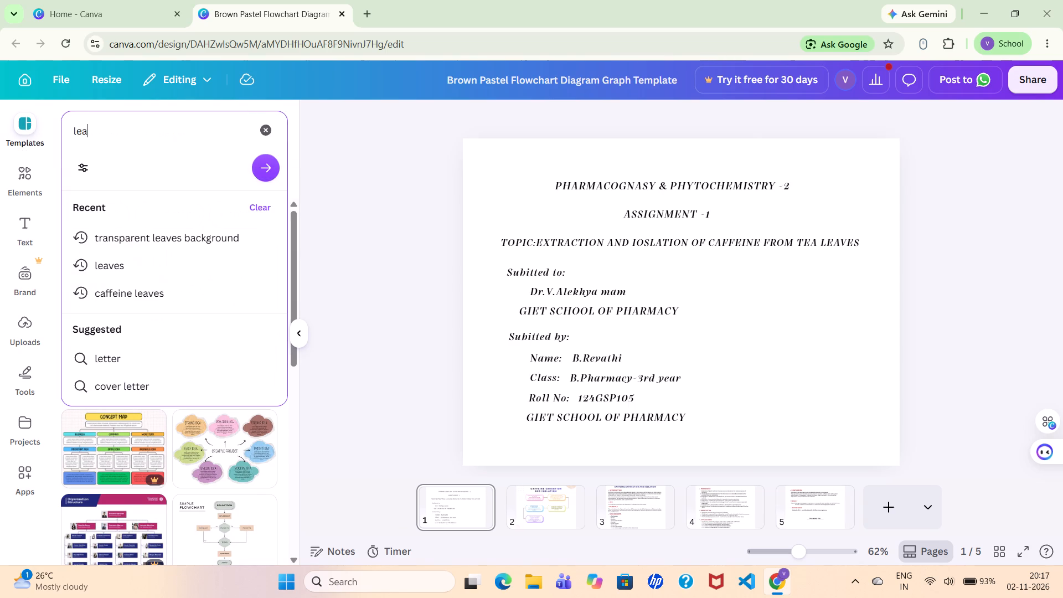
text(ves)
key(space)
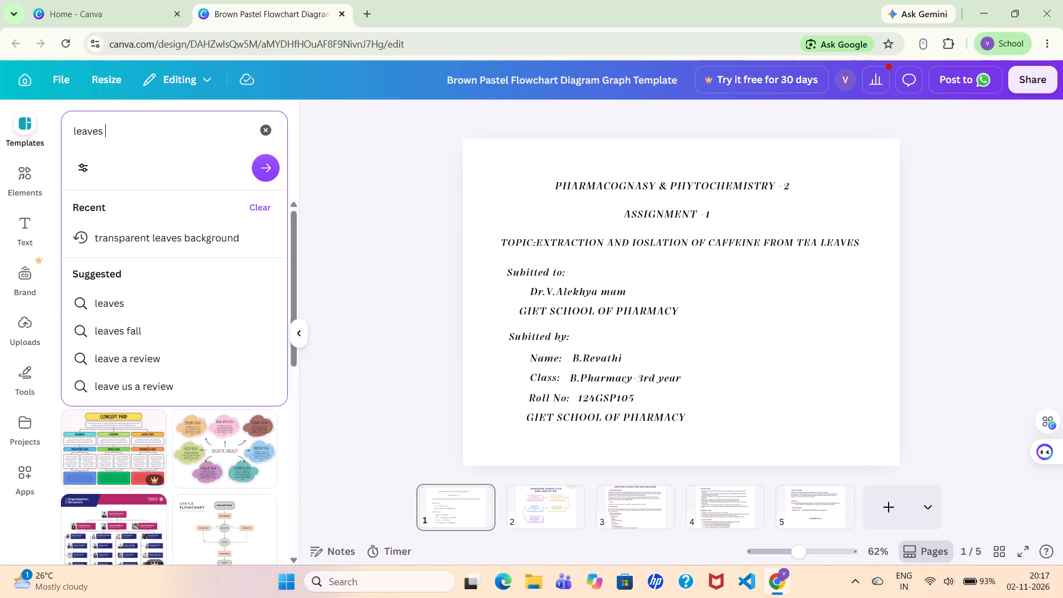
text(backgr)
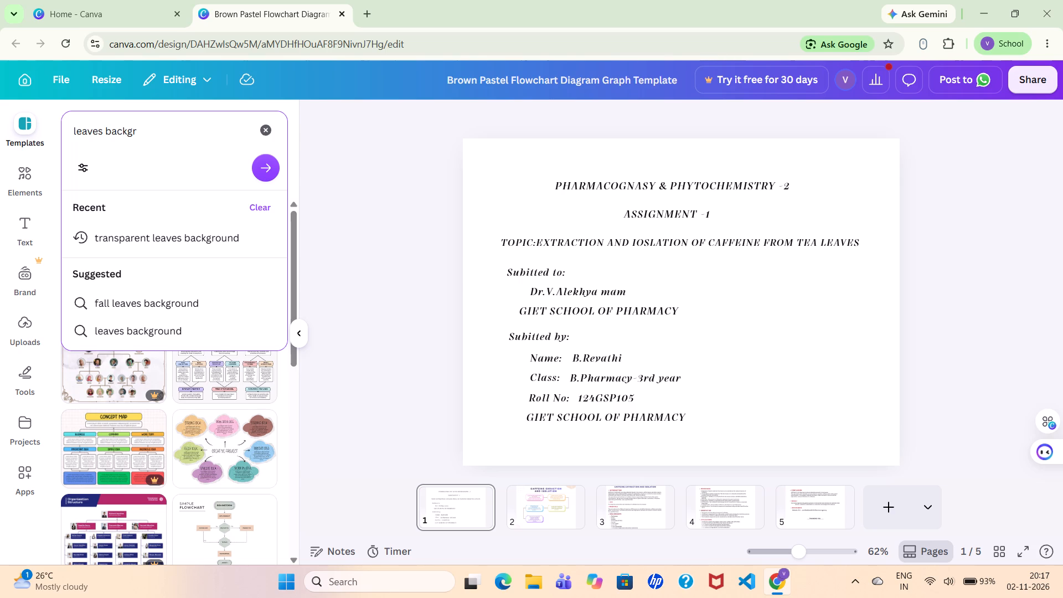
text(ound)
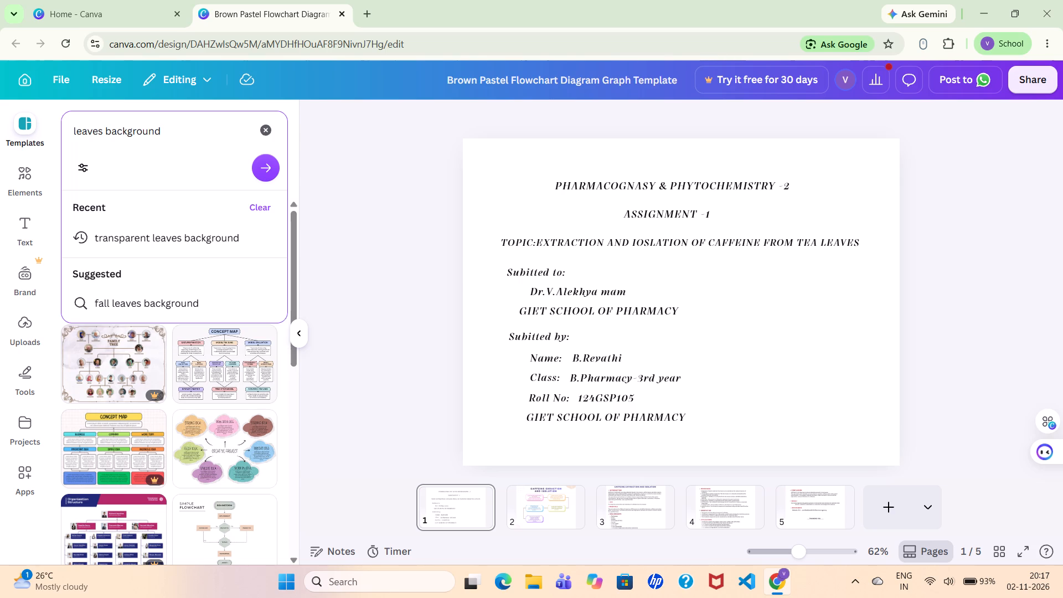
click(263, 167)
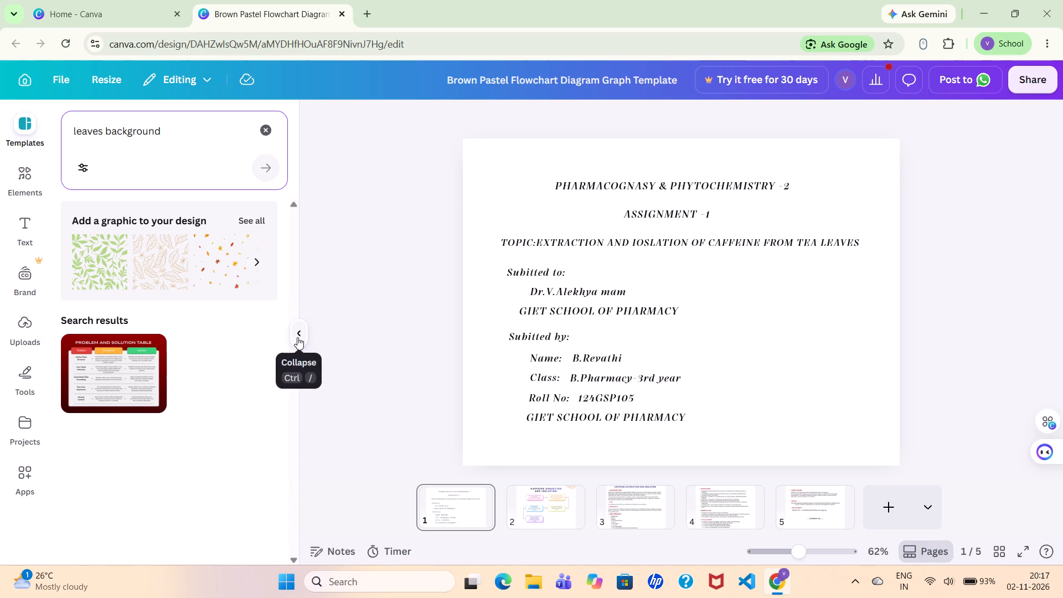
click(294, 559)
click(294, 559)
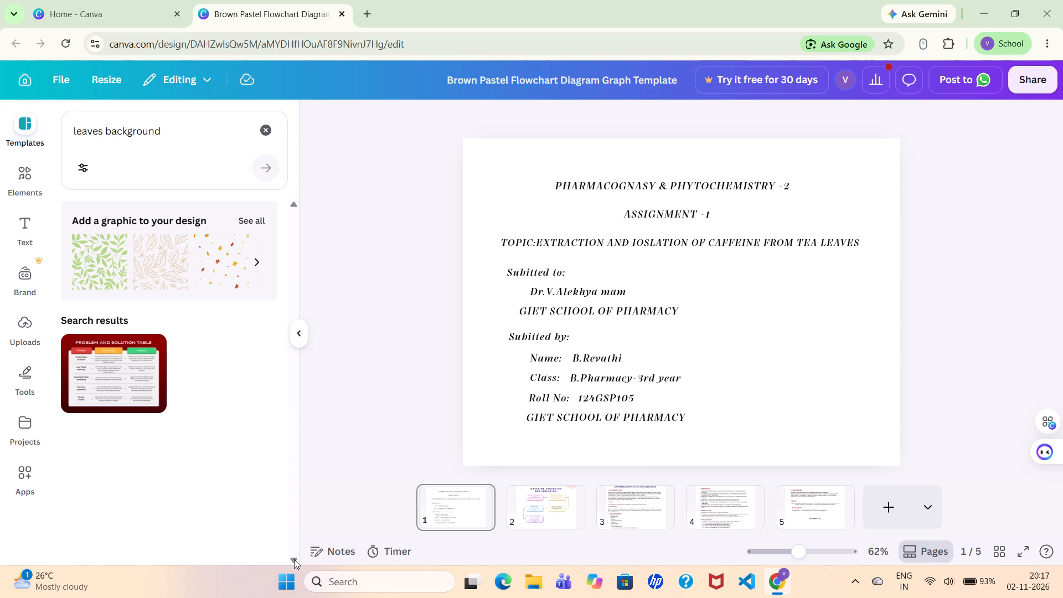
Show all the graphic elements for "leaves background" and look through the photo, video, mockup and audio results.
drag(294, 559, 207, 329)
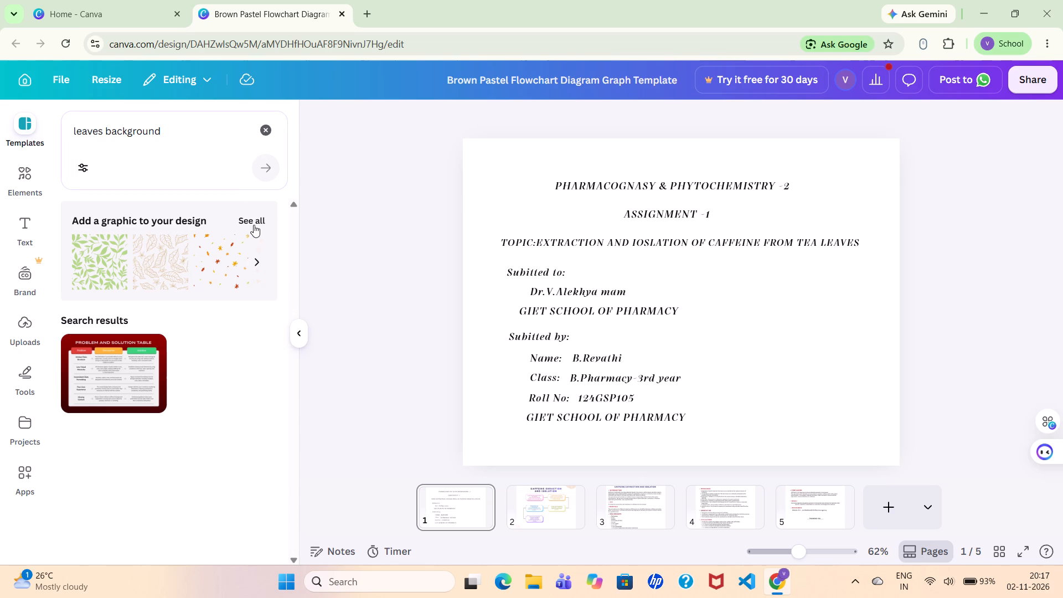
click(254, 218)
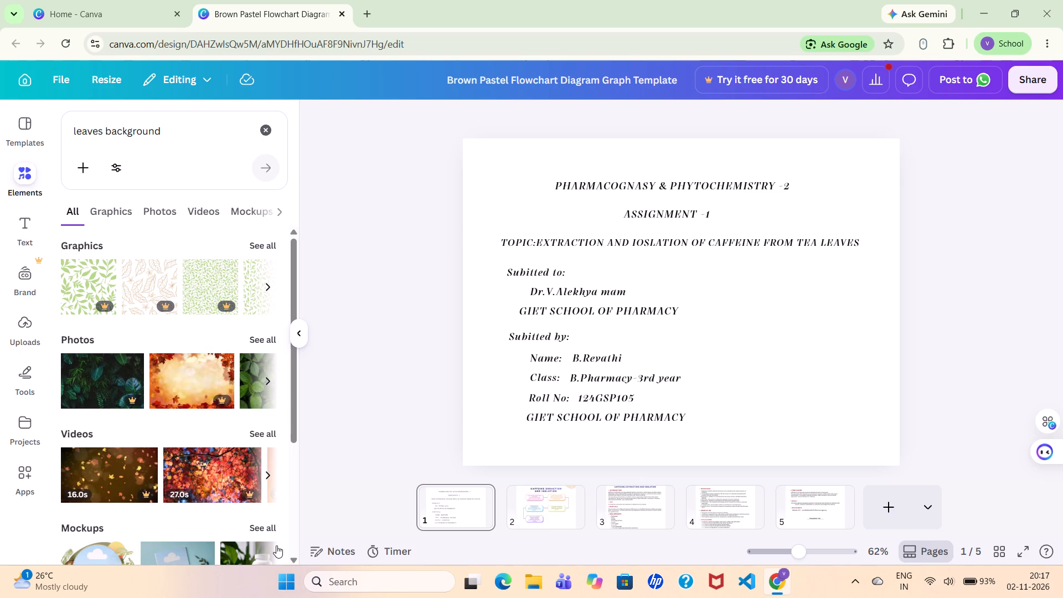
click(296, 560)
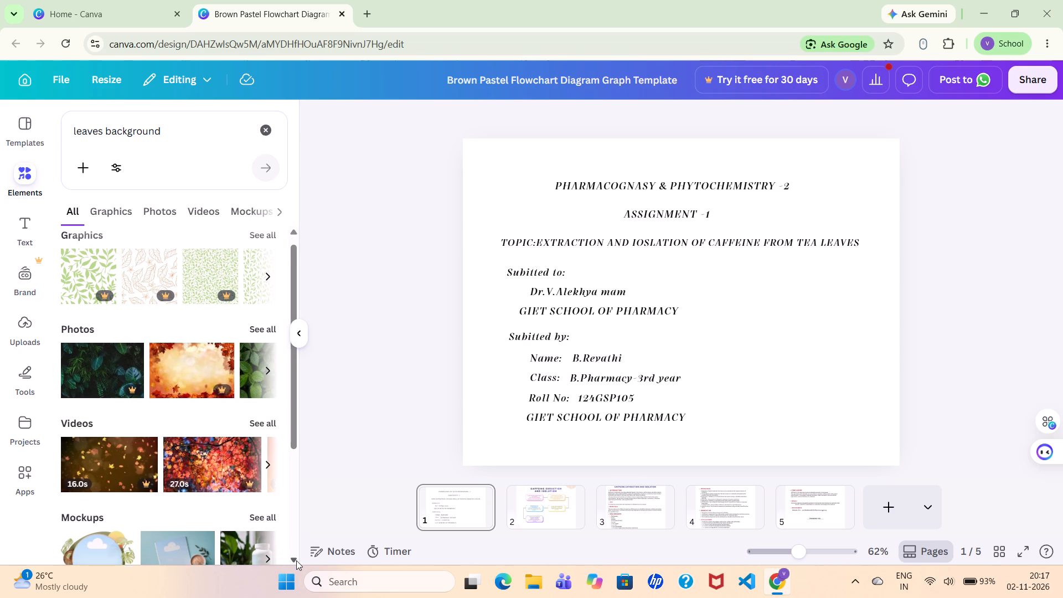
click(296, 560)
click(296, 560)
click(296, 560)
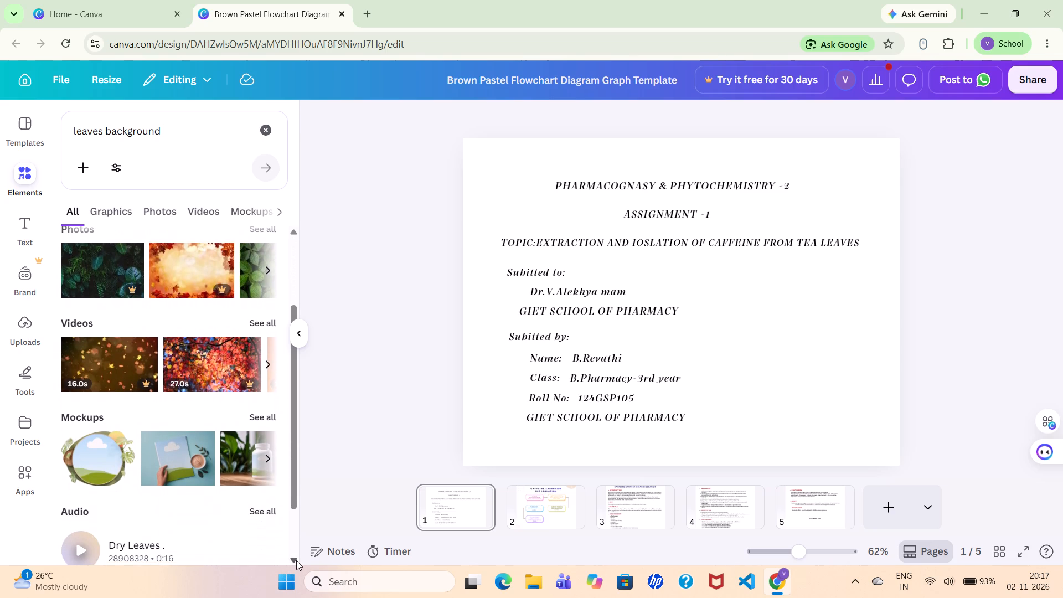
click(296, 560)
click(296, 560)
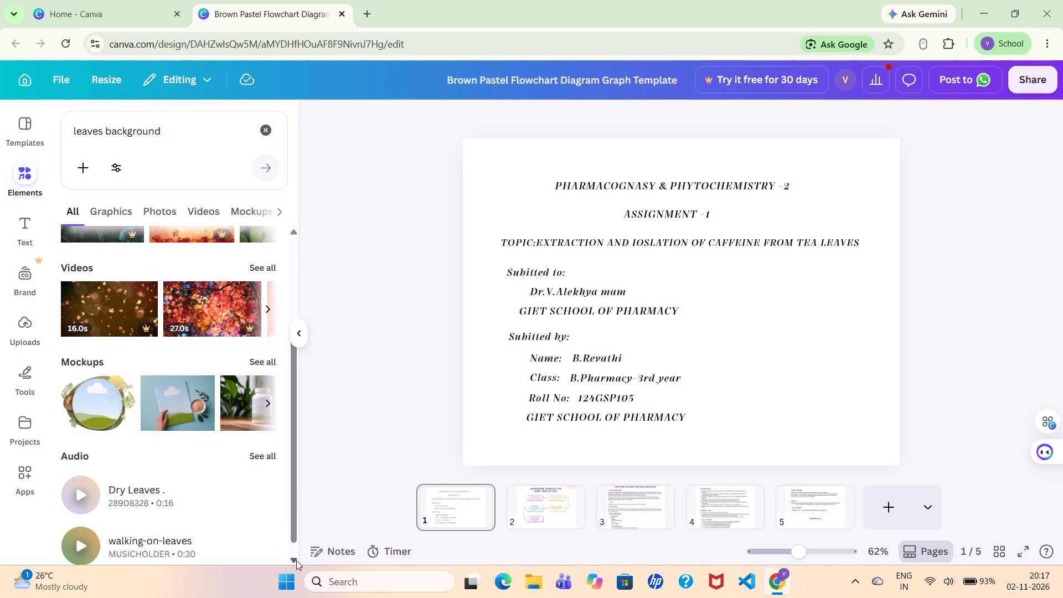
click(269, 405)
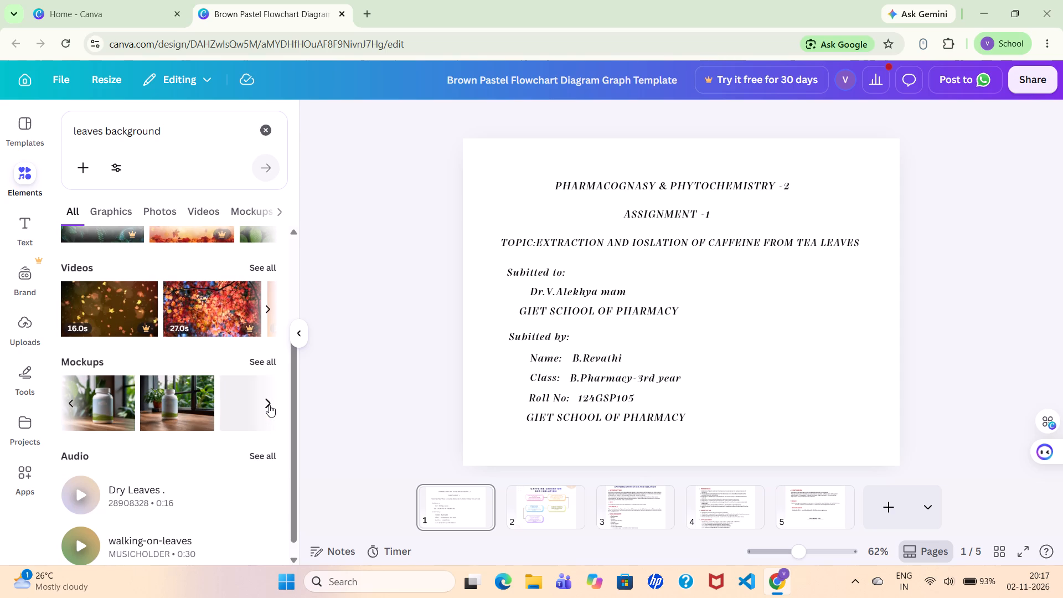
click(73, 403)
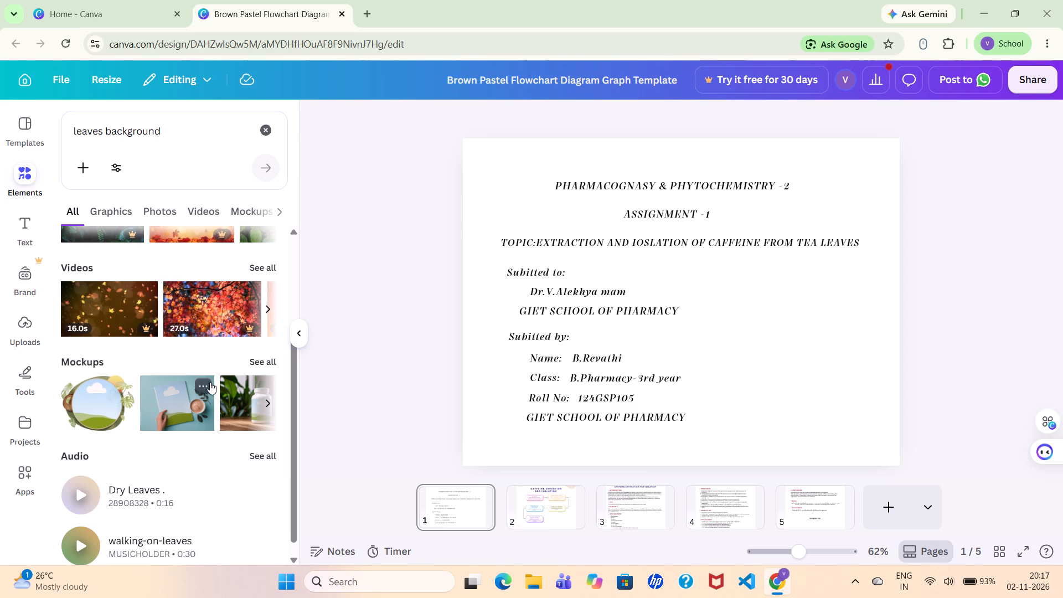
Search the elements for "caffeine leaves" and check the frames and mockups before narrowing the results to graphics.
click(262, 129)
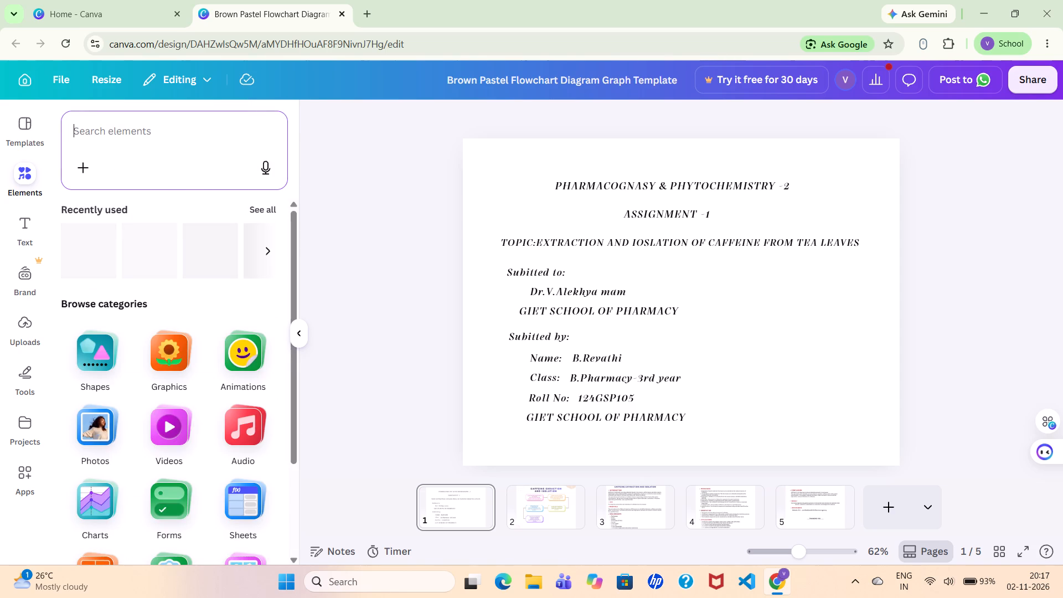
text(caffeine leaves)
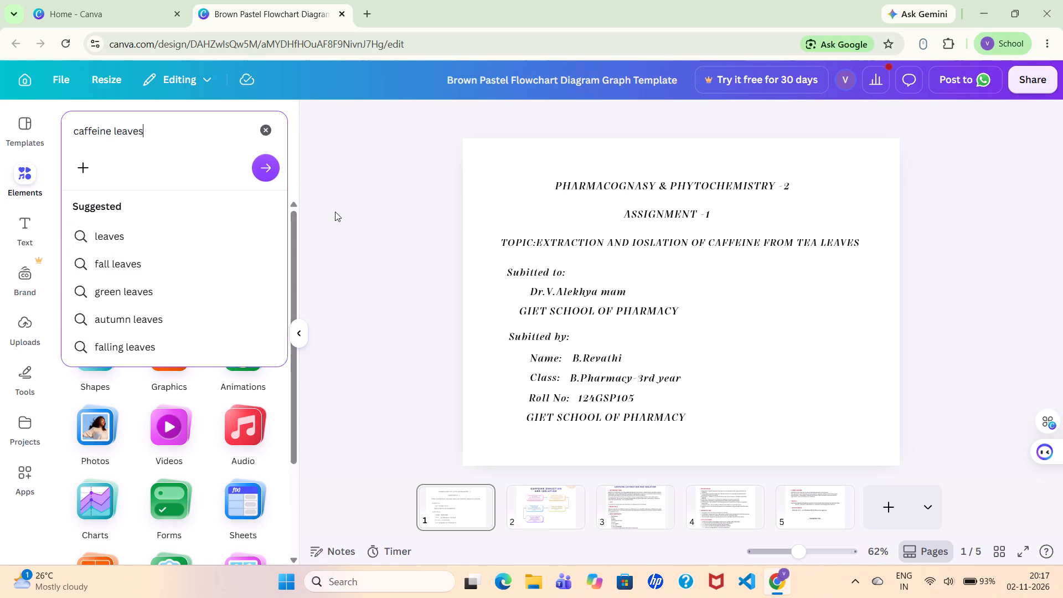
click(261, 166)
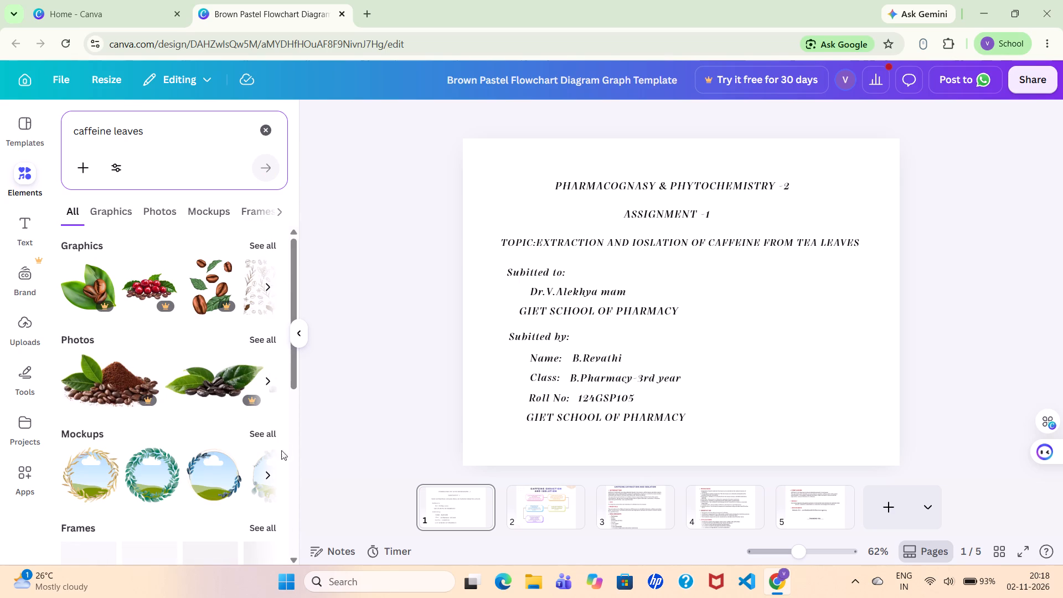
click(264, 529)
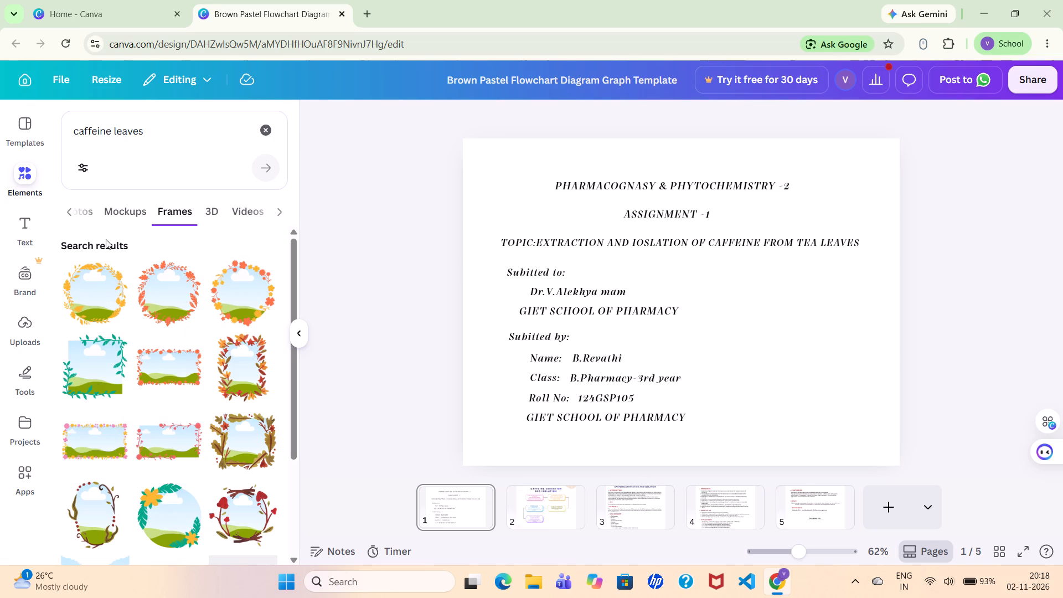
click(121, 207)
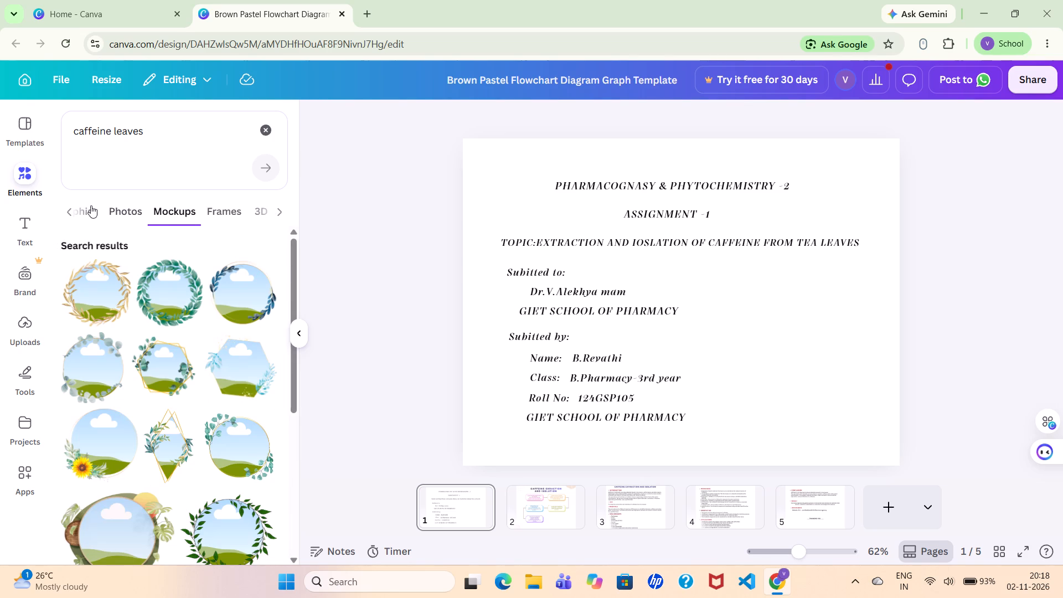
click(89, 205)
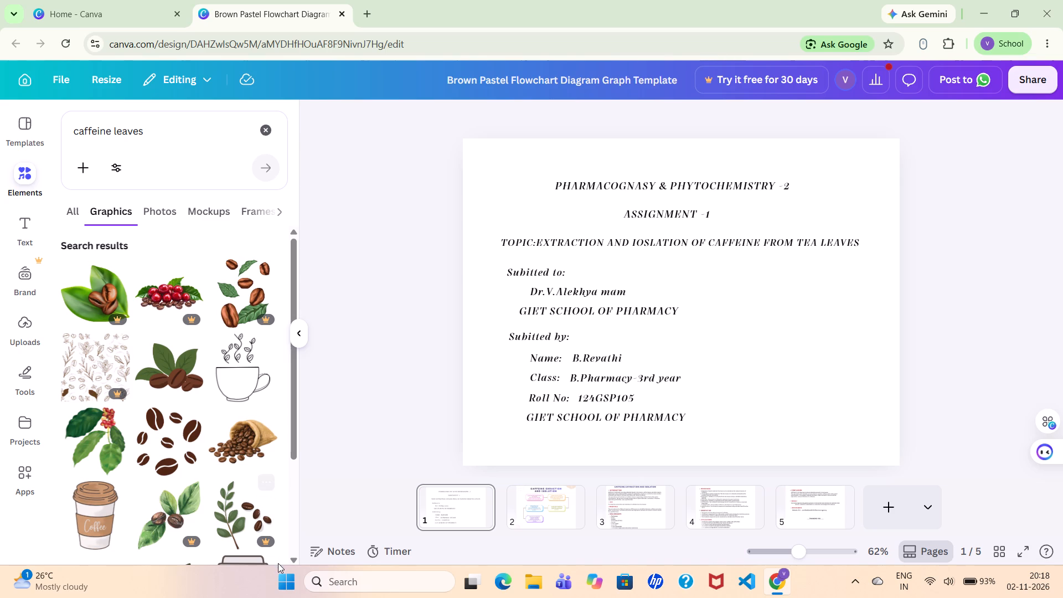
Look through the "caffeine leaves" graphics for a leaf illustration that suits the cover page.
click(291, 559)
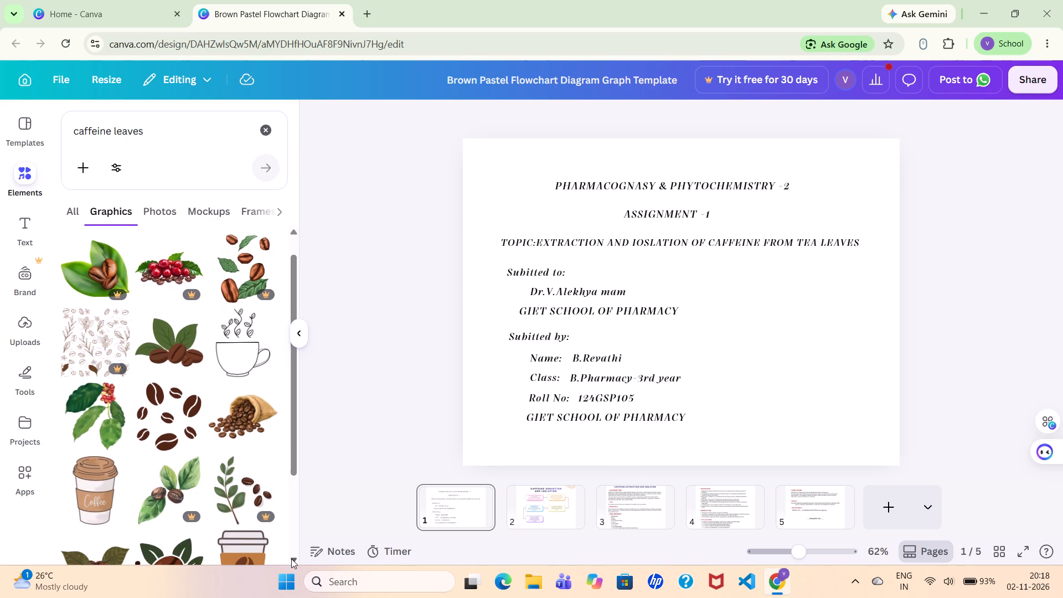
click(291, 559)
click(291, 559)
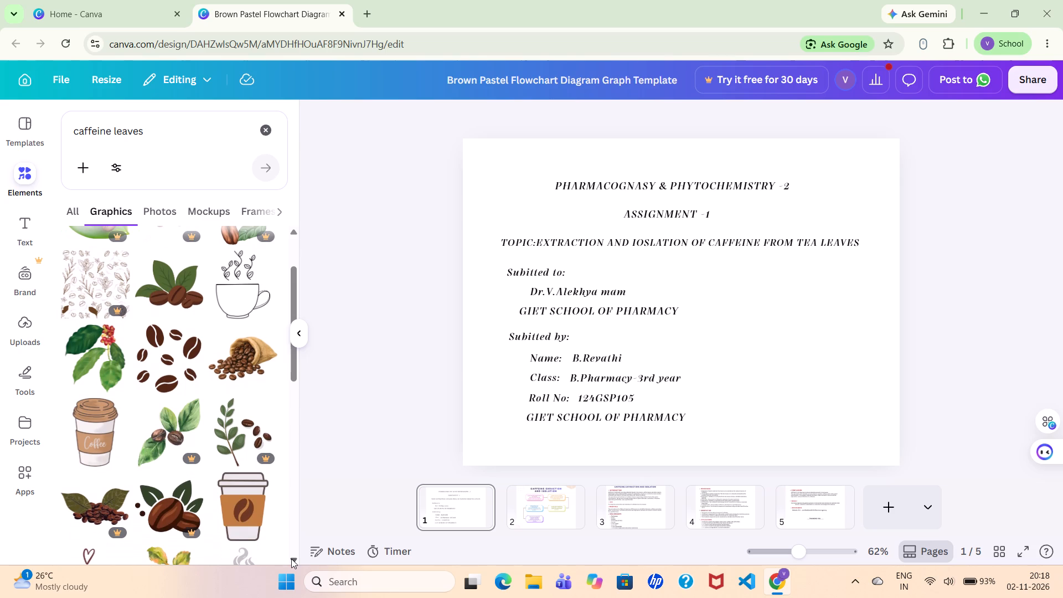
click(293, 231)
click(293, 231)
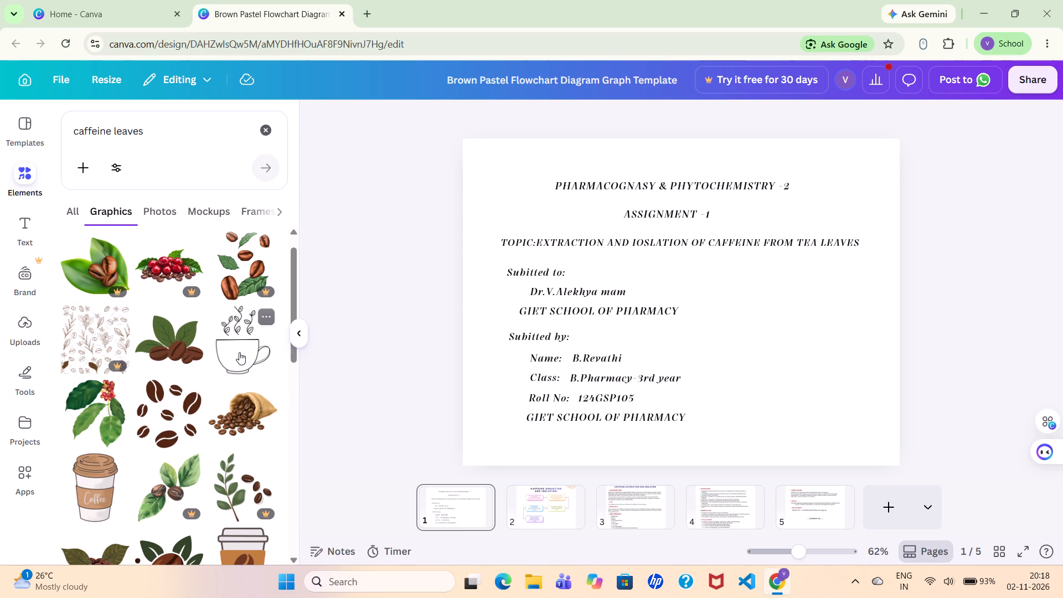
key(Down)
key(Down)
click(290, 362)
click(290, 362)
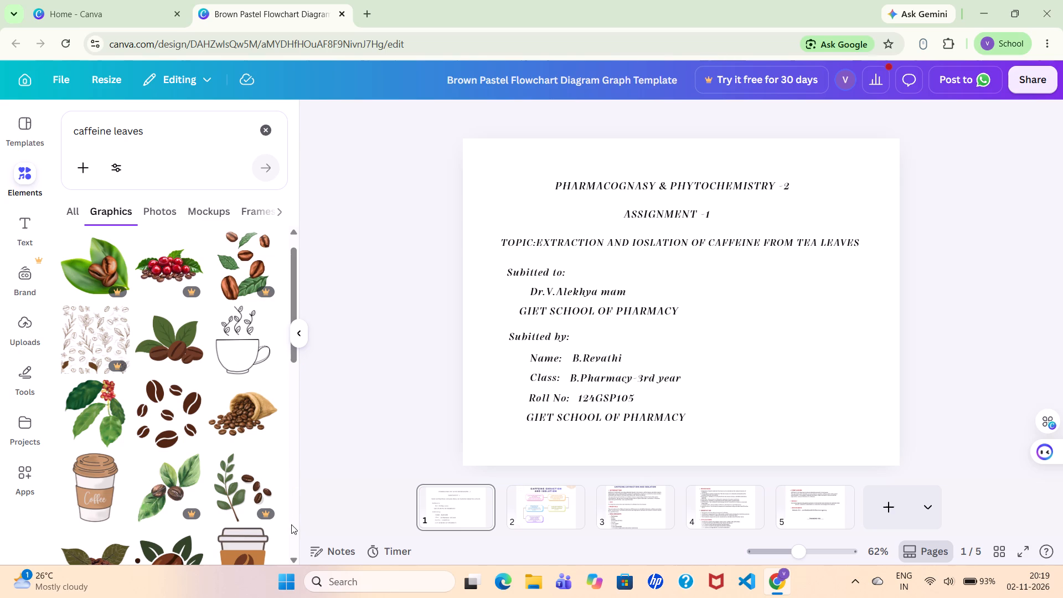
click(294, 561)
click(294, 561)
click(294, 561)
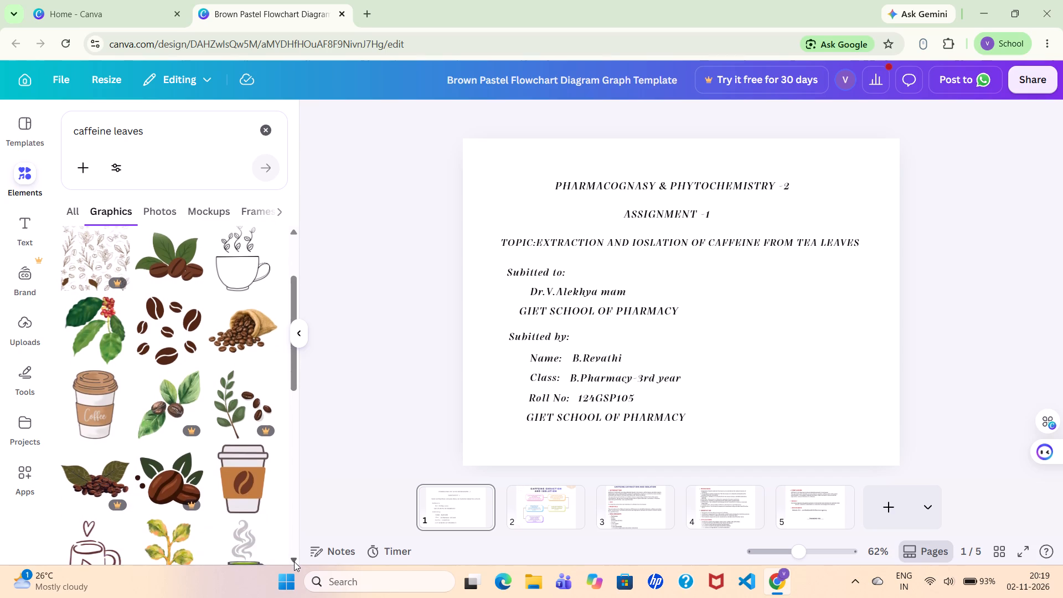
click(294, 561)
click(294, 561)
click(294, 561)
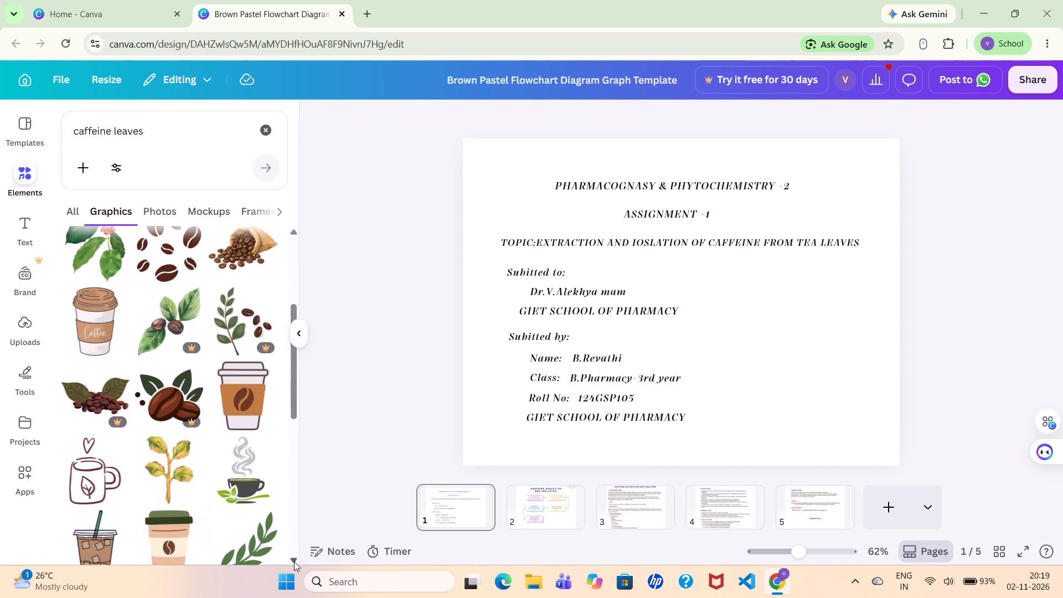
click(294, 561)
click(294, 561)
click(294, 561)
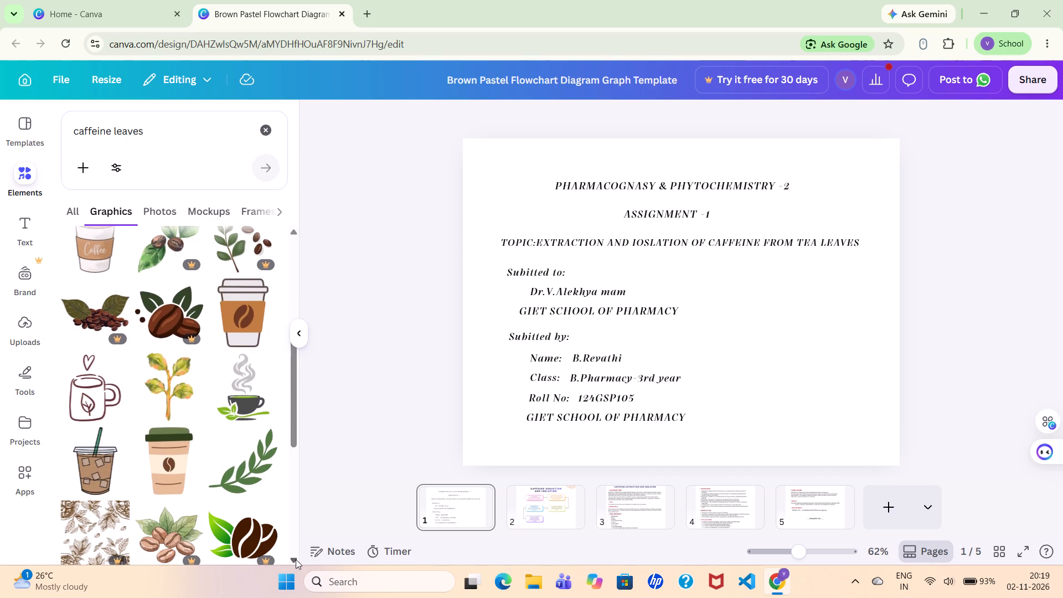
click(296, 559)
click(296, 559)
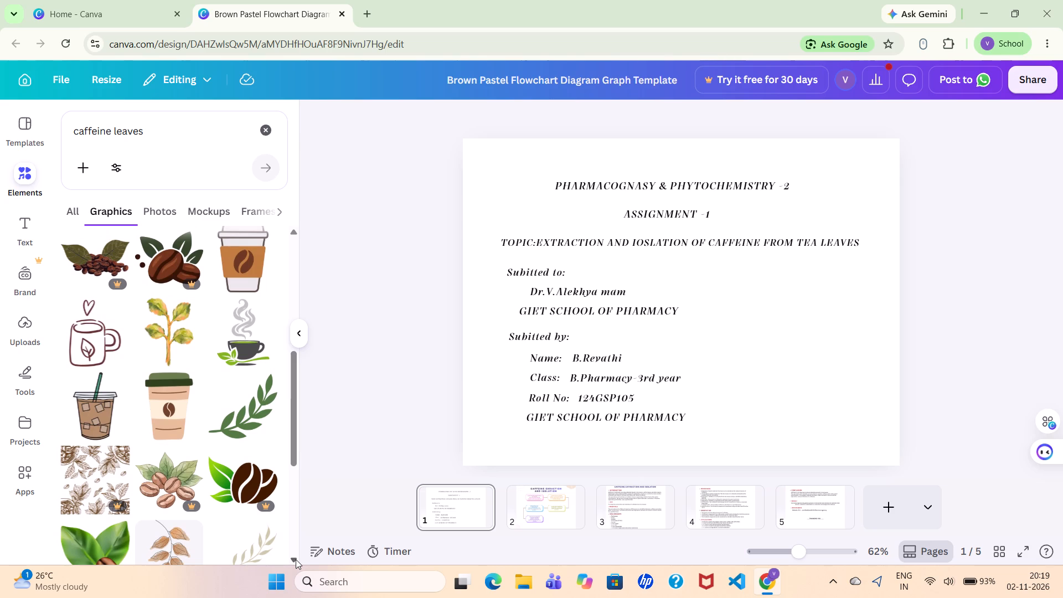
click(296, 559)
click(296, 559)
double_click(296, 559)
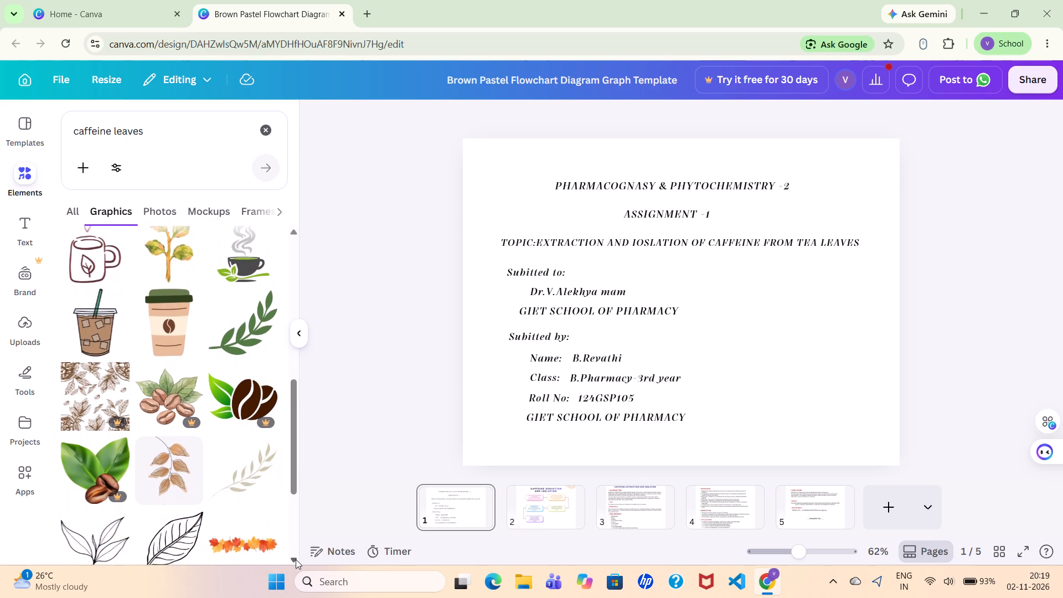
click(296, 559)
click(296, 559)
click(296, 559)
click(296, 559)
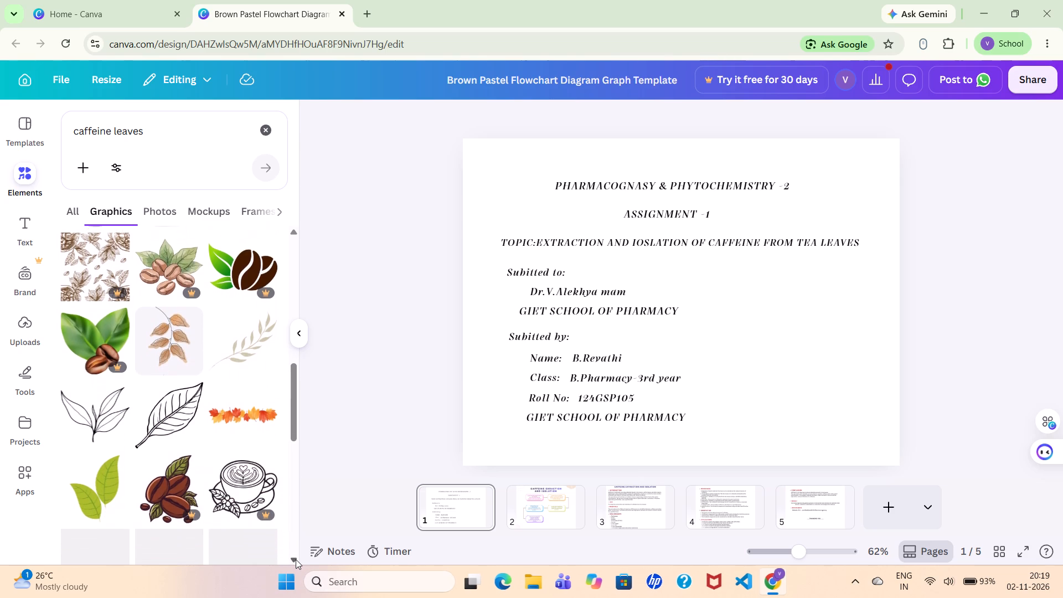
click(296, 559)
click(296, 559)
click(296, 559)
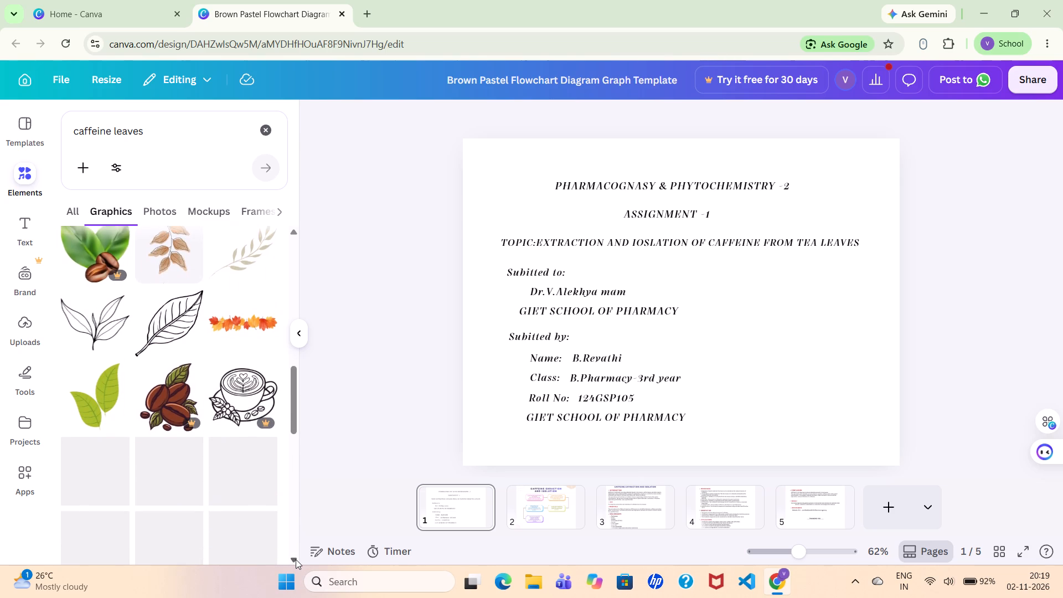
click(296, 559)
click(296, 559)
click(296, 559)
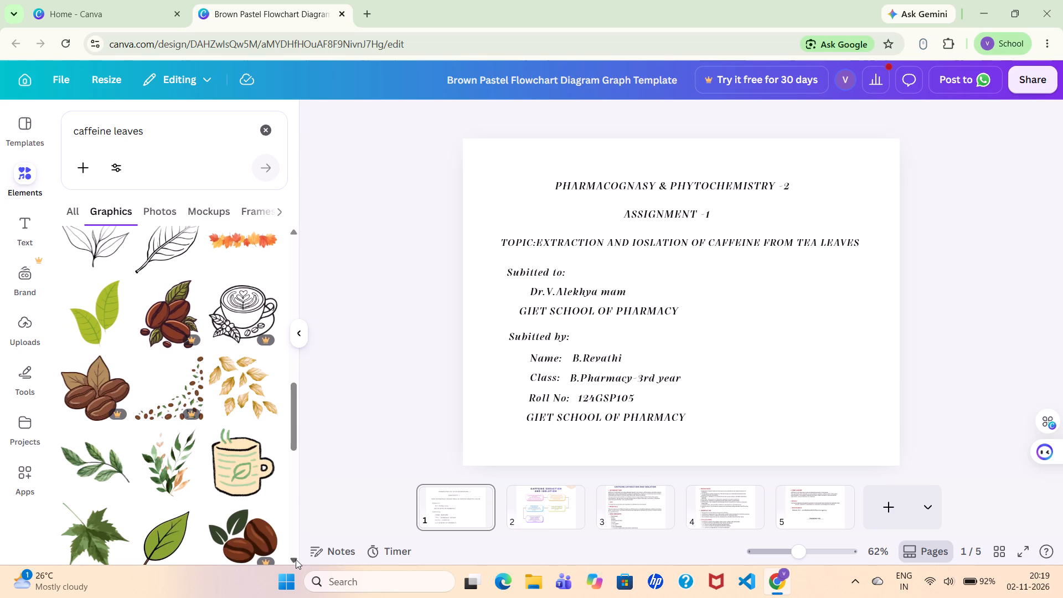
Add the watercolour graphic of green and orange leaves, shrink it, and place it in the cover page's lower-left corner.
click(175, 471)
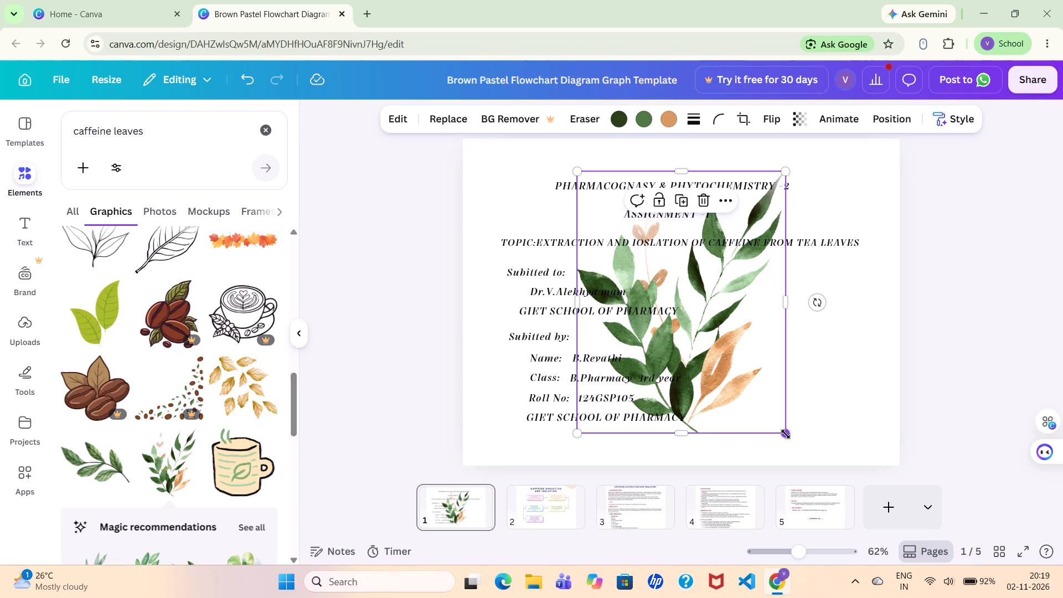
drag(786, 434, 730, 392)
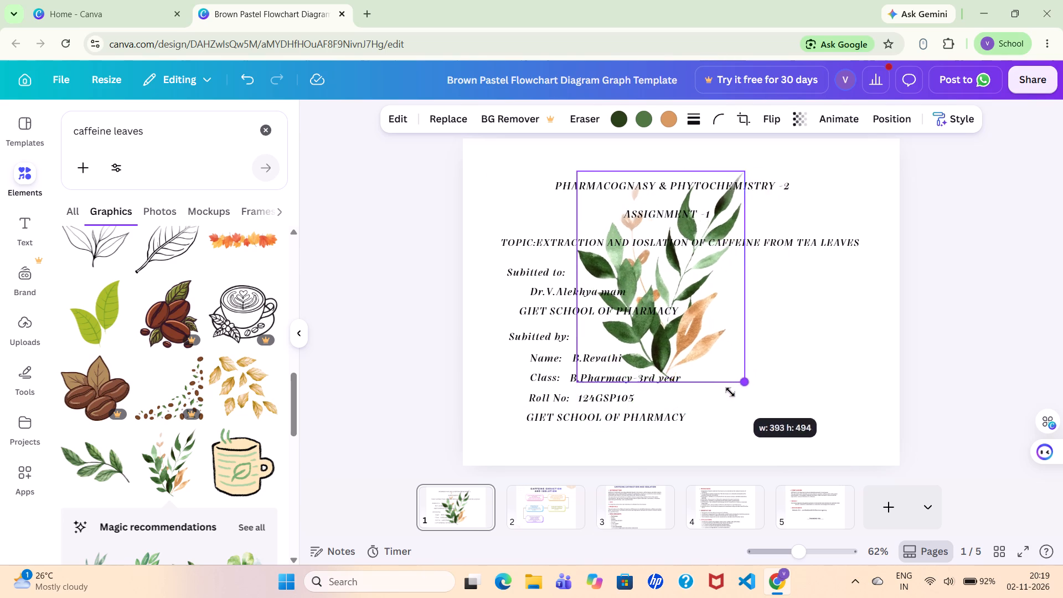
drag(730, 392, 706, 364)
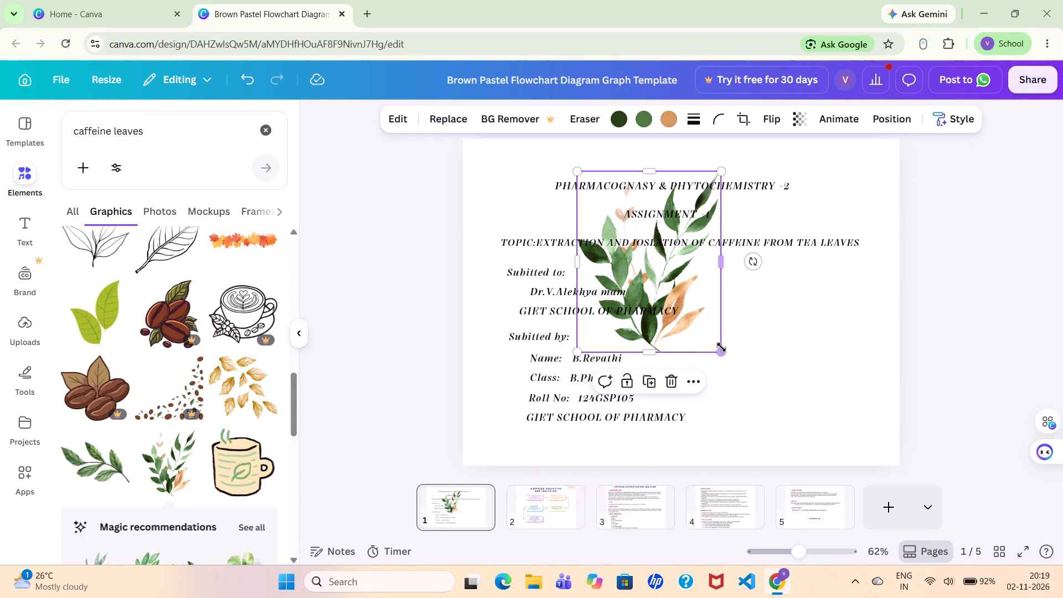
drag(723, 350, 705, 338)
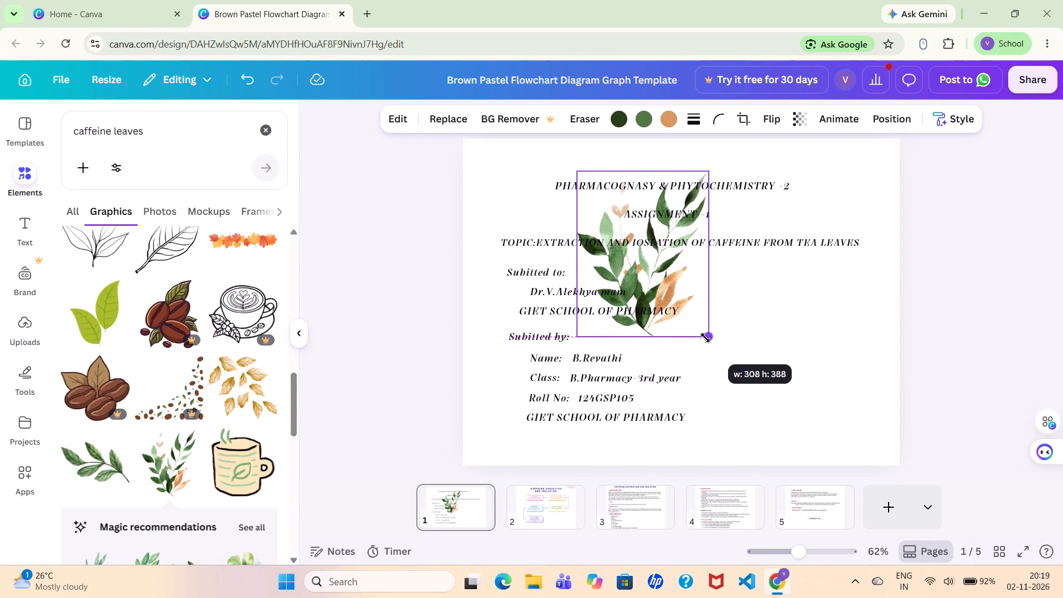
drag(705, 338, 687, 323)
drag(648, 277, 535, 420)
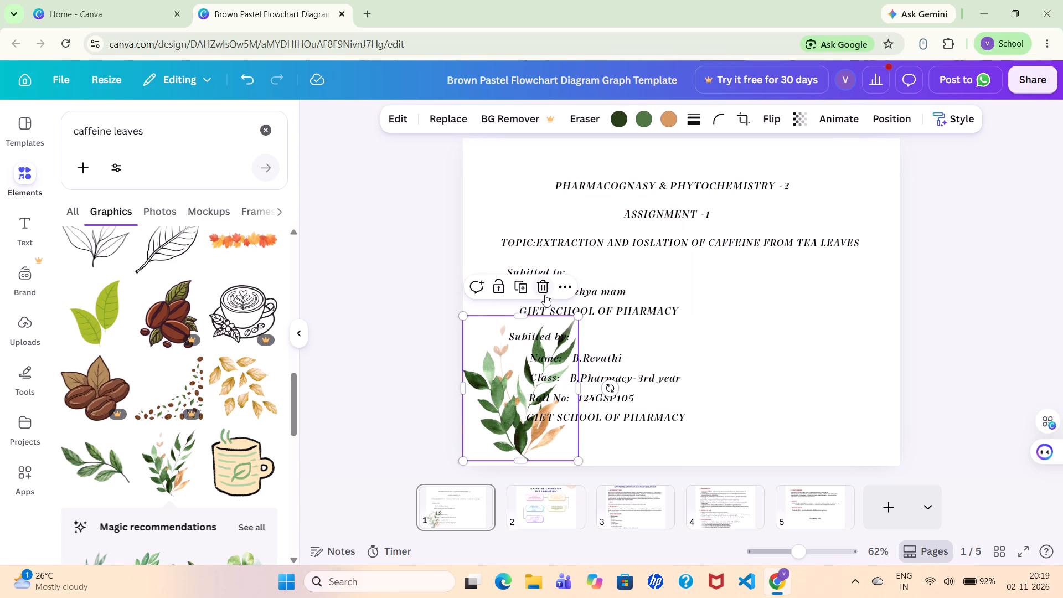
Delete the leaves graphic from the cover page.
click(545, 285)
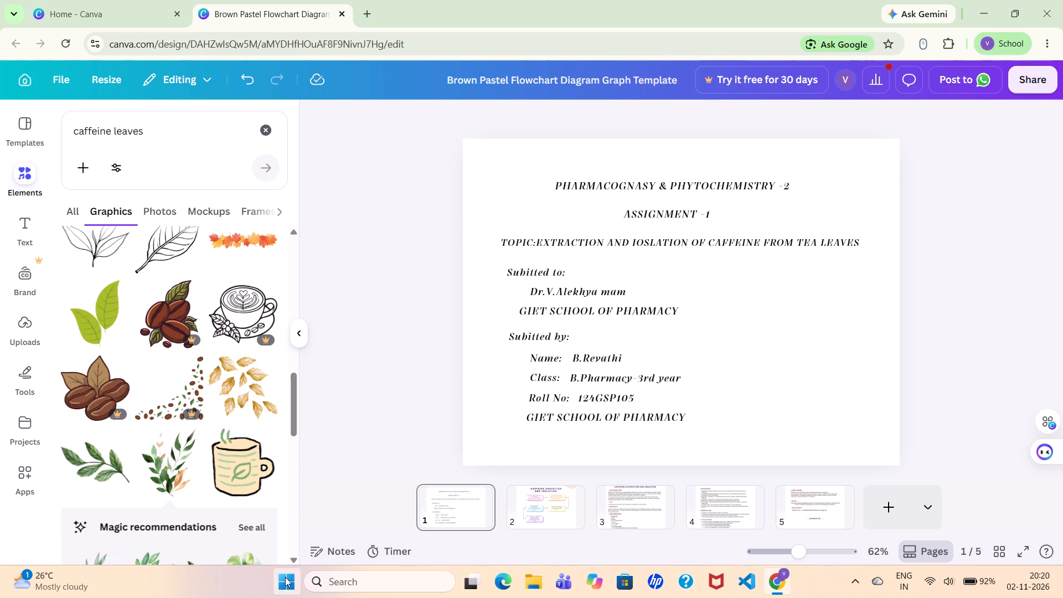
Look through more of the "caffeine leaves" graphics for a leaf illustration that suits the cover page.
click(293, 560)
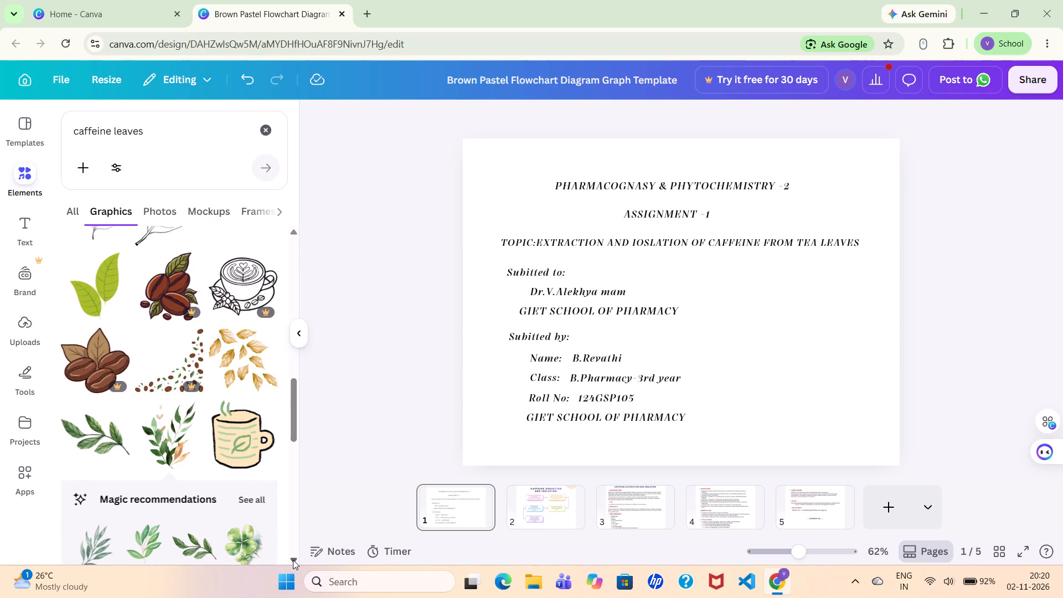
click(293, 560)
click(293, 560)
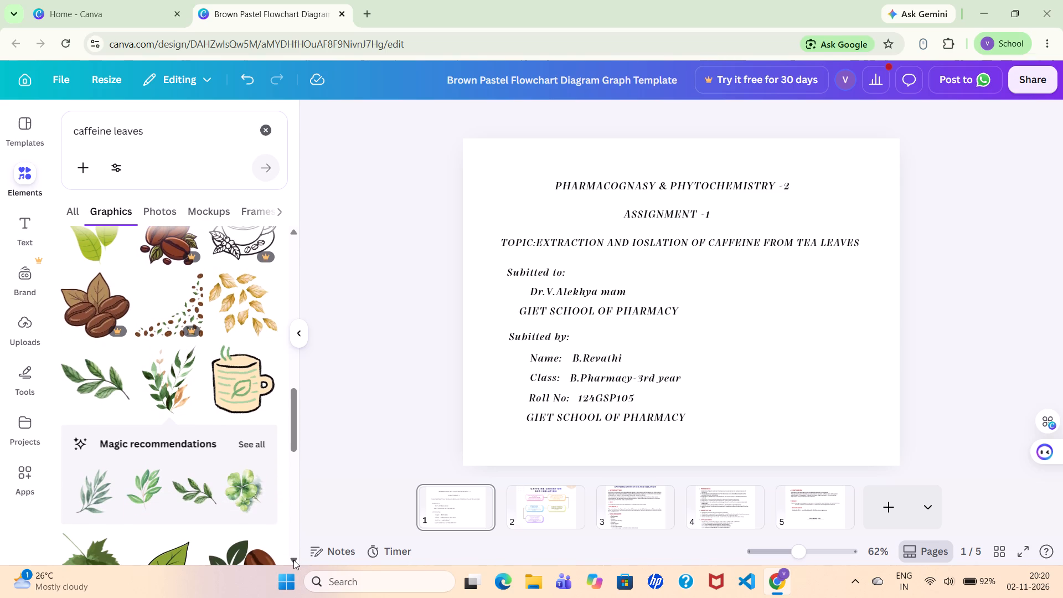
click(293, 560)
click(293, 560)
click(293, 560)
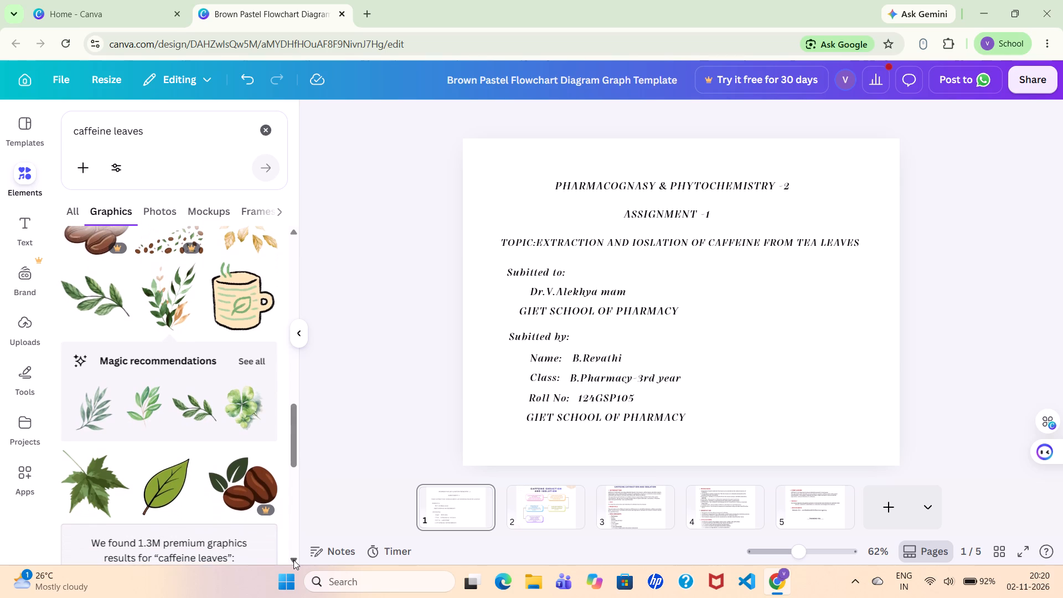
click(293, 560)
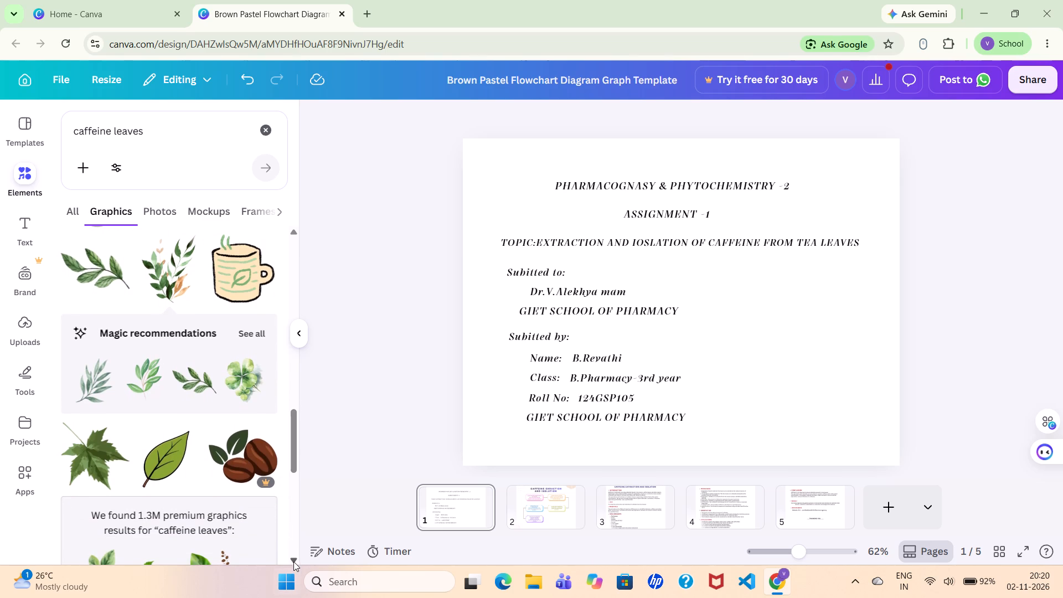
click(293, 561)
click(293, 561)
click(293, 561)
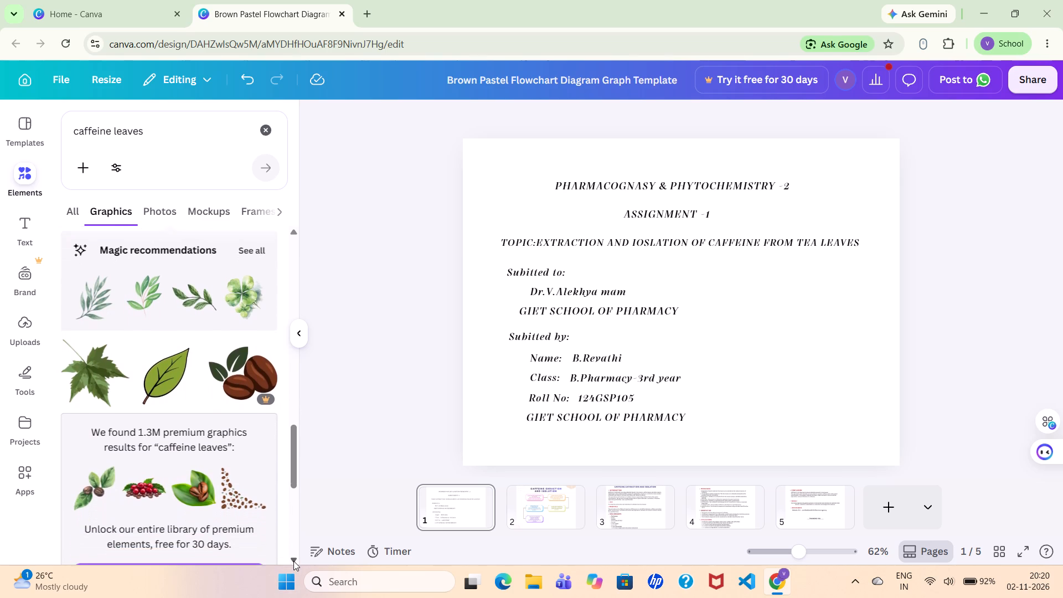
triple_click(293, 561)
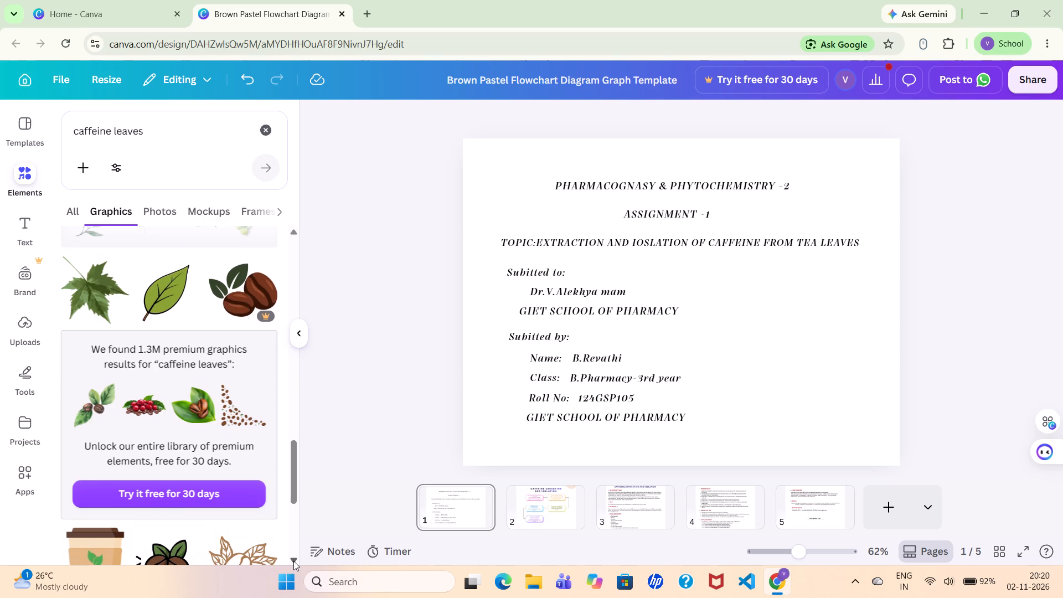
triple_click(295, 236)
triple_click(295, 236)
double_click(295, 236)
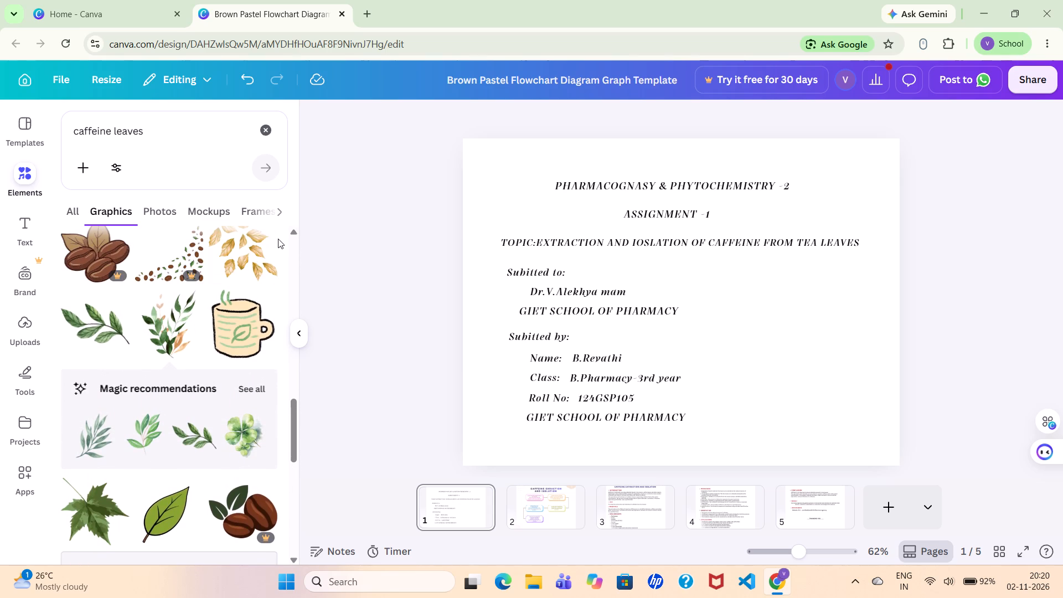
Add the watercolour green leaf branch graphic to the cover page and shrink it to less than half its width.
click(84, 313)
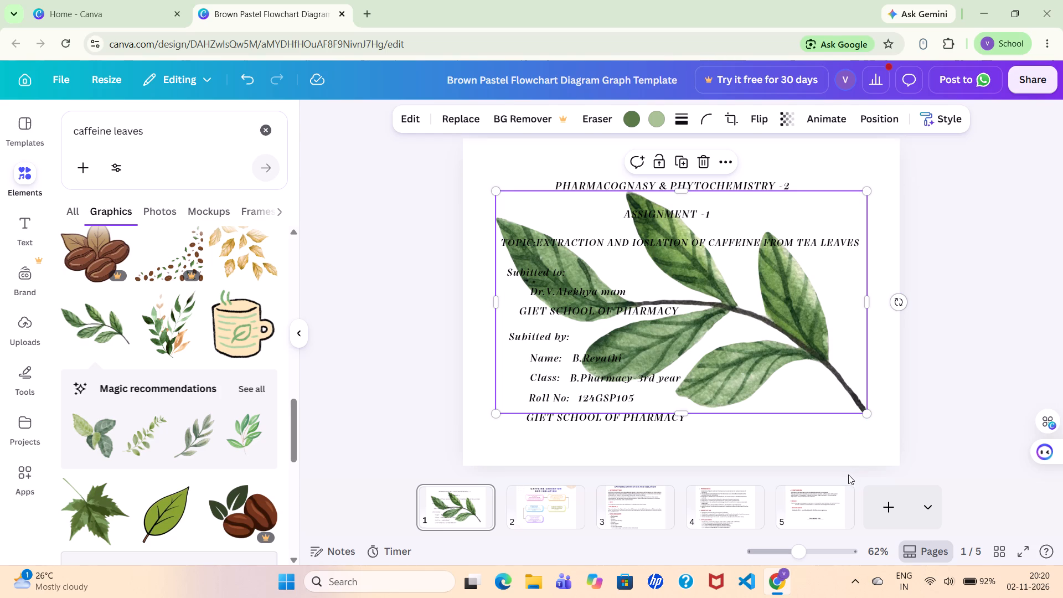
drag(848, 482, 839, 452)
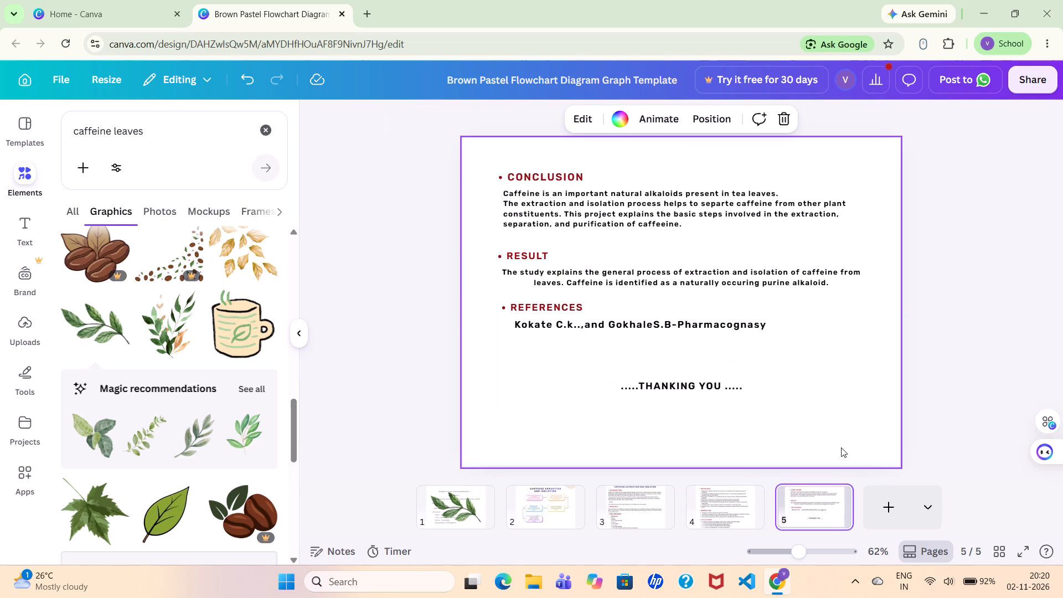
click(465, 509)
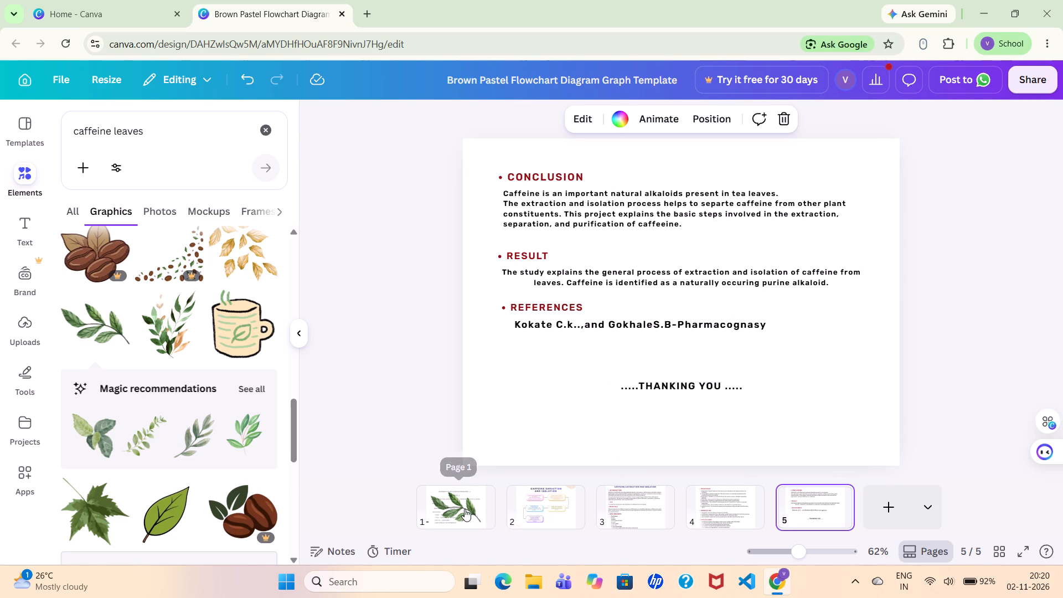
click(857, 359)
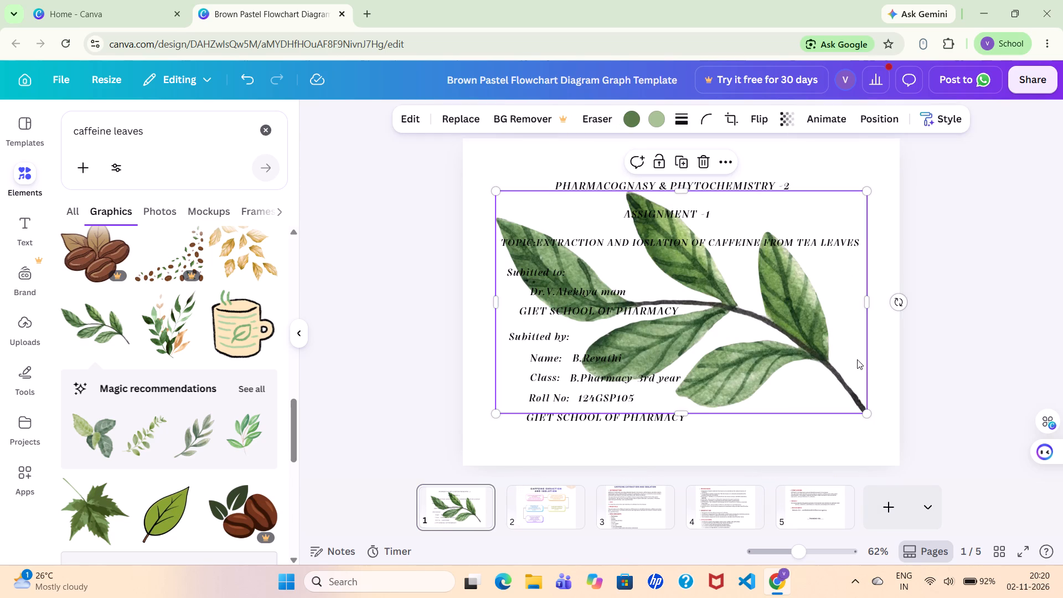
drag(867, 415, 817, 386)
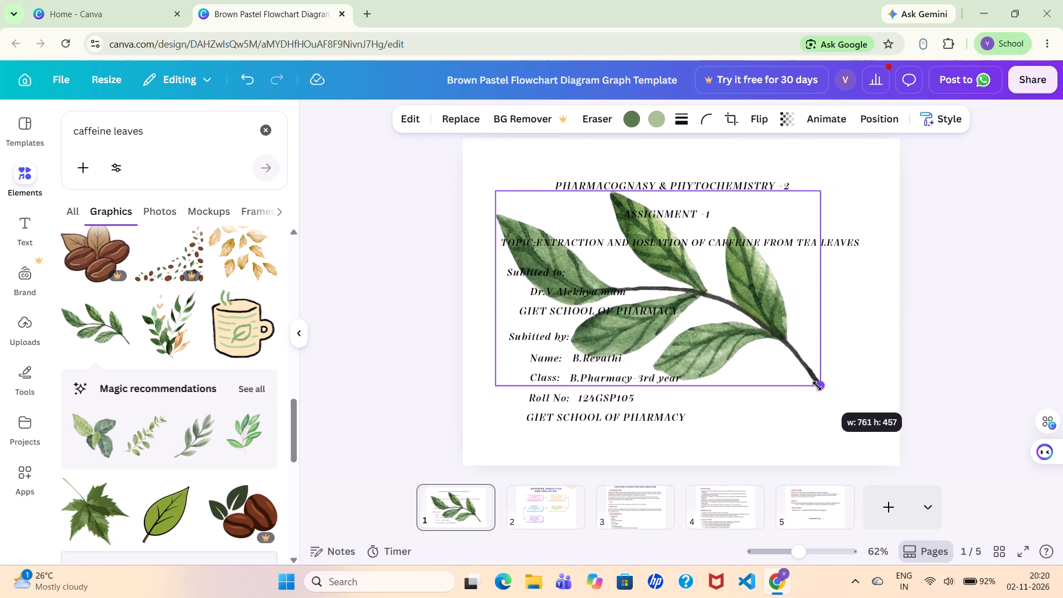
drag(817, 386, 663, 301)
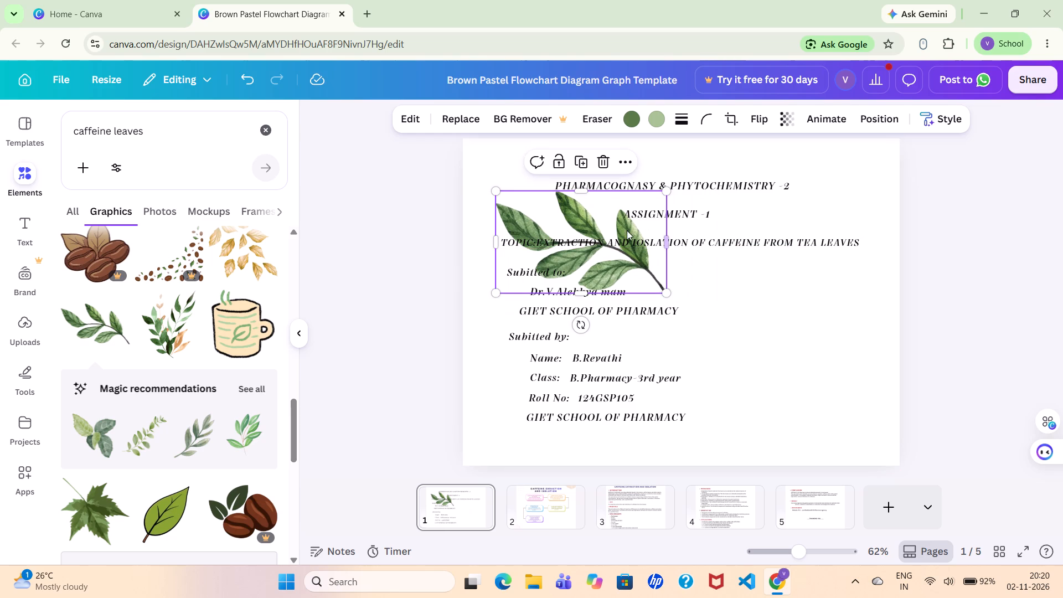
click(644, 271)
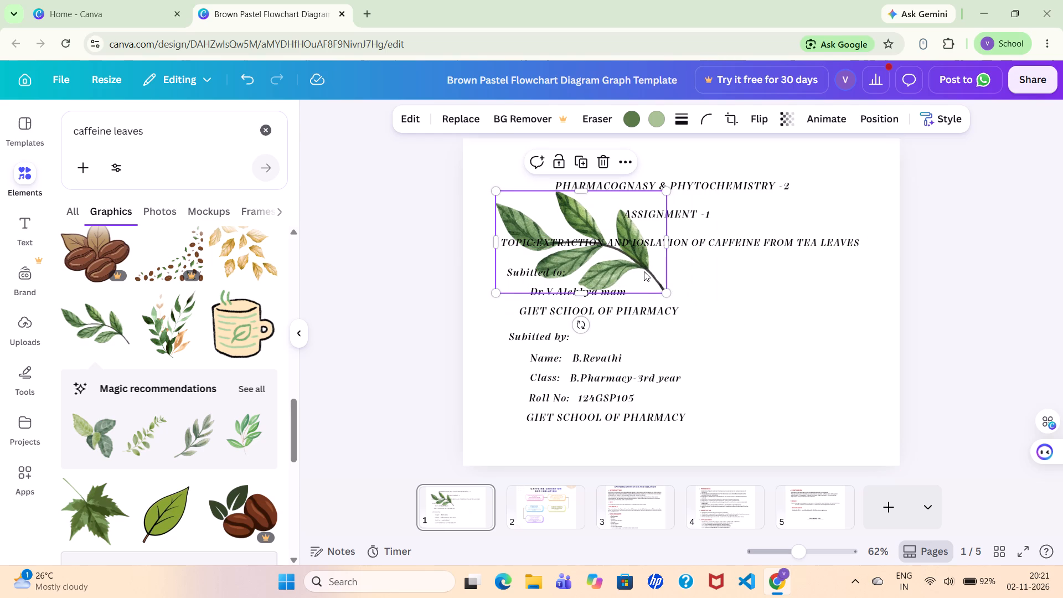
double_click(644, 271)
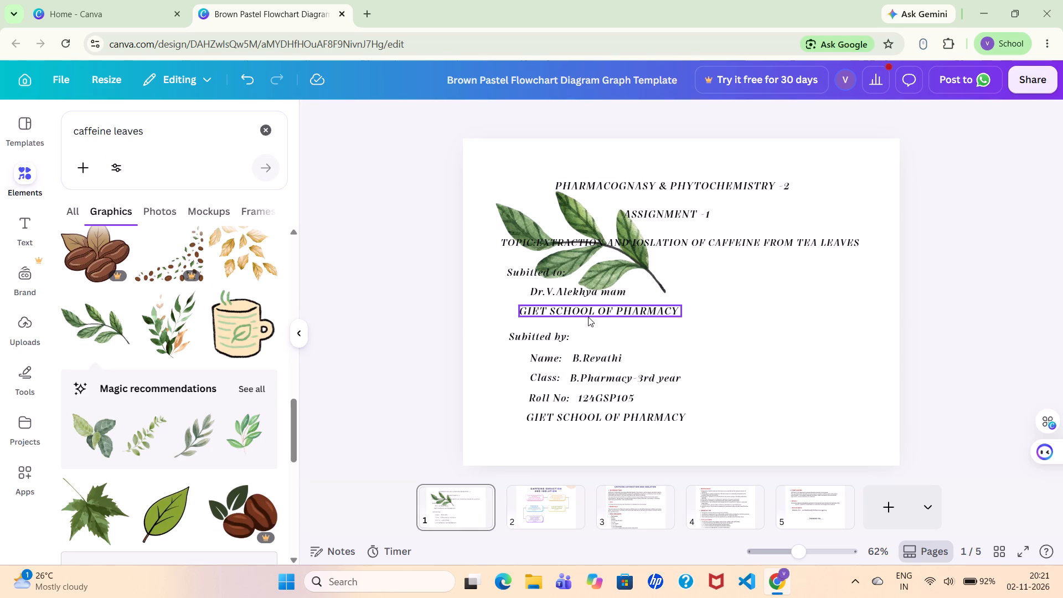
click(726, 341)
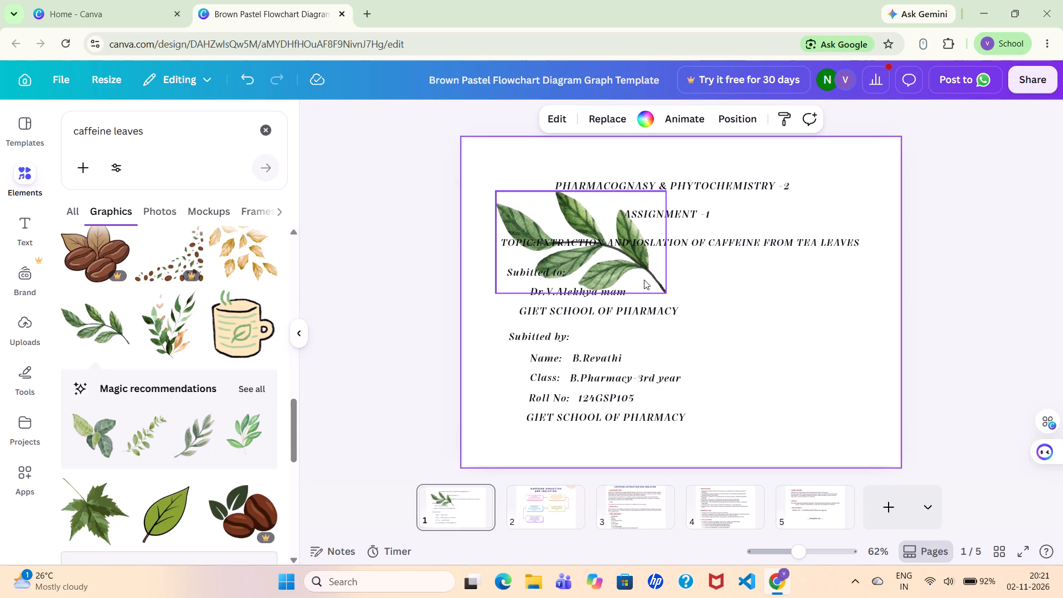
Rotate the leaf branch graphic clockwise until its stem points nearly straight down.
click(644, 270)
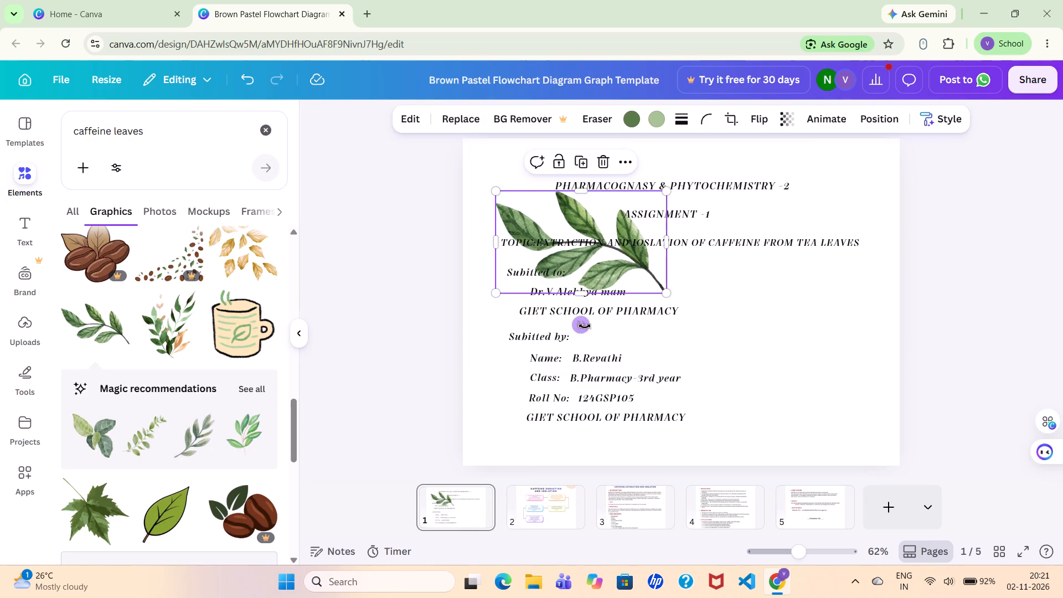
click(584, 327)
drag(584, 327, 510, 398)
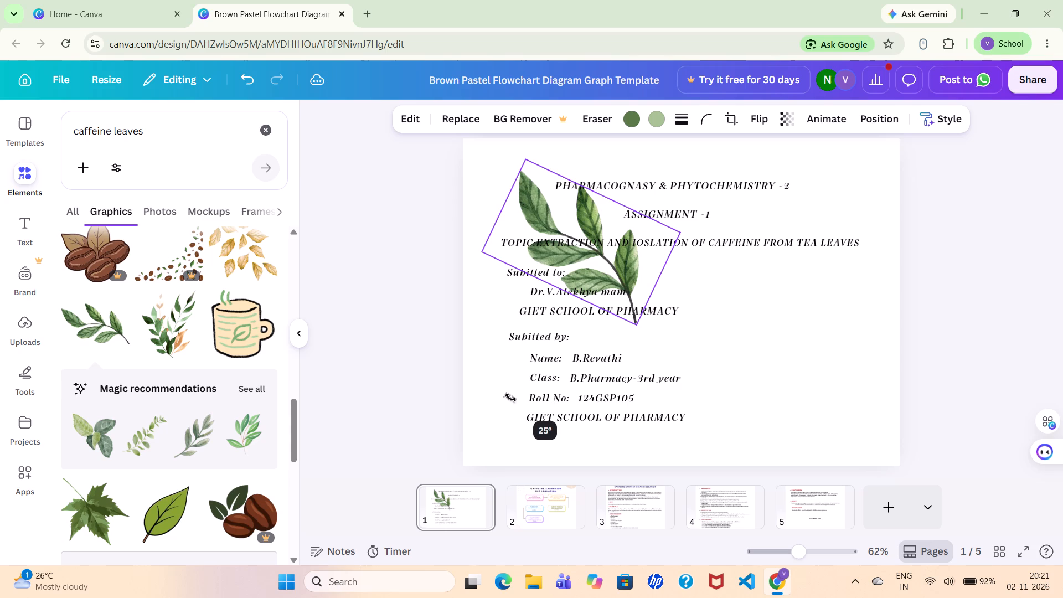
drag(510, 398, 492, 325)
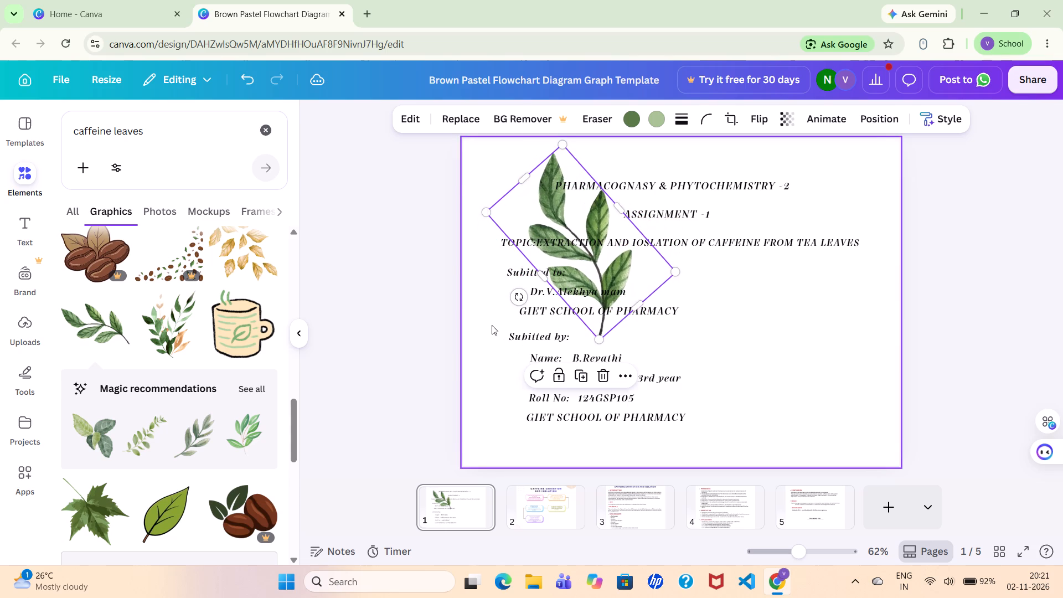
scroll(492, 325, right, 1)
click(721, 325)
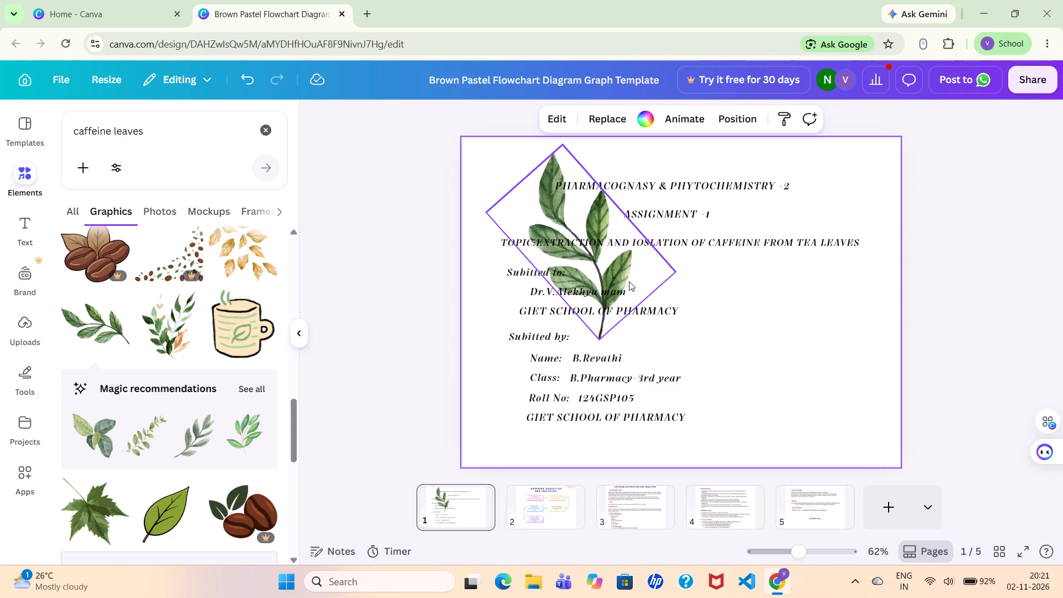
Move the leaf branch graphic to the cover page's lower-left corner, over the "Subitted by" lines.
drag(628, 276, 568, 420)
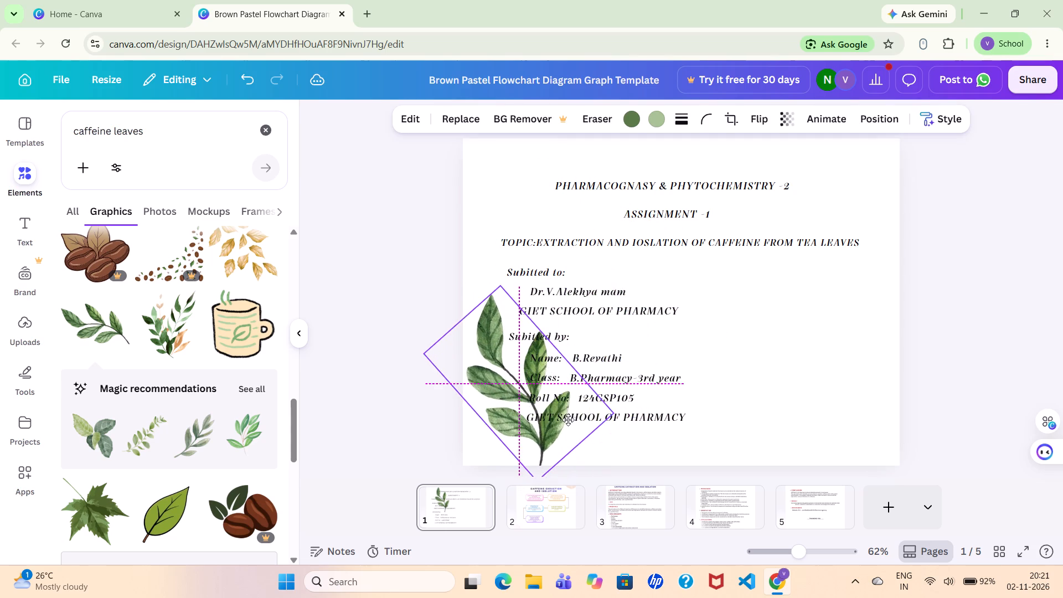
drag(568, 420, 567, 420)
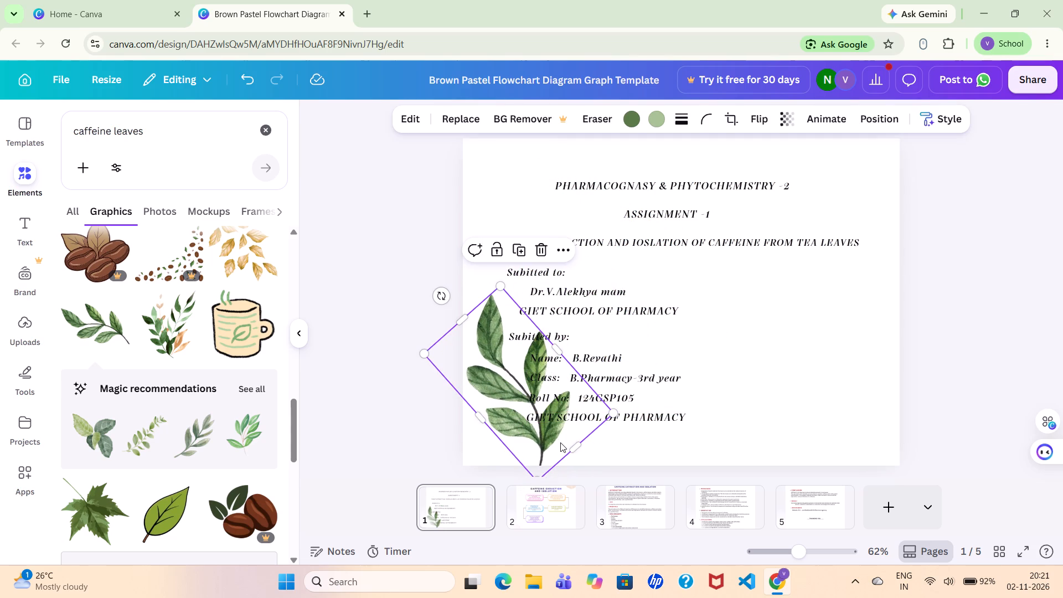
Move the leaf branch graphic back up over the heading and topic lines near the middle of the cover page.
drag(566, 431, 670, 301)
click(742, 341)
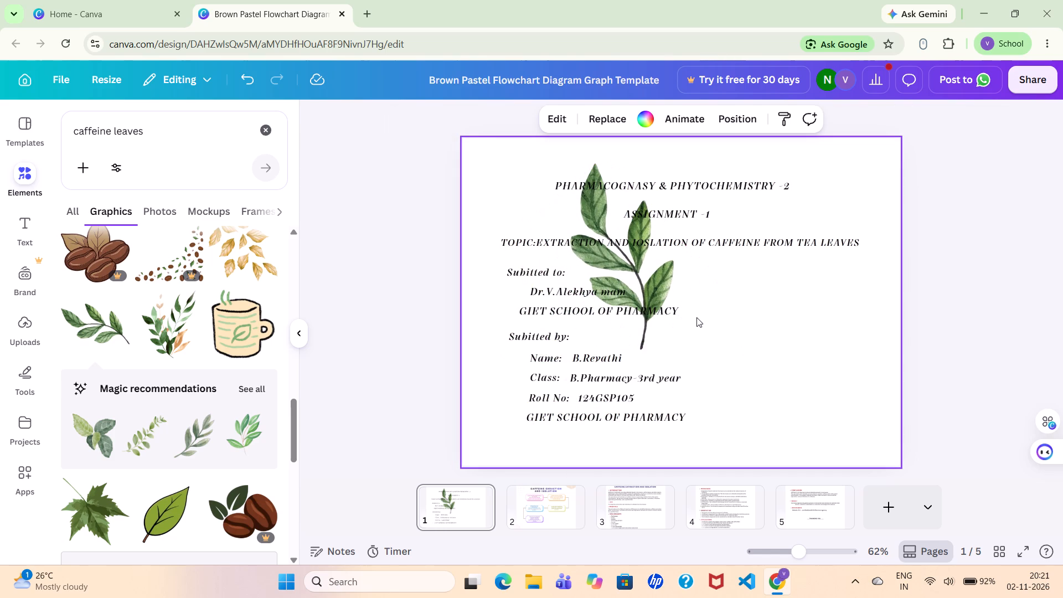
click(692, 316)
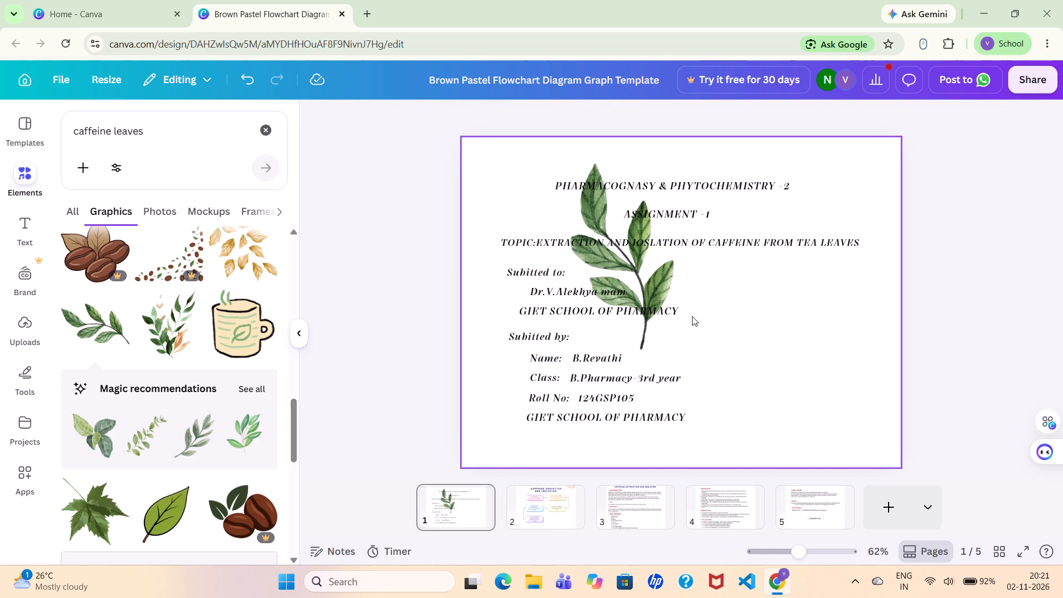
drag(692, 316, 679, 319)
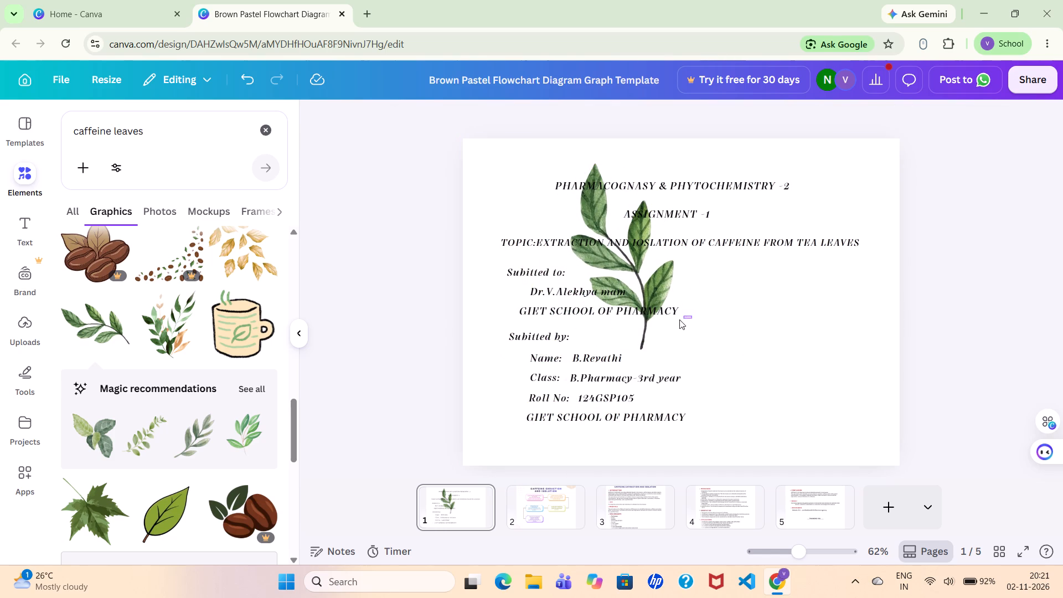
drag(679, 319, 722, 347)
click(722, 347)
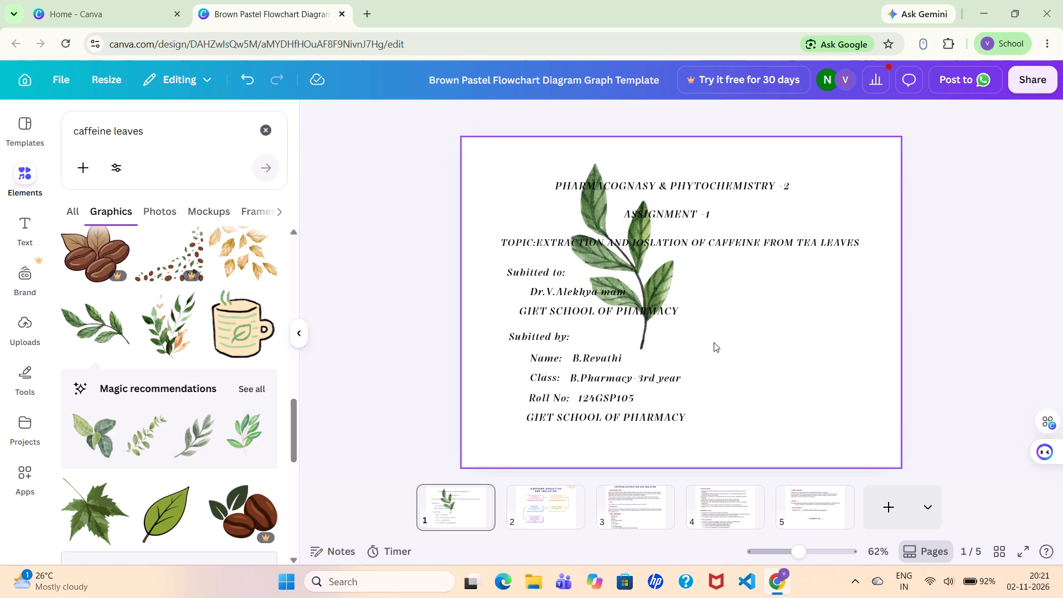
Shrink the leaf branch graphic on the cover page to roughly two thirds of its size, keeping its proportions.
double_click(656, 288)
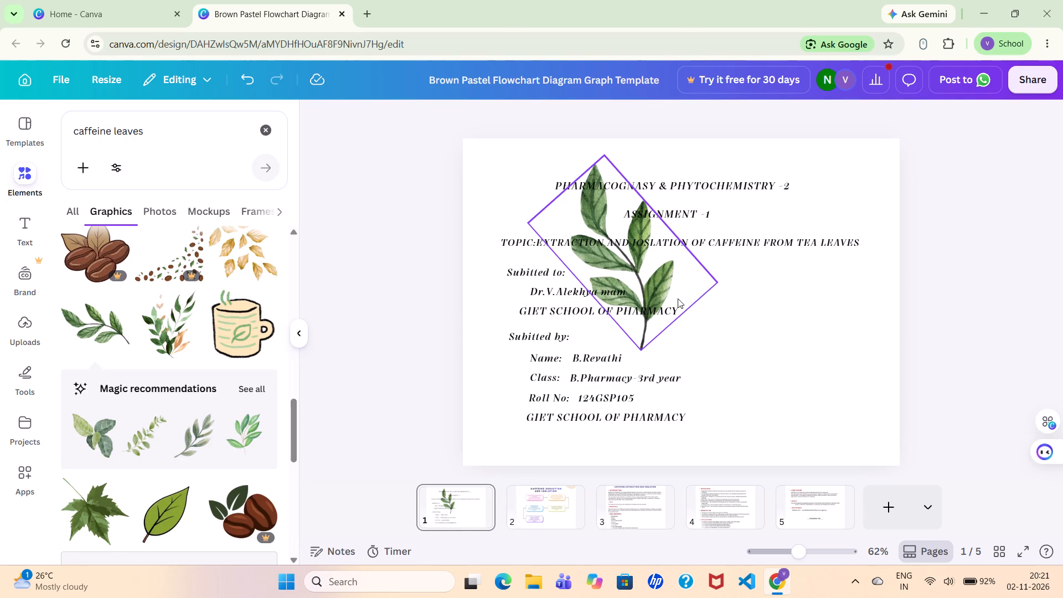
click(657, 274)
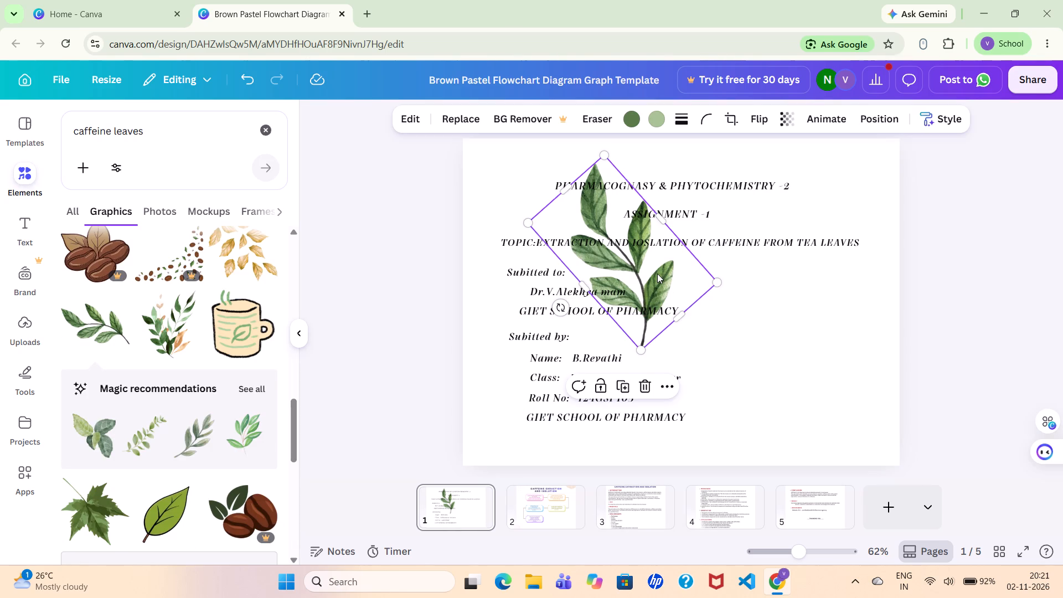
click(680, 317)
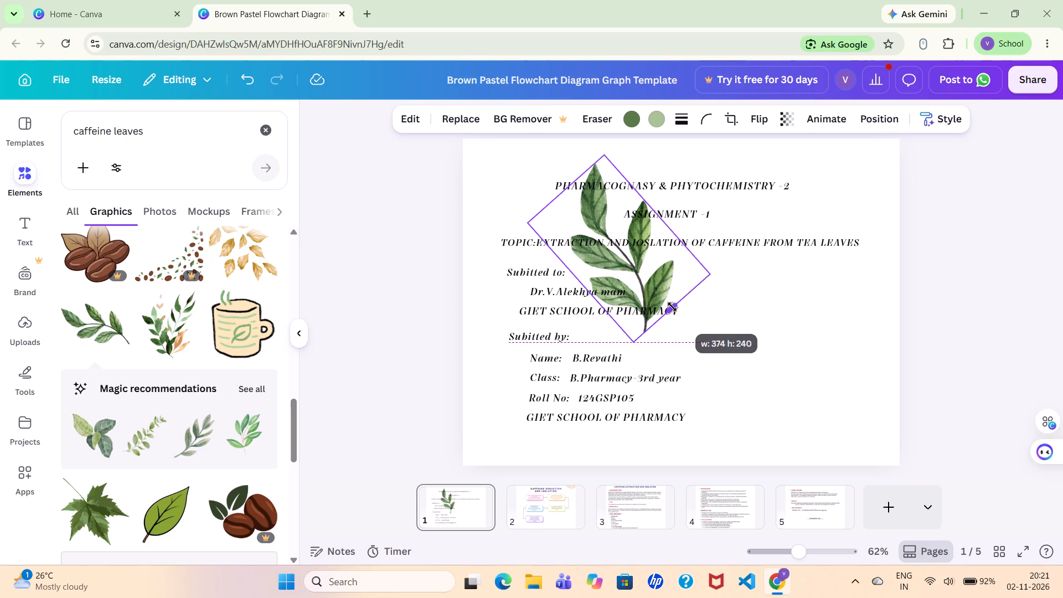
click(678, 314)
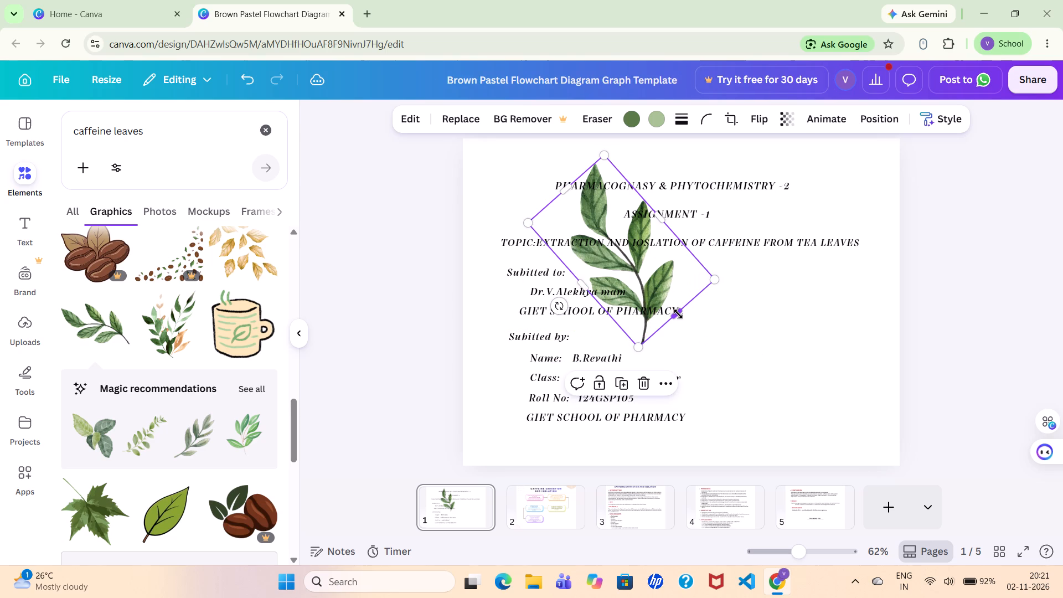
double_click(569, 192)
drag(530, 219, 550, 225)
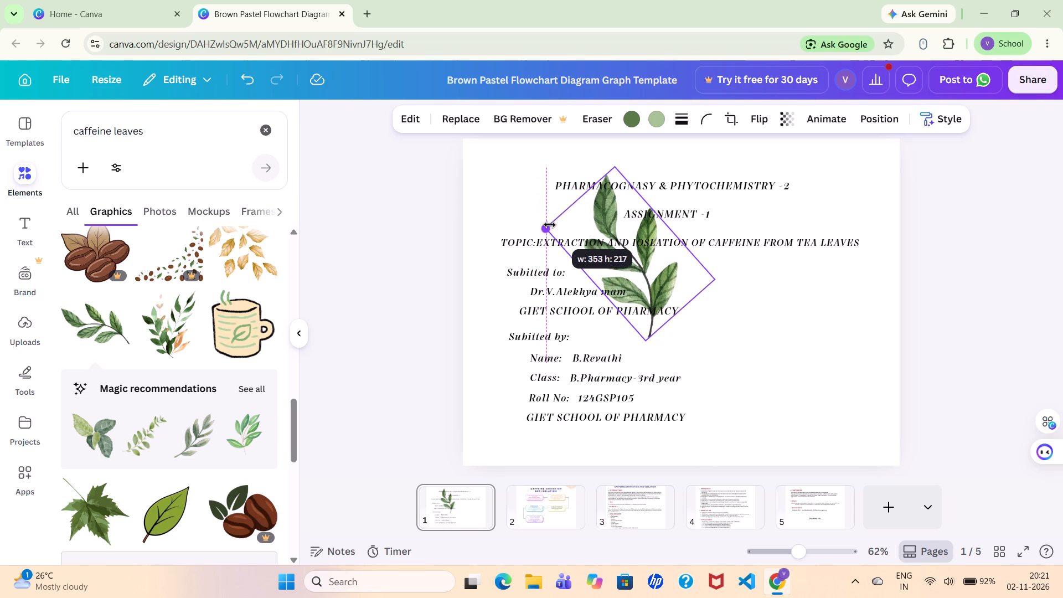
drag(550, 225, 573, 230)
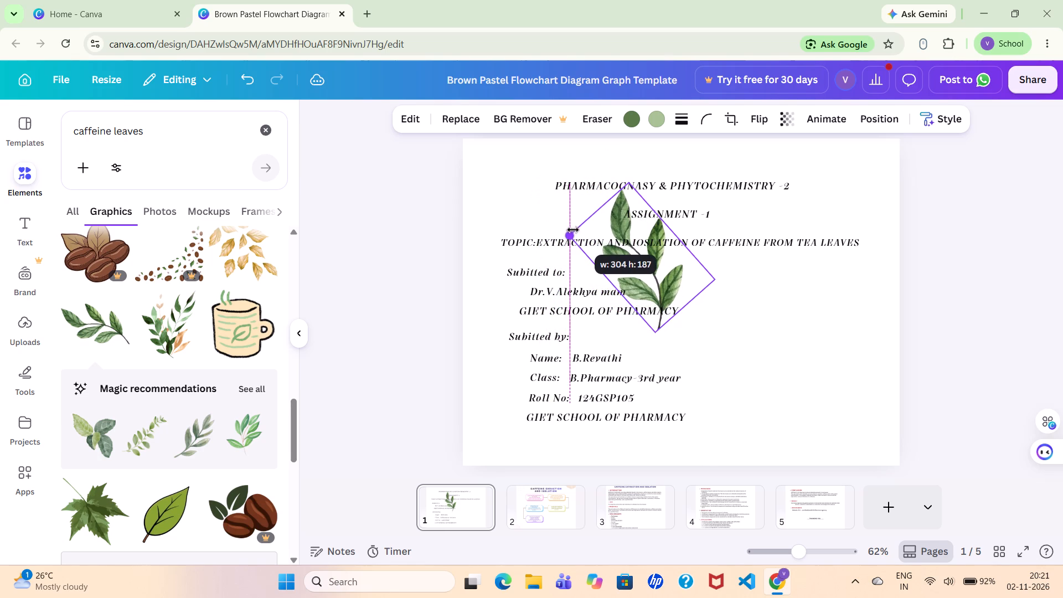
drag(573, 230, 583, 233)
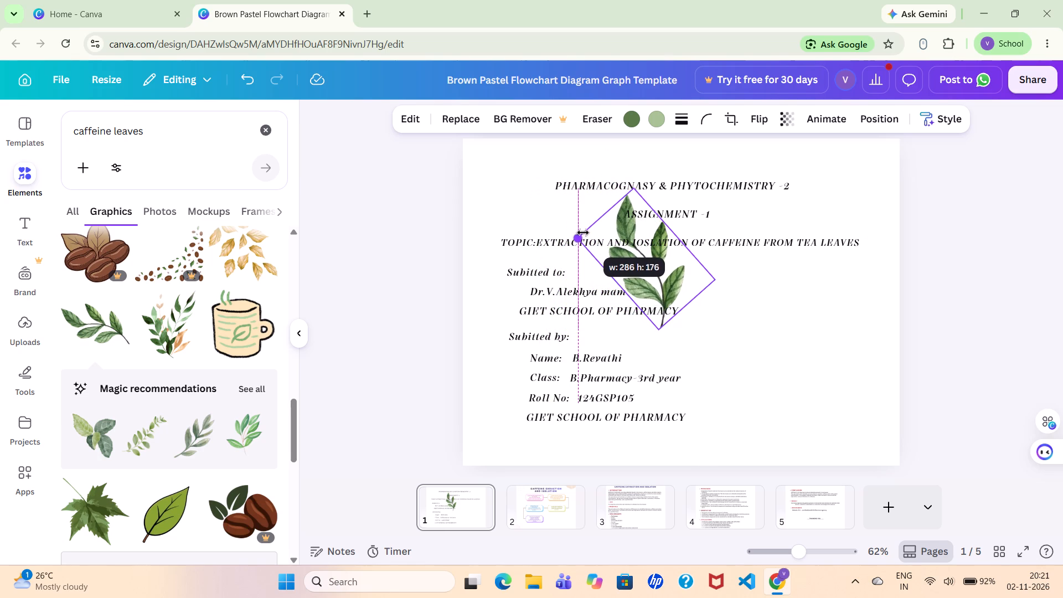
drag(583, 233, 594, 235)
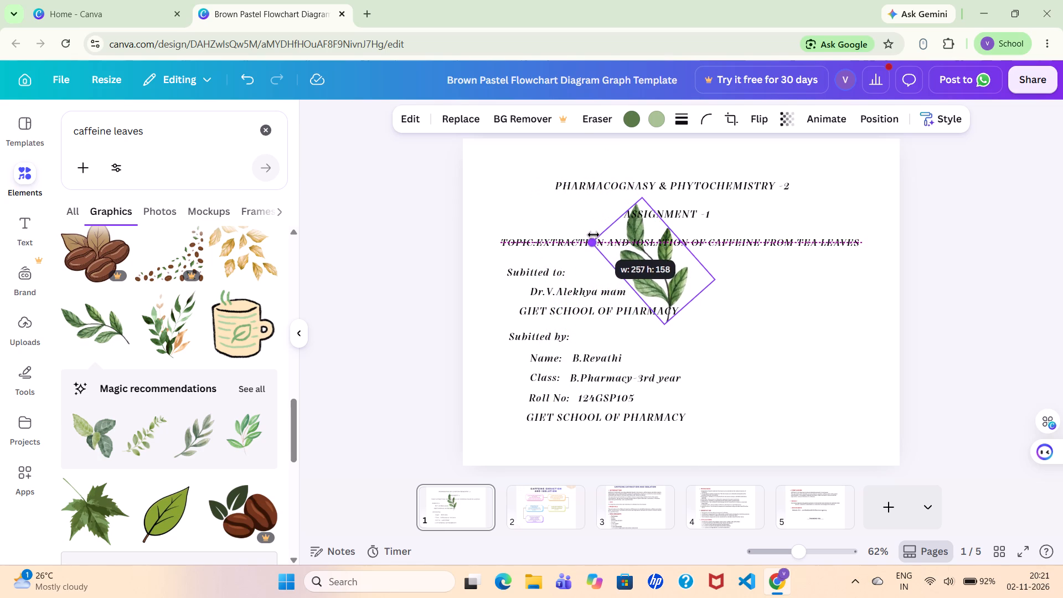
drag(594, 235, 603, 238)
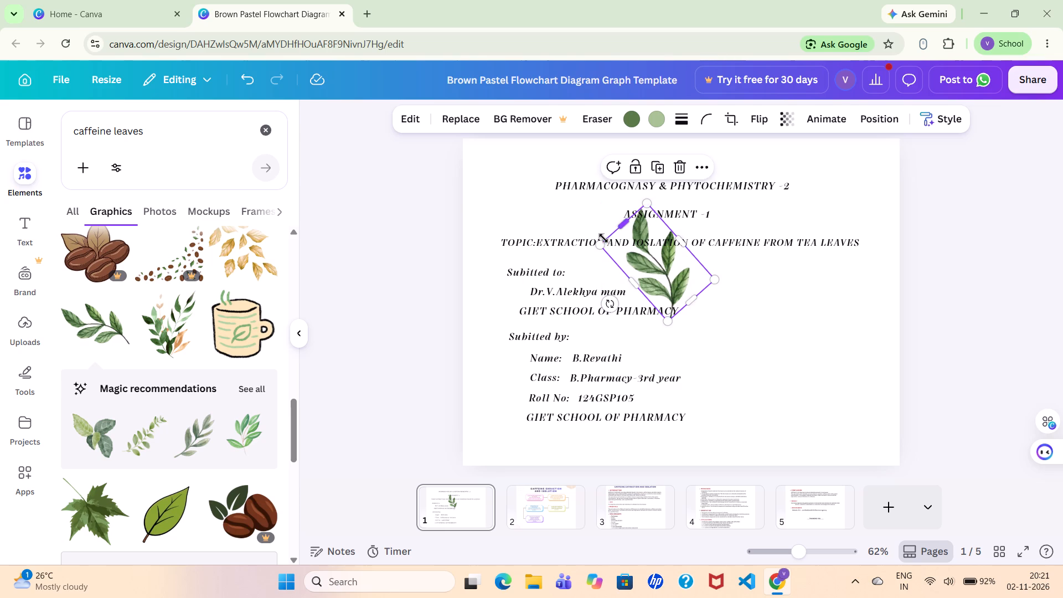
click(744, 294)
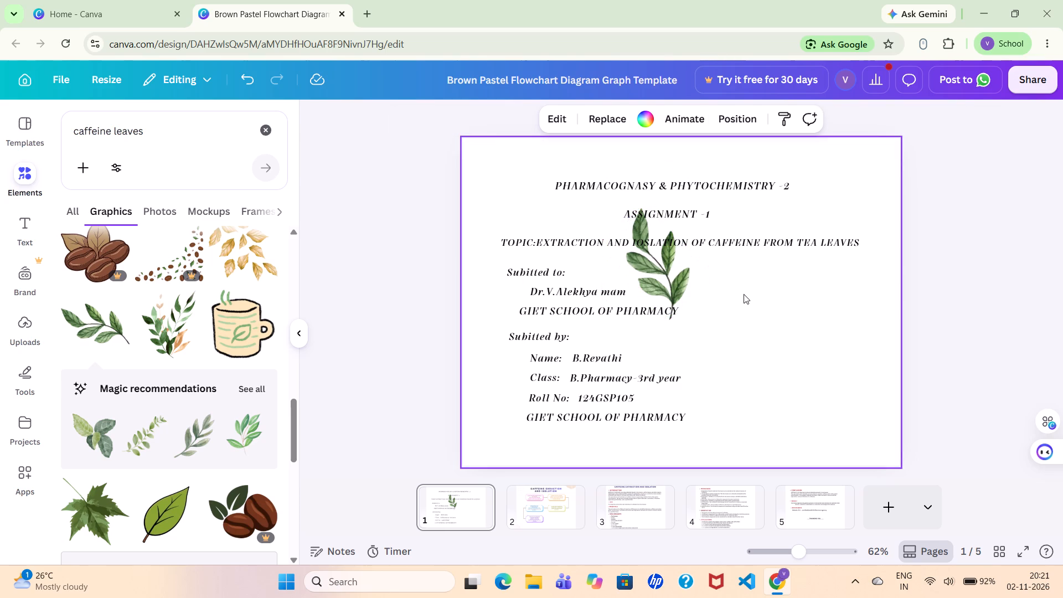
Move the smaller leaf branch graphic to the cover page's lower-left corner, beside the "Subitted by" lines.
drag(670, 261, 580, 321)
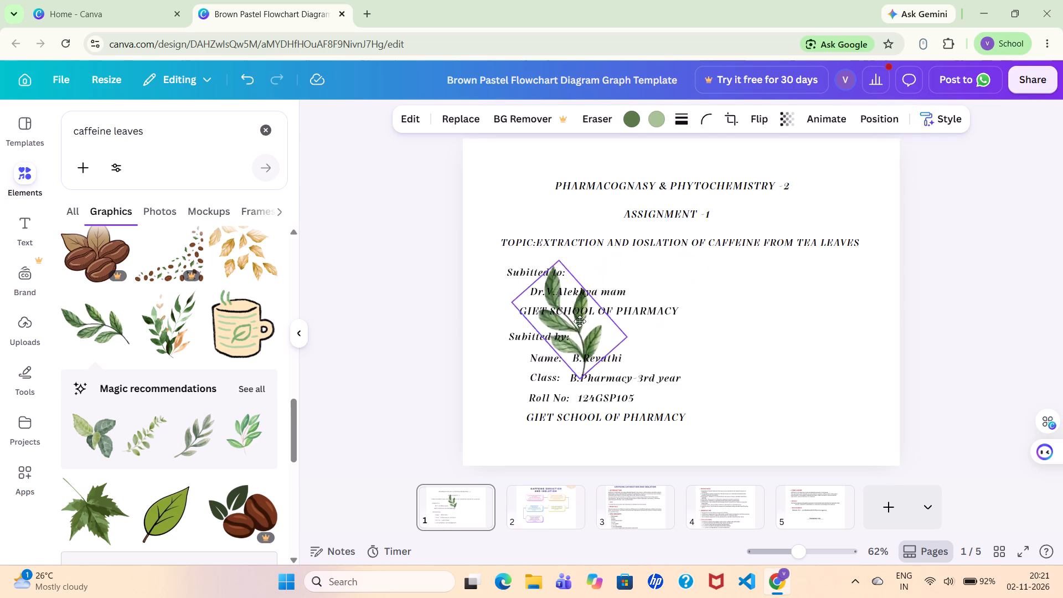
drag(580, 321, 514, 389)
click(783, 285)
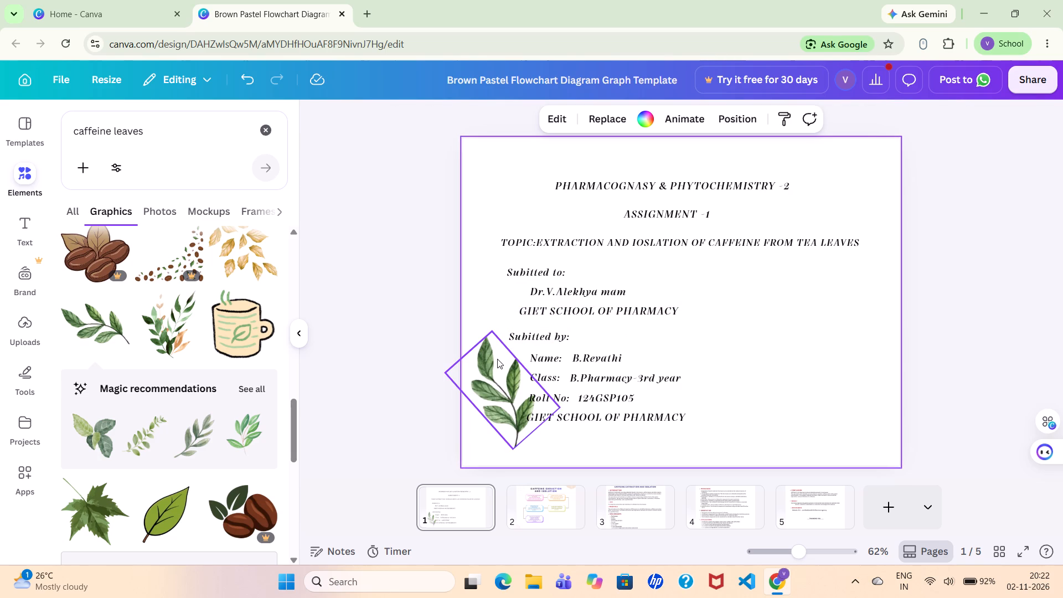
drag(494, 362, 489, 366)
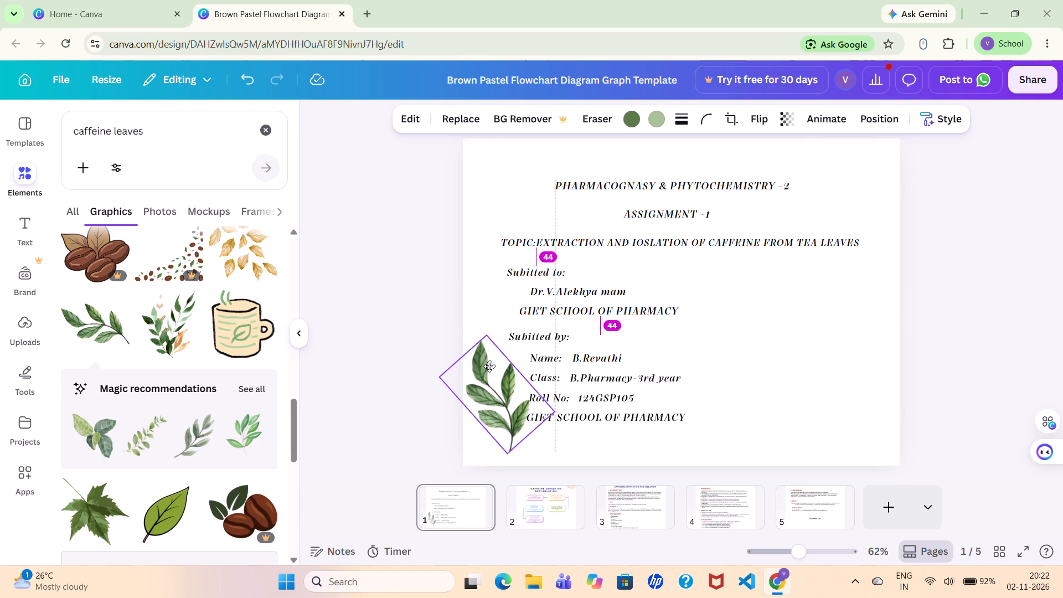
drag(489, 366, 489, 365)
drag(481, 367, 488, 366)
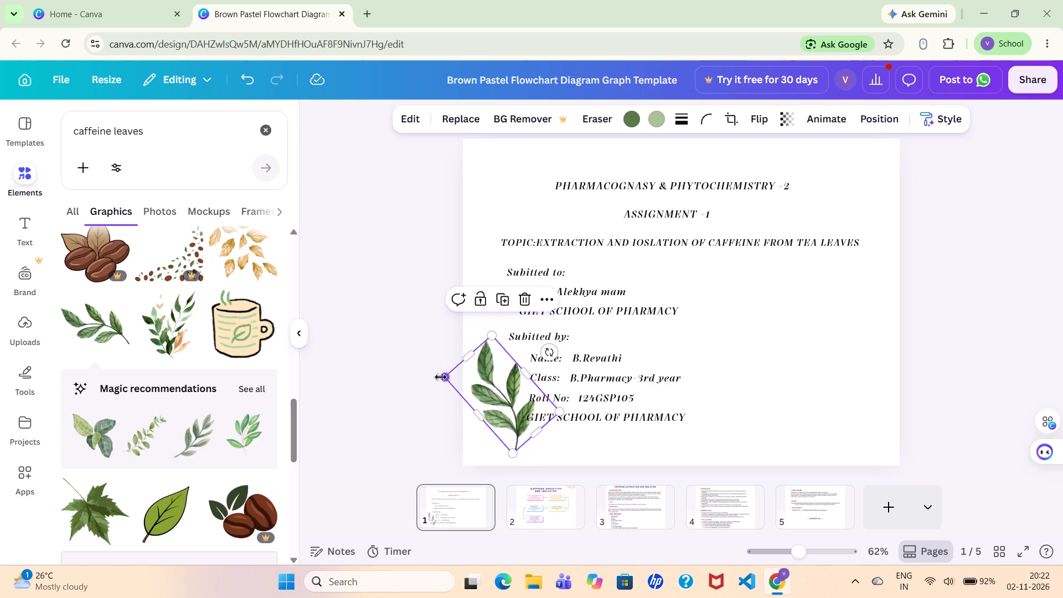
Shrink the leaf branch graphic slightly and nudge it against the cover page's left edge, clear of the name and class lines.
drag(441, 377, 447, 379)
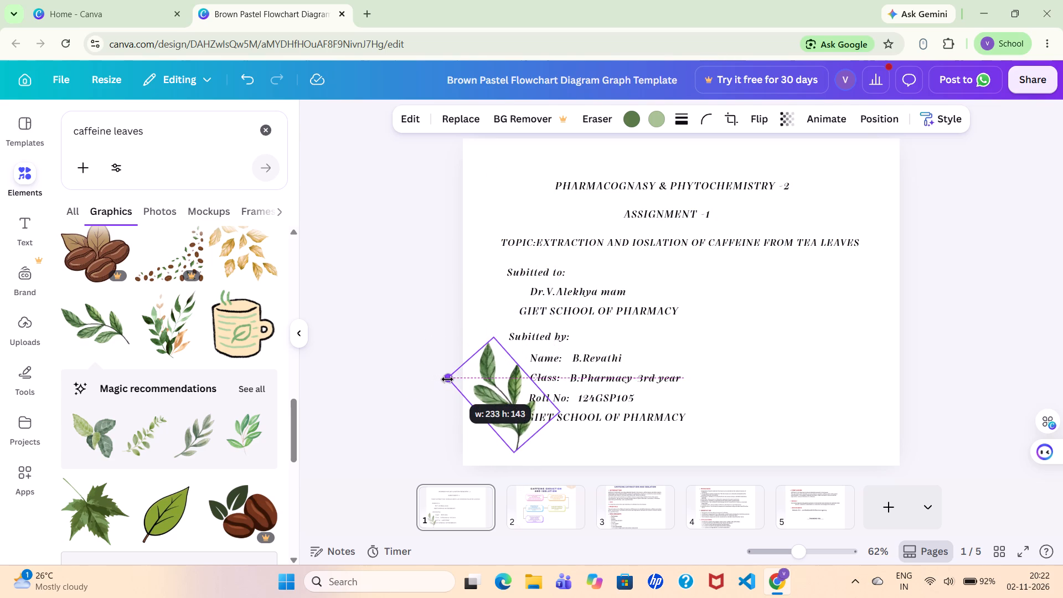
drag(447, 379, 449, 379)
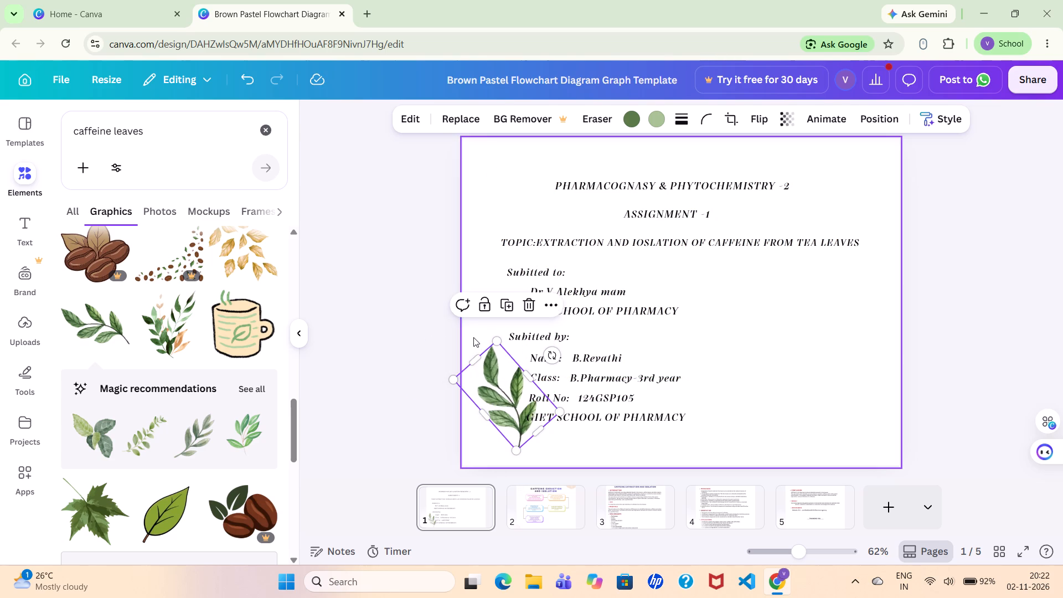
click(473, 337)
drag(490, 360, 481, 358)
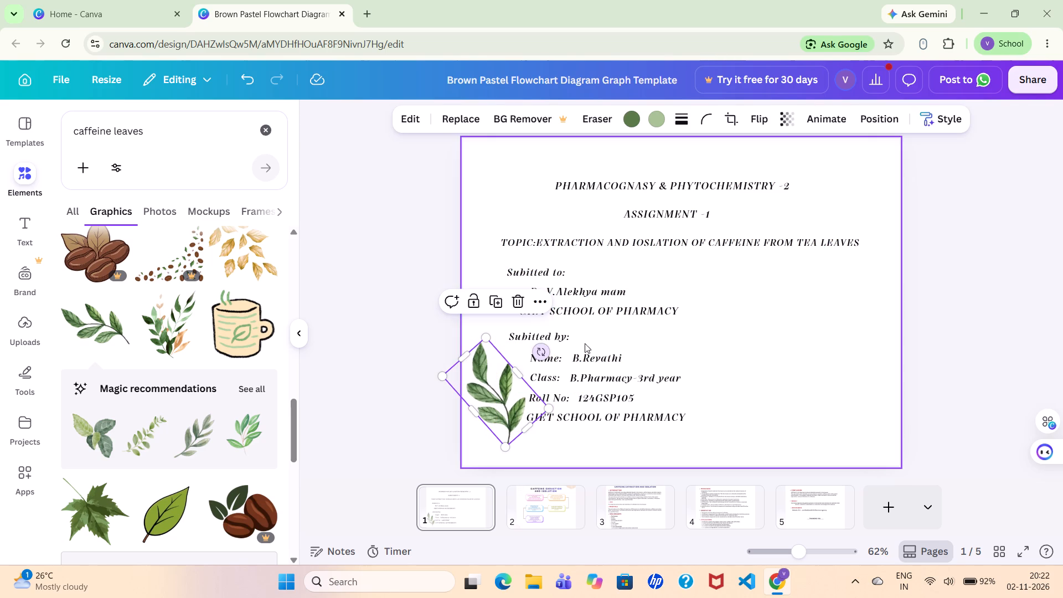
click(670, 332)
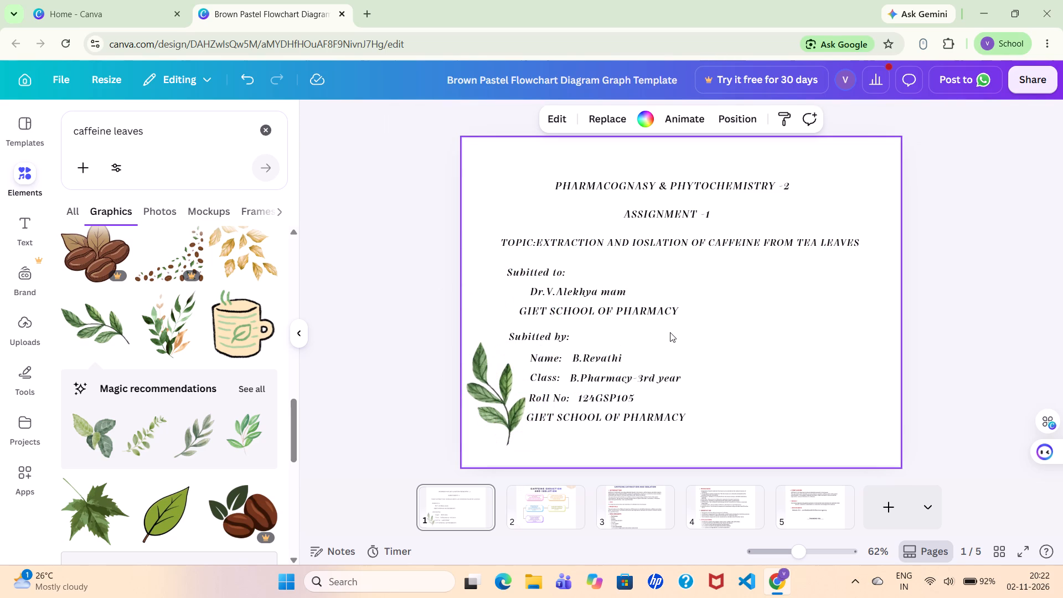
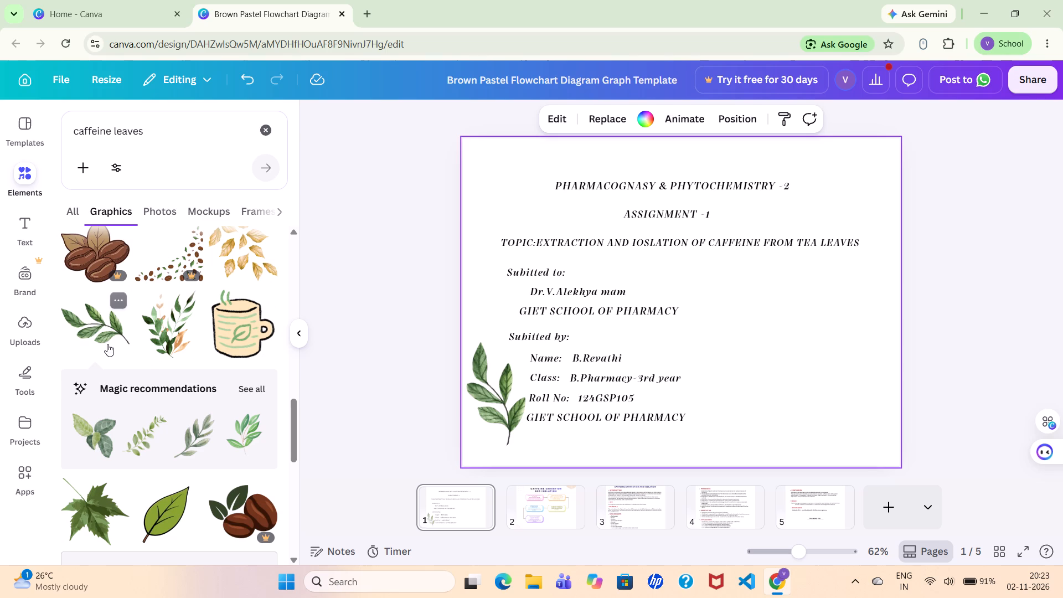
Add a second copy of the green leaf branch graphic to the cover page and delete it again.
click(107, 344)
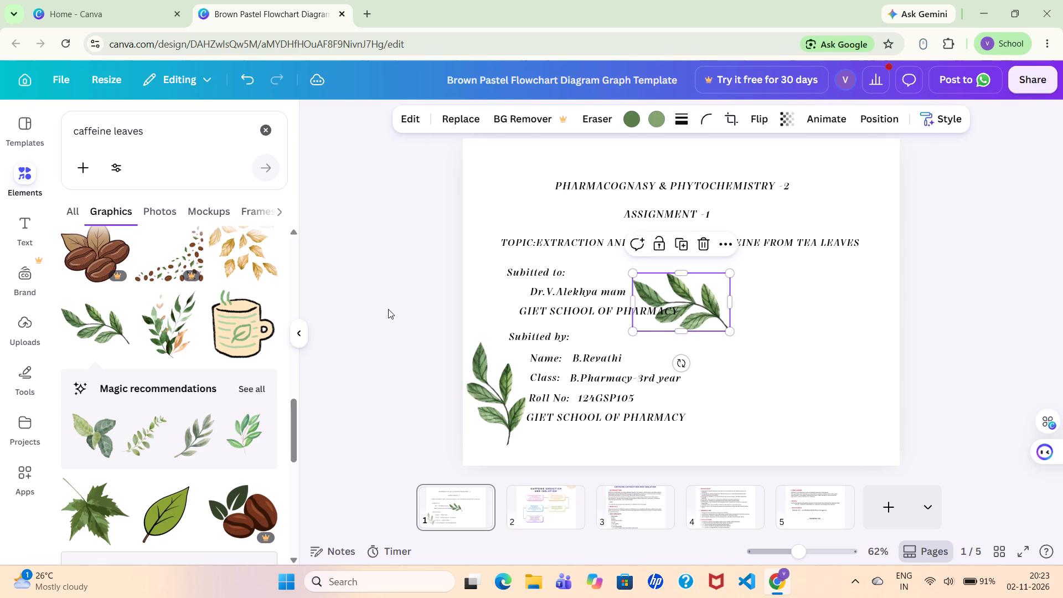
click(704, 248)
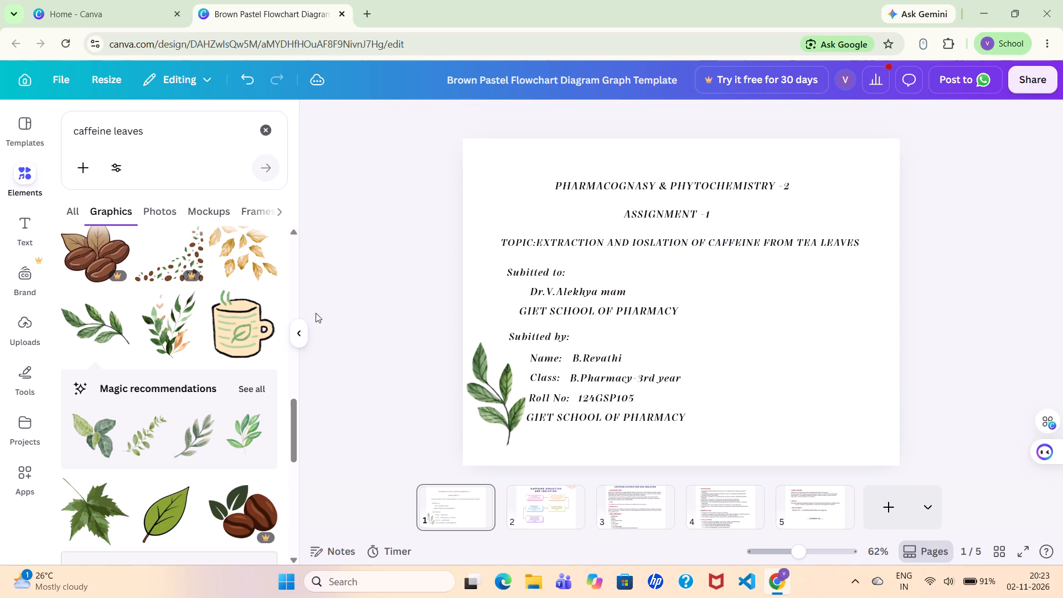
Look back through the "caffeine leaves" graphics from the start of the results for another cover page decoration.
click(293, 238)
click(293, 238)
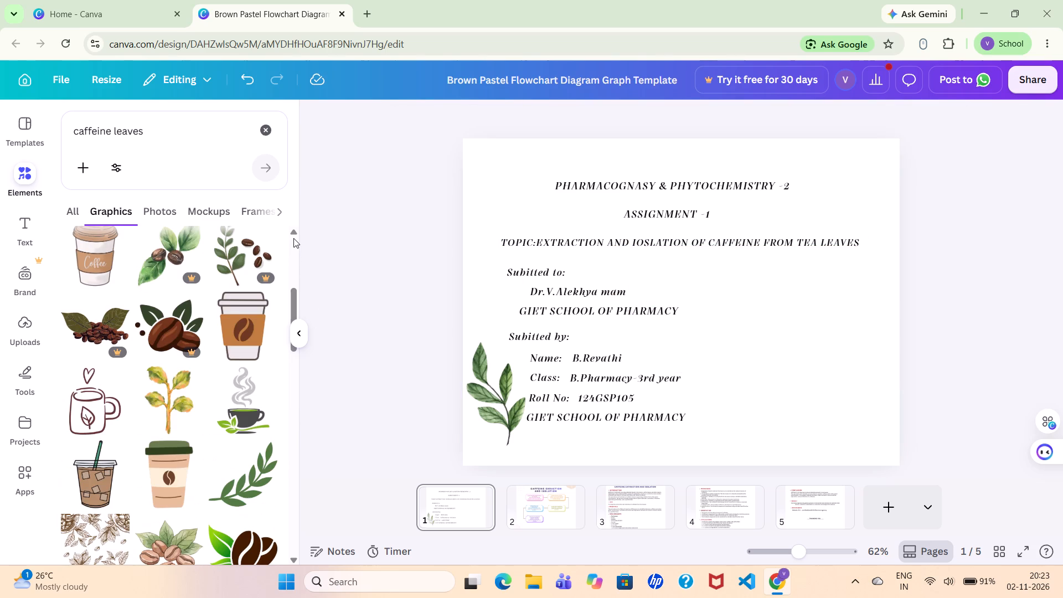
click(293, 238)
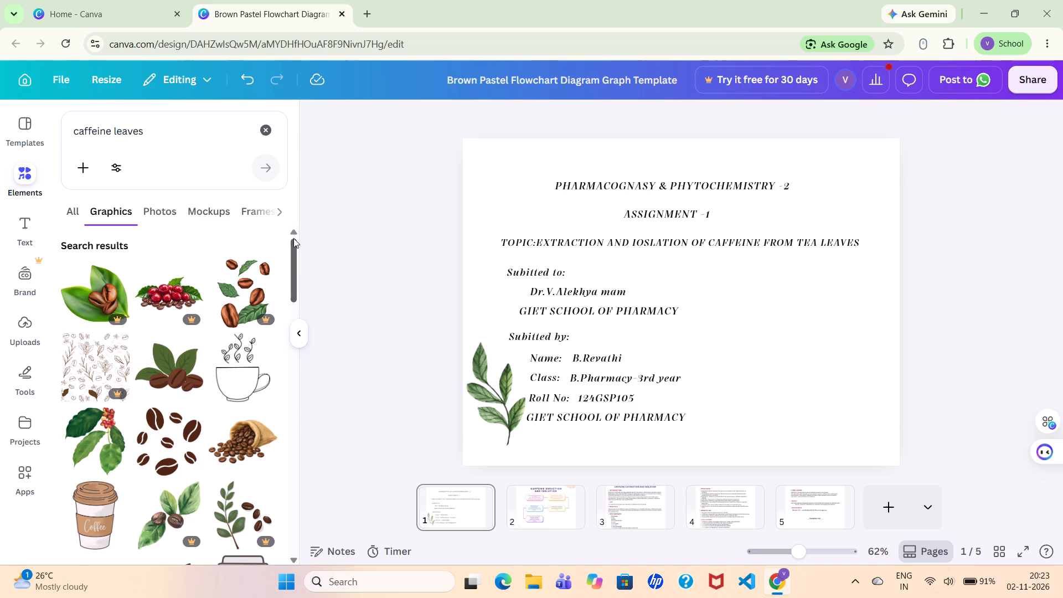
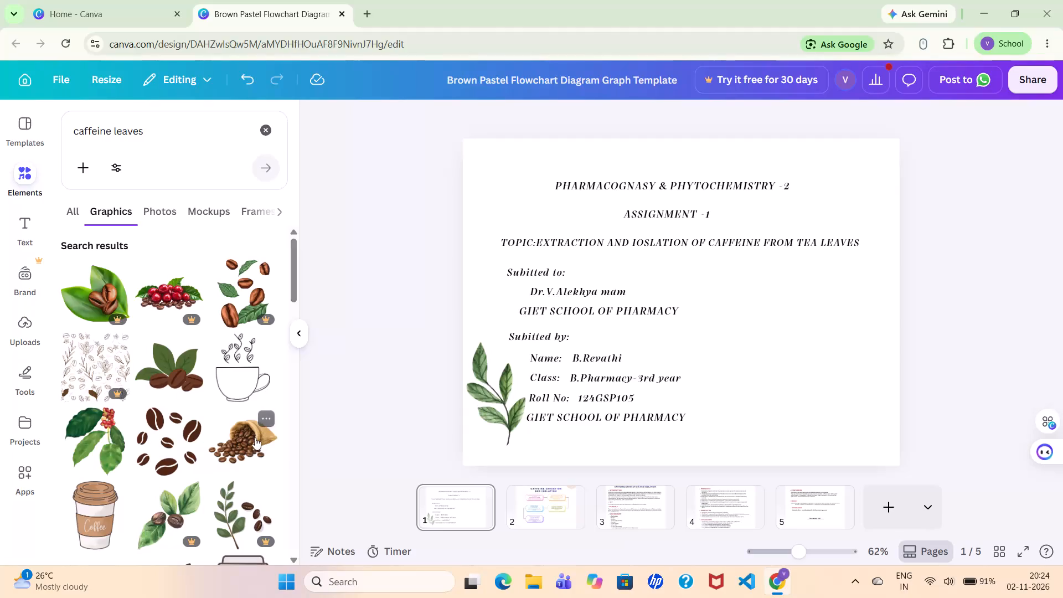
Add the coffee bean sack and the leafy steaming cup graphics to the cover page, moving the cup to the page's upper-left corner.
click(252, 436)
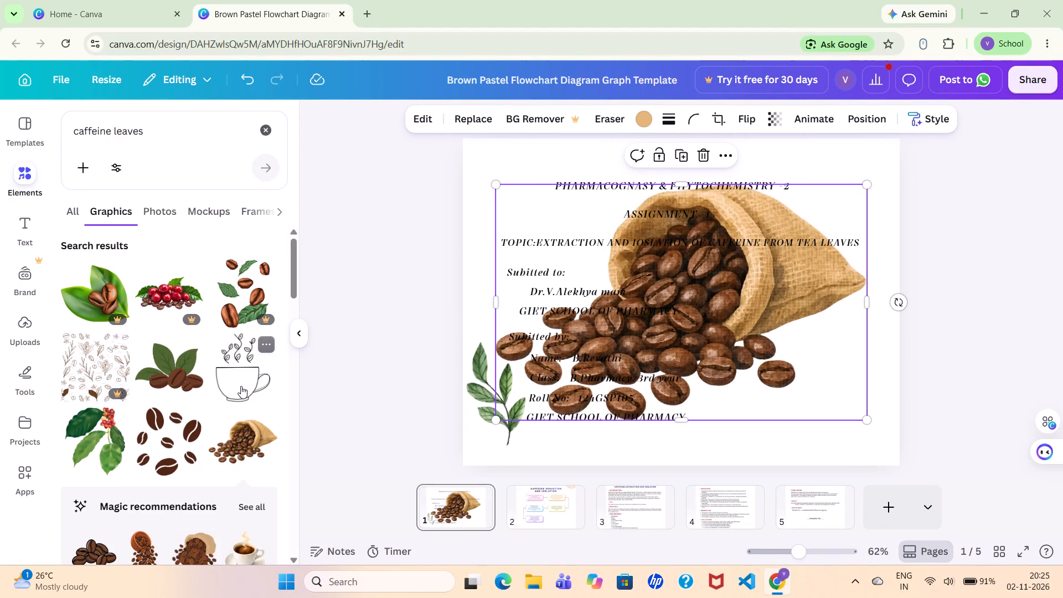
click(241, 385)
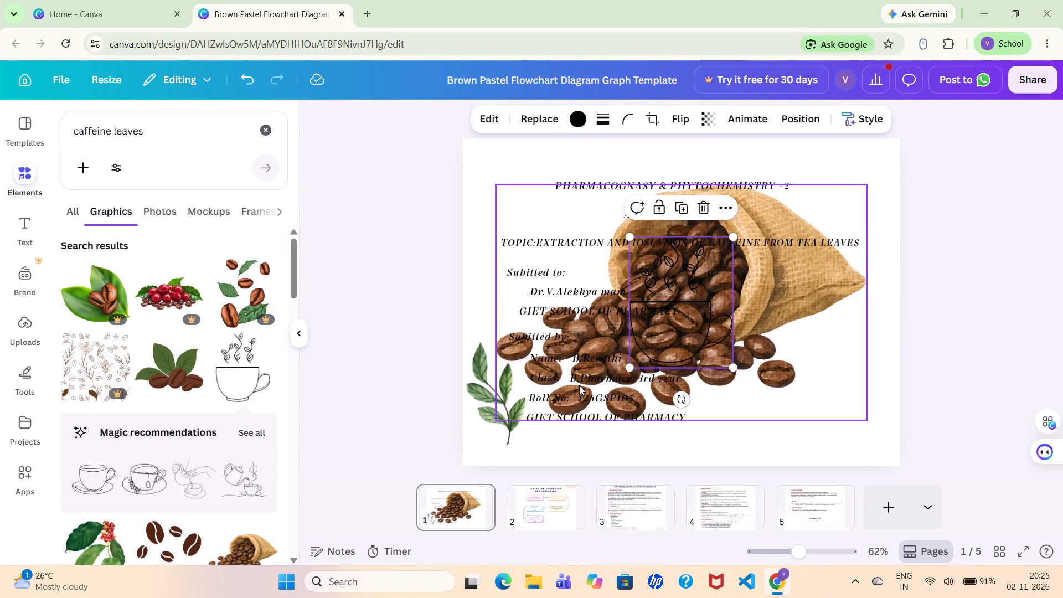
click(652, 241)
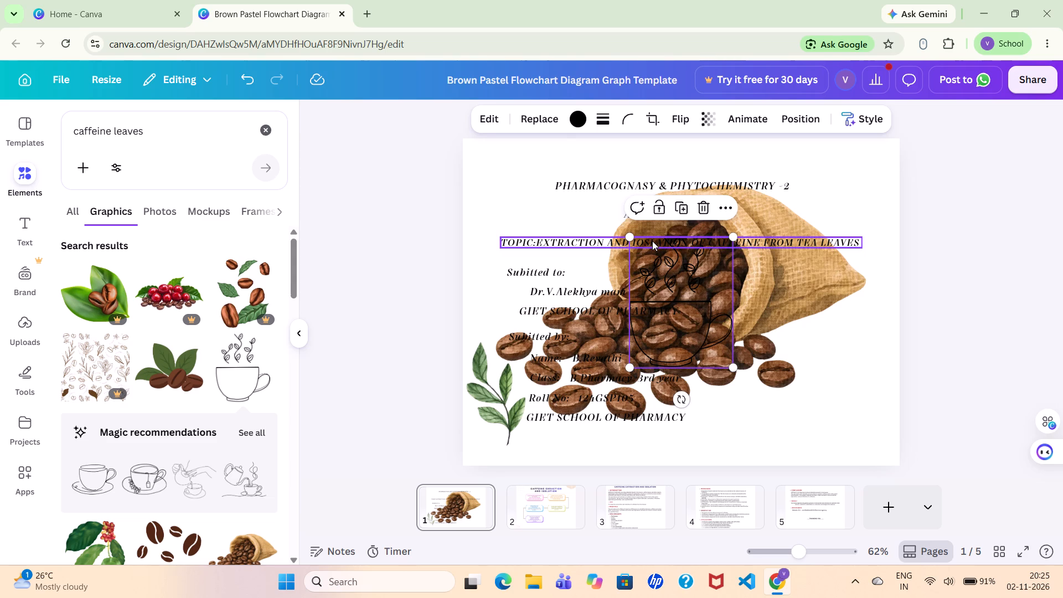
click(652, 241)
click(757, 296)
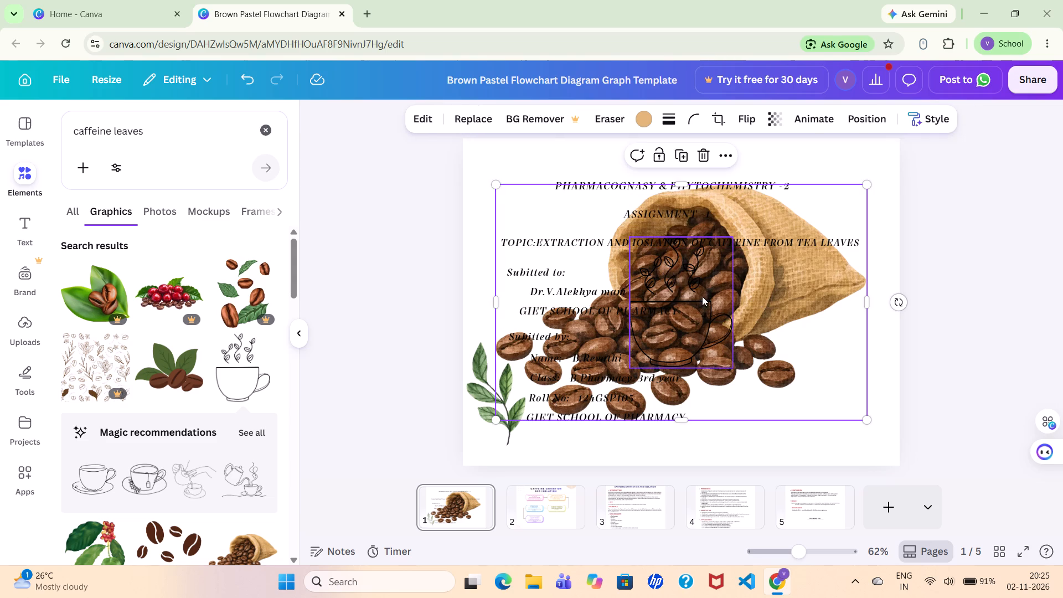
drag(684, 299, 531, 198)
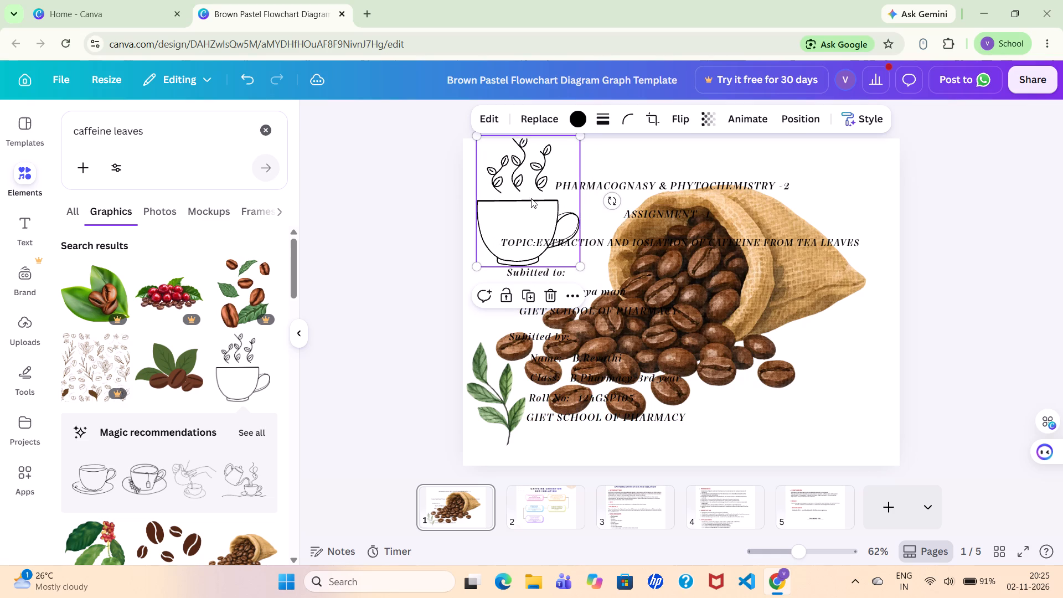
Shrink the coffee bean sack graphic to about 340 by 216 and move it beside the "Subitted by" details.
click(687, 279)
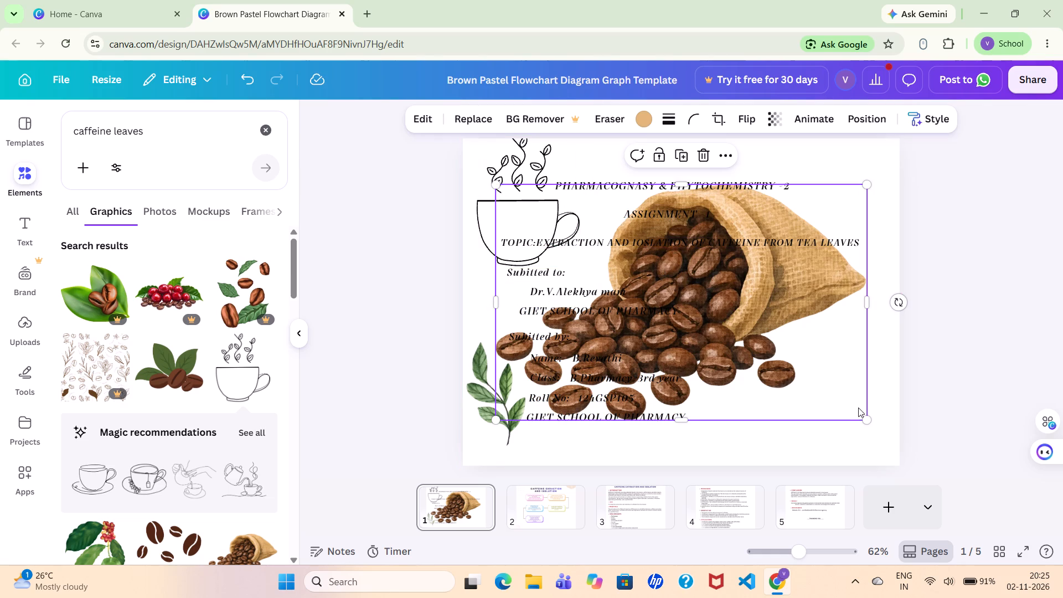
drag(866, 418, 863, 417)
drag(863, 417, 634, 286)
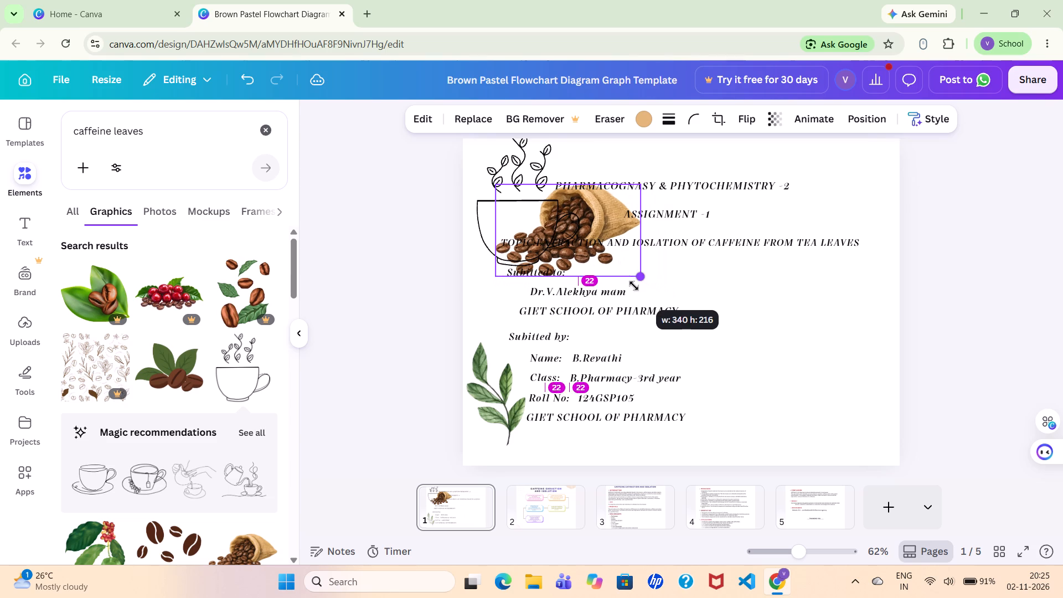
drag(634, 286, 633, 286)
drag(623, 256, 684, 299)
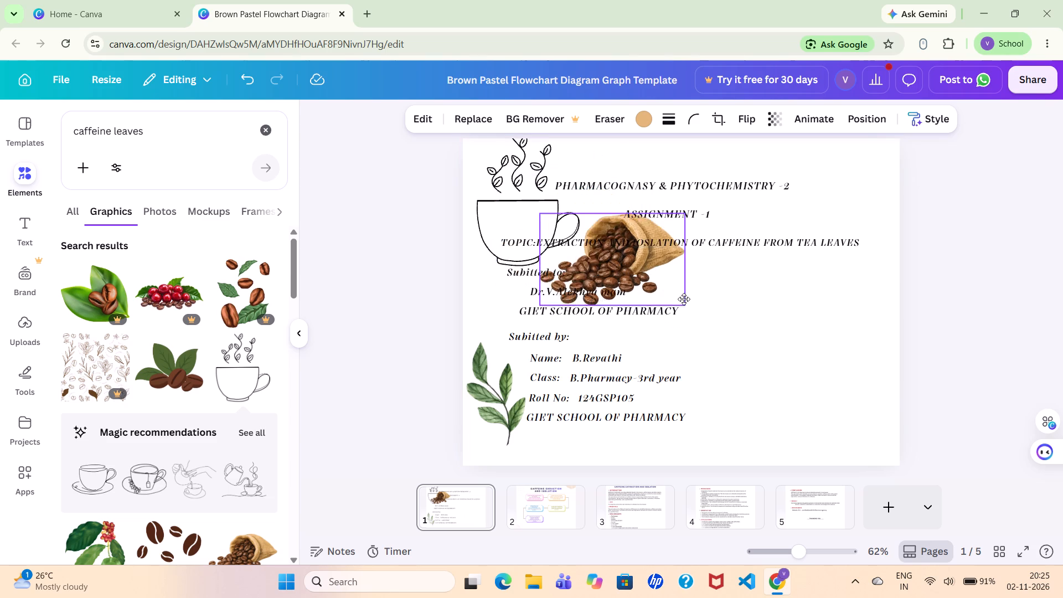
drag(684, 299, 833, 372)
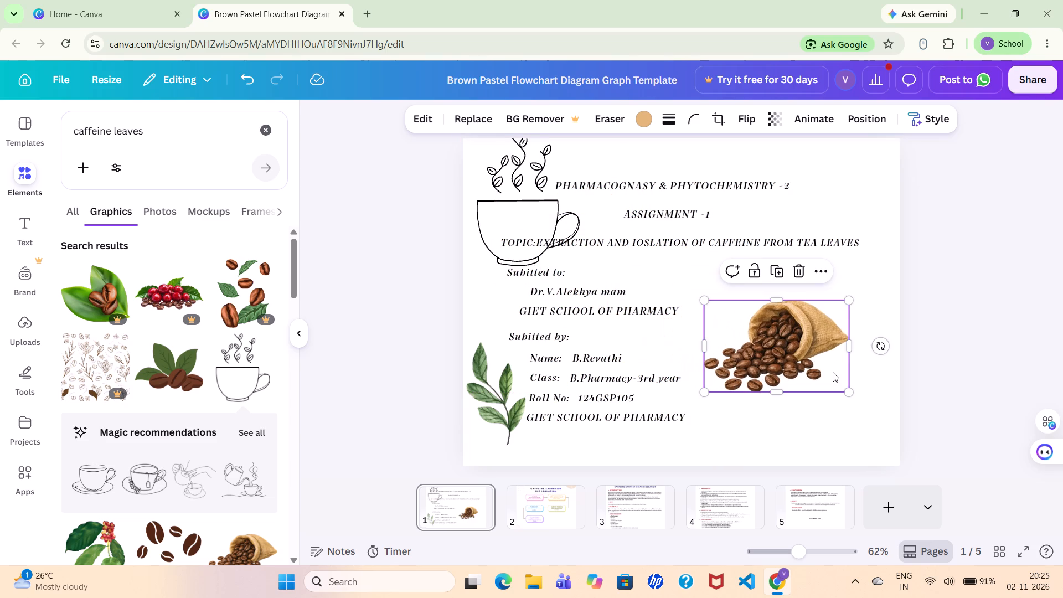
Enlarge the coffee bean sack graphic slightly and position it in the lower-right corner of the cover page.
click(813, 360)
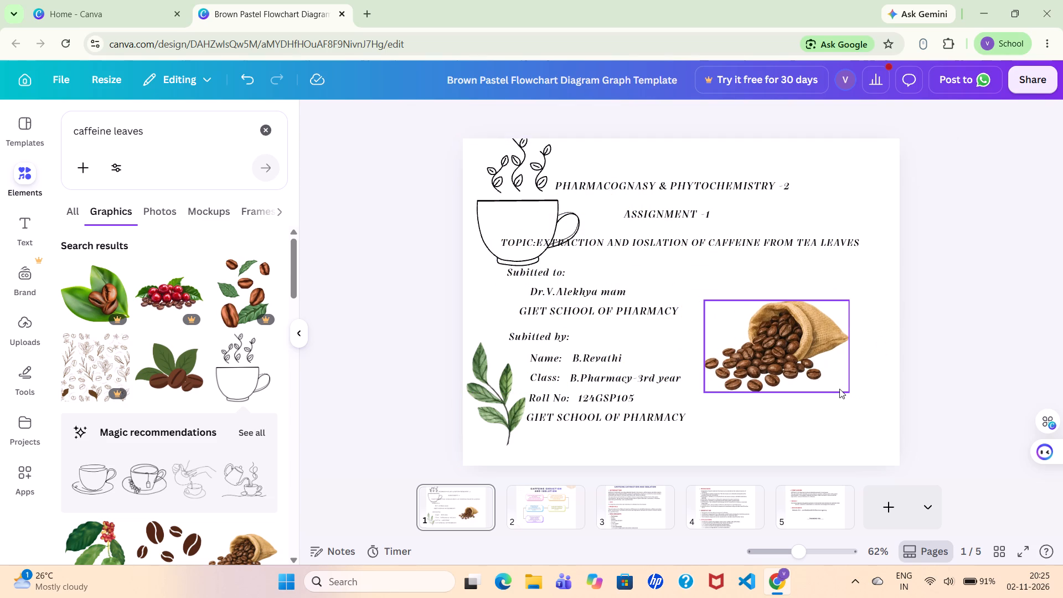
click(839, 389)
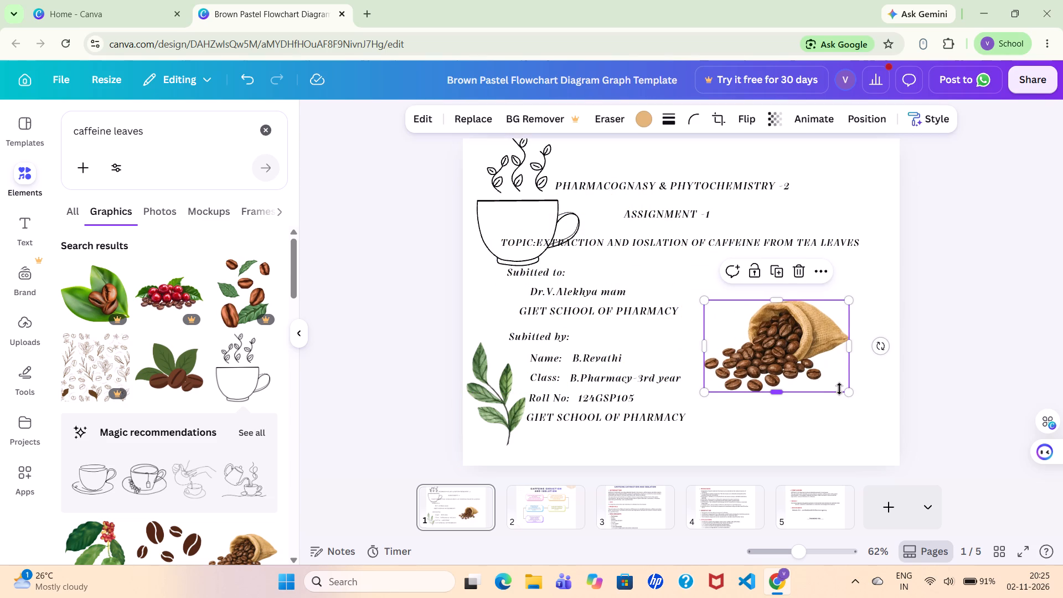
drag(845, 390, 854, 402)
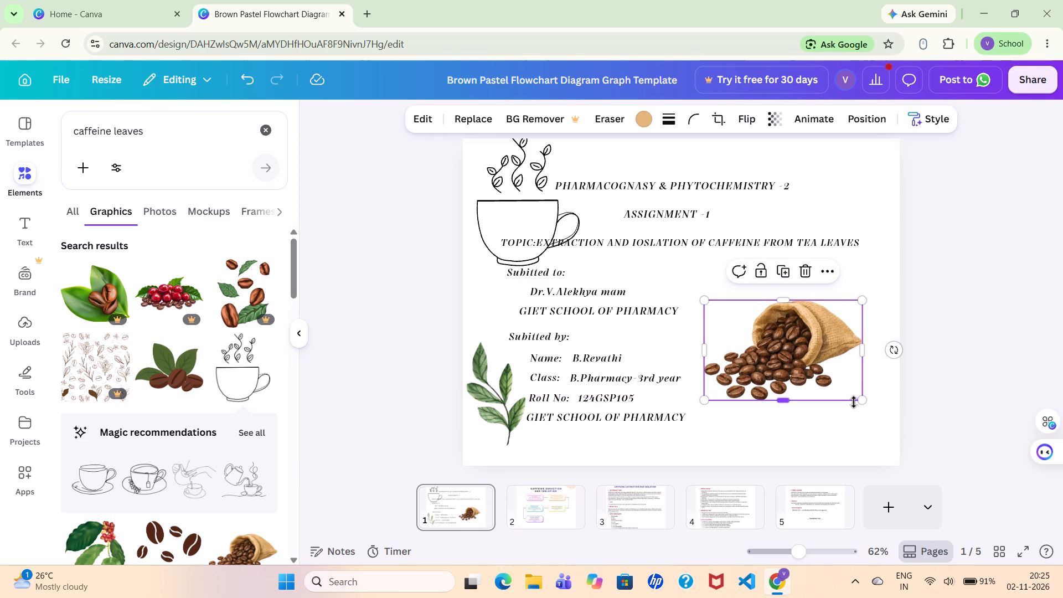
click(855, 410)
drag(861, 399, 862, 404)
drag(862, 406, 861, 422)
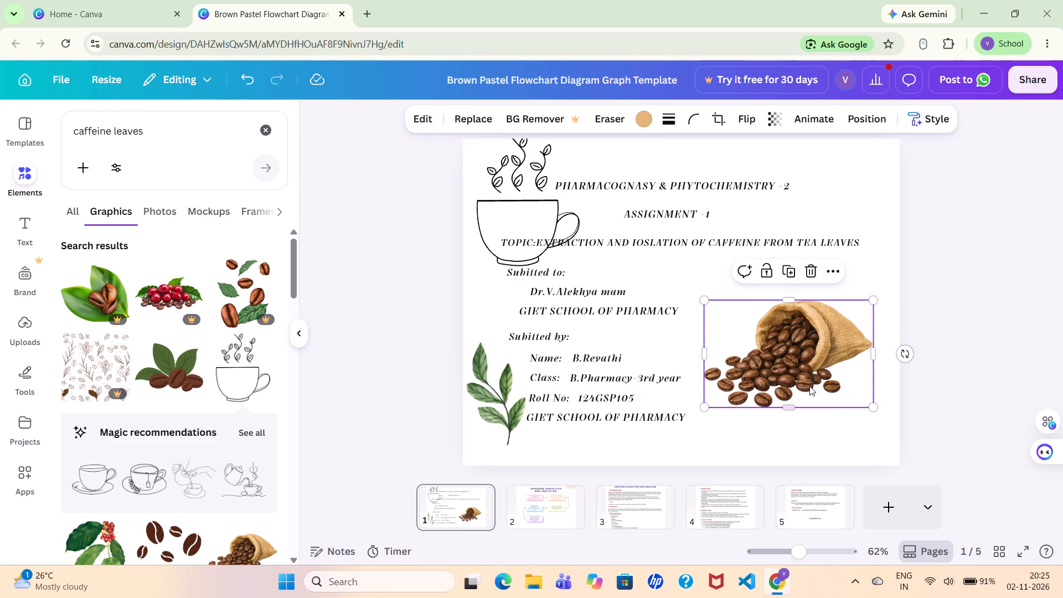
drag(809, 386, 803, 392)
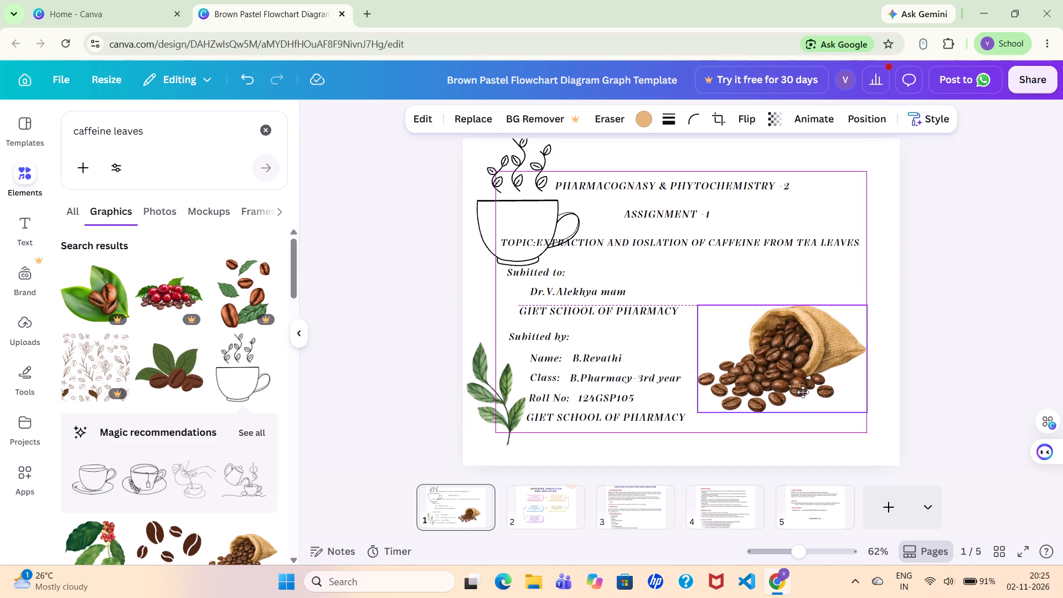
drag(803, 392, 808, 407)
drag(808, 407, 806, 412)
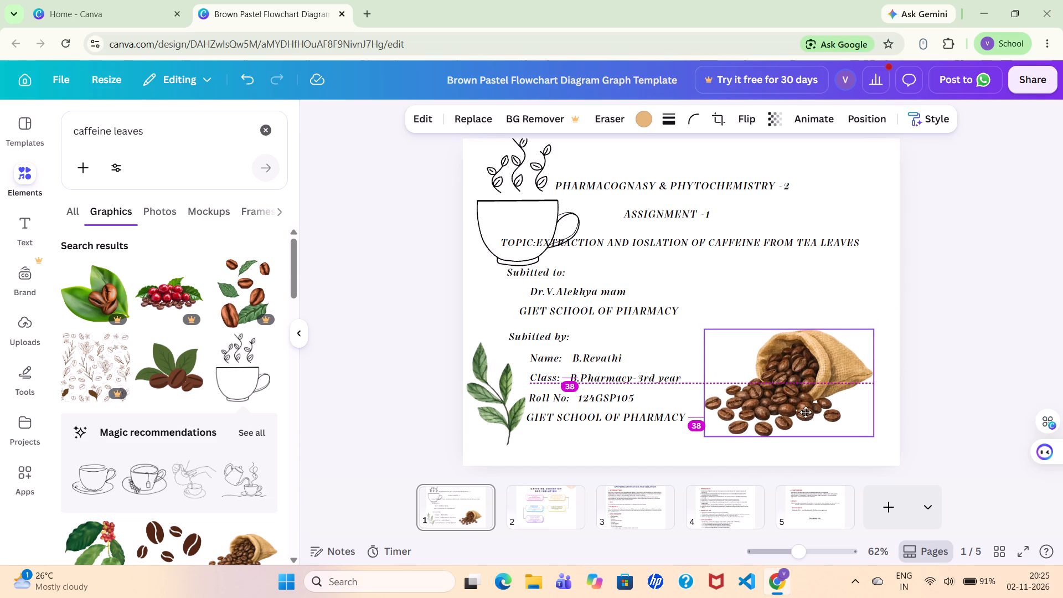
drag(806, 412, 804, 416)
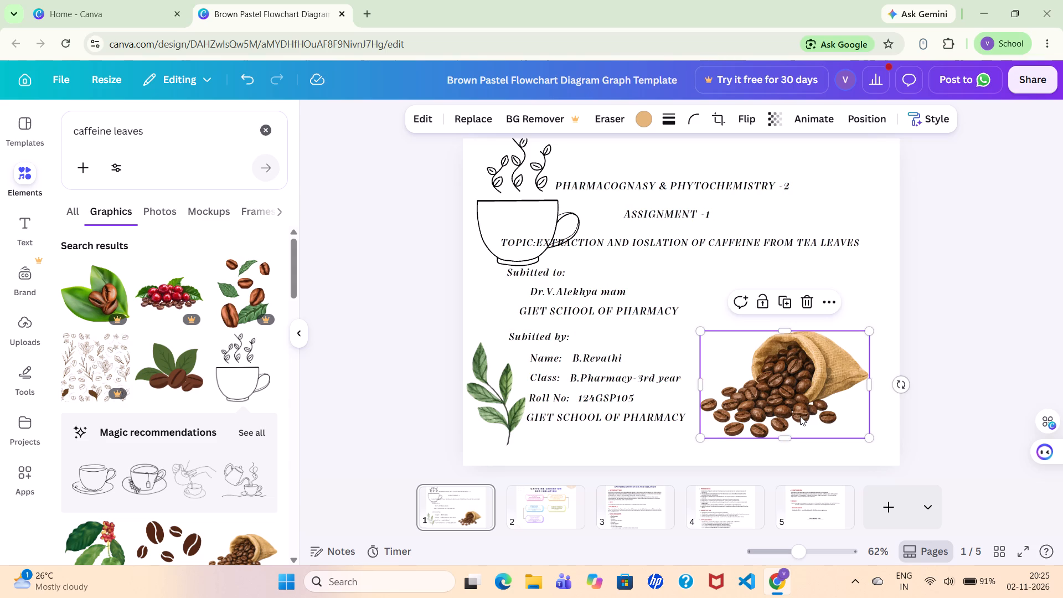
Delete the green leaf branch graphic from the cover page.
click(527, 402)
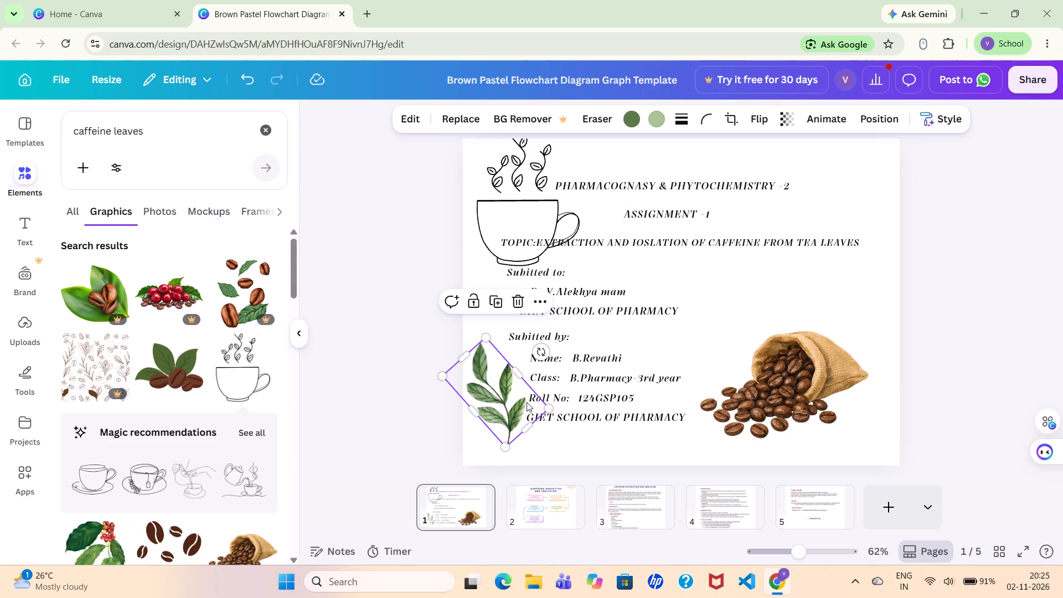
click(517, 307)
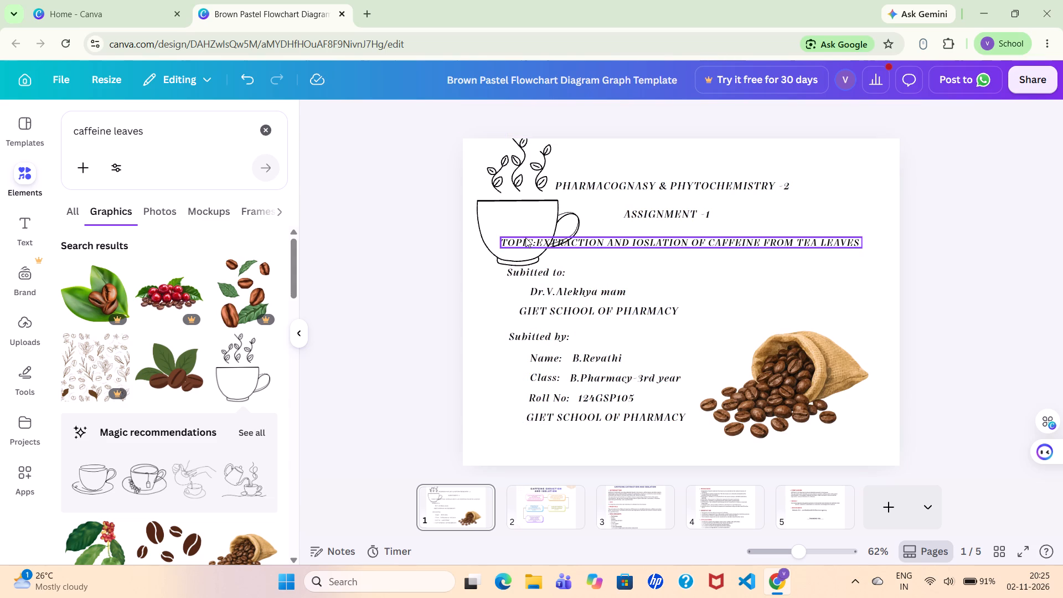
Shrink the steaming cup graphic to about 156 by 198 and place it in the page's upper-left corner, clear of the headings.
click(515, 216)
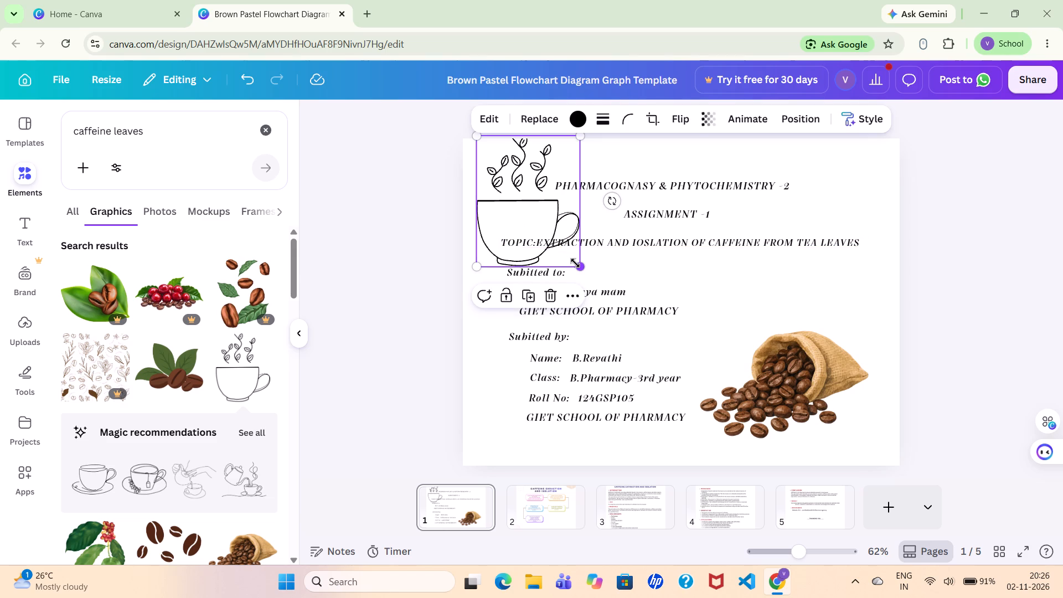
drag(575, 263, 524, 226)
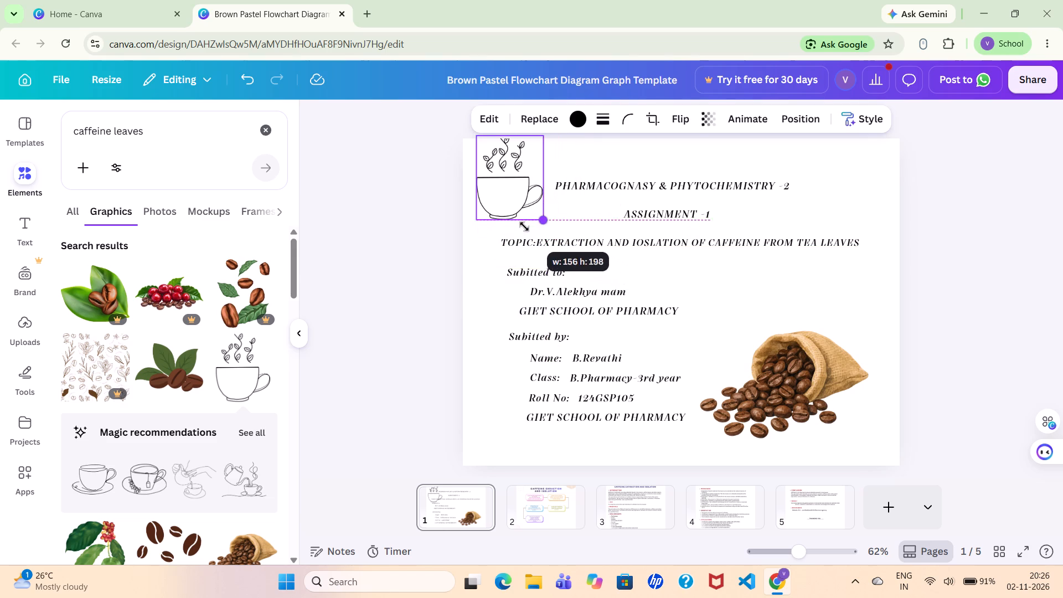
drag(524, 226, 524, 226)
drag(517, 194, 513, 204)
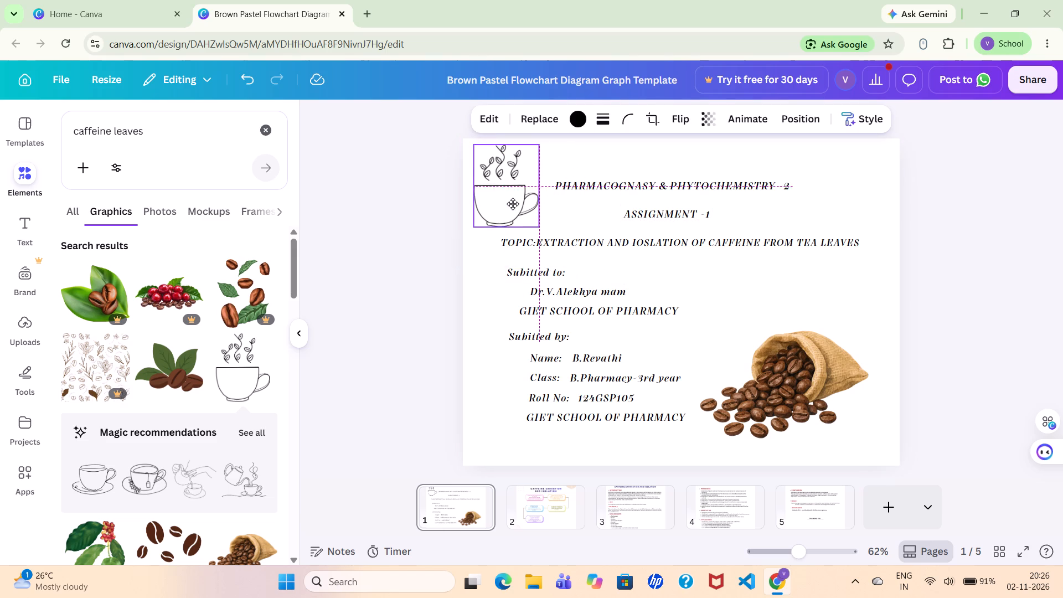
drag(513, 204, 511, 204)
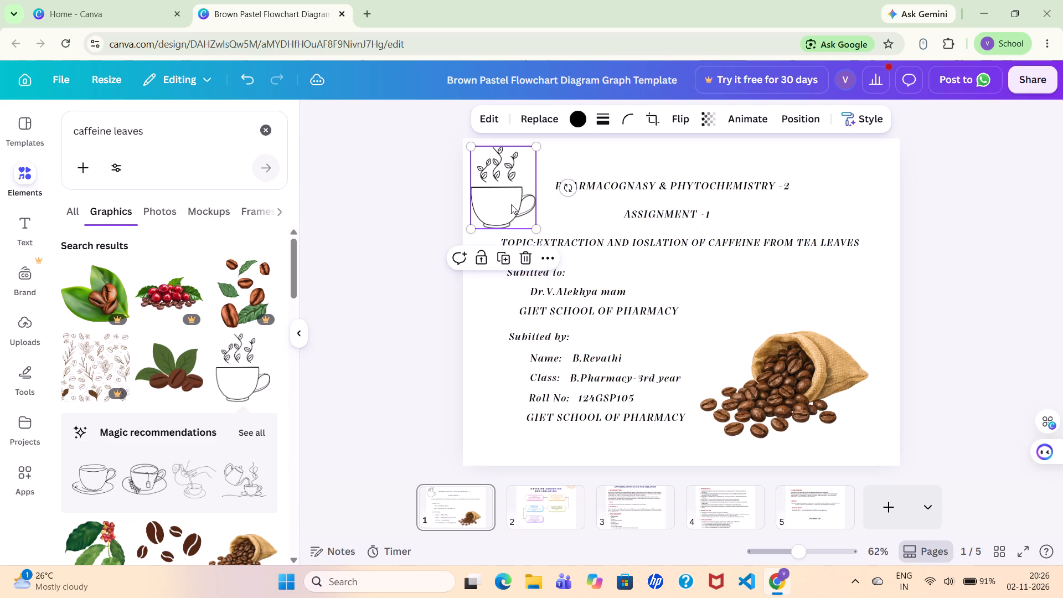
click(494, 293)
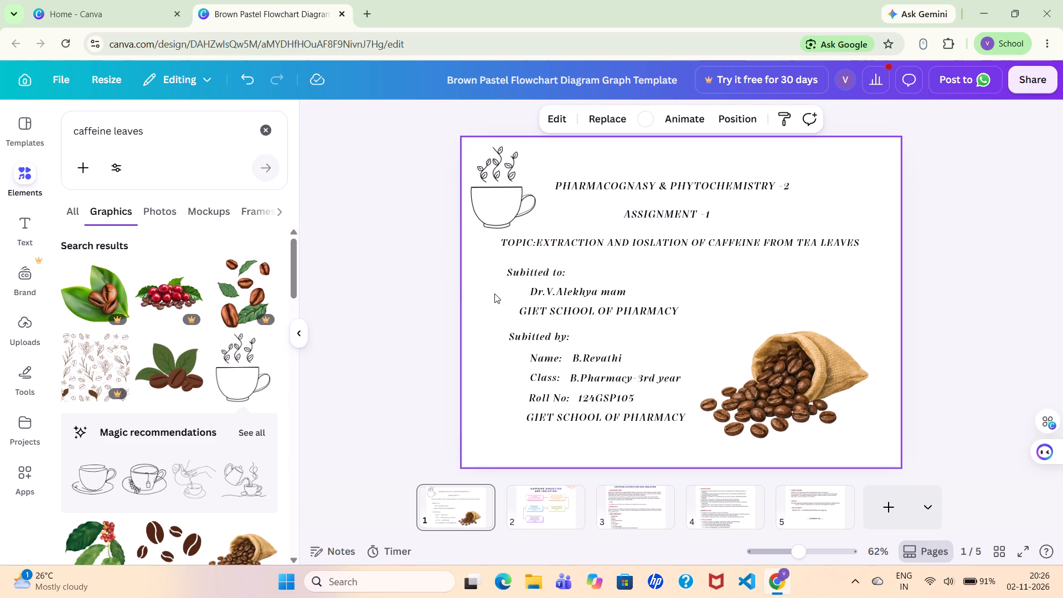
click(494, 293)
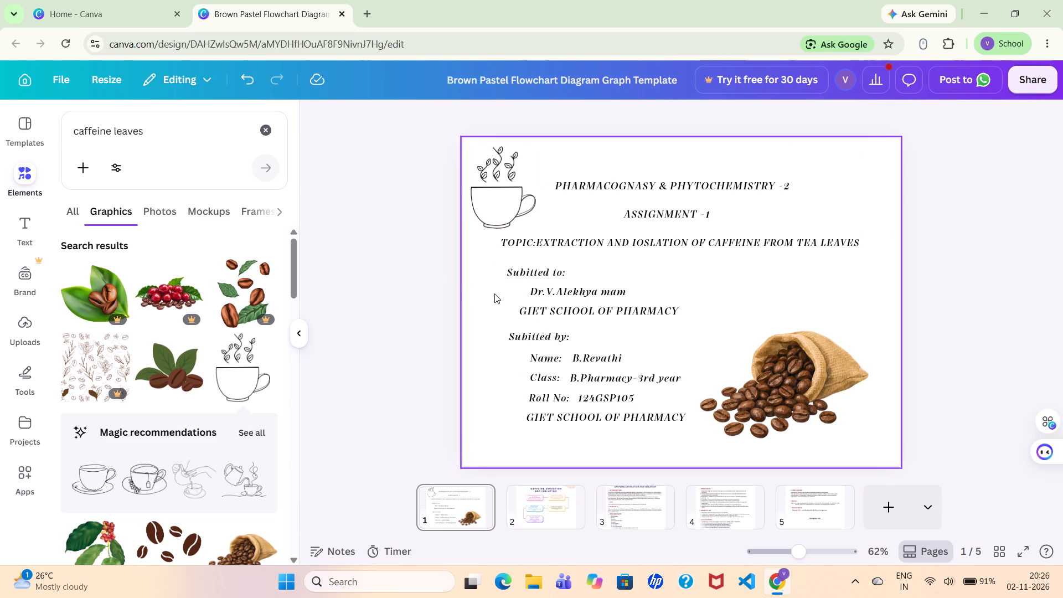
drag(489, 213, 489, 205)
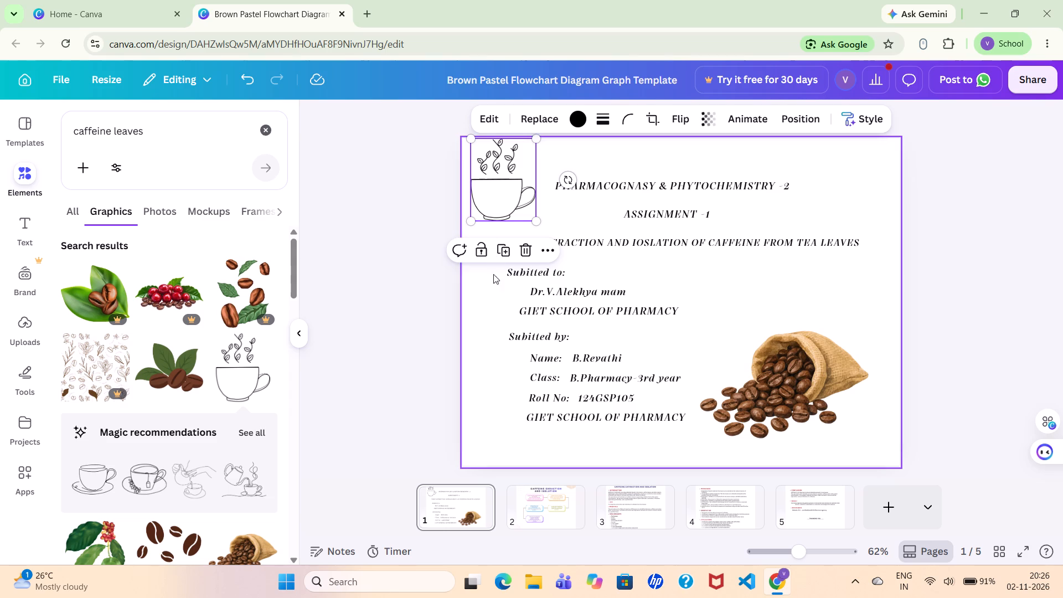
double_click(493, 287)
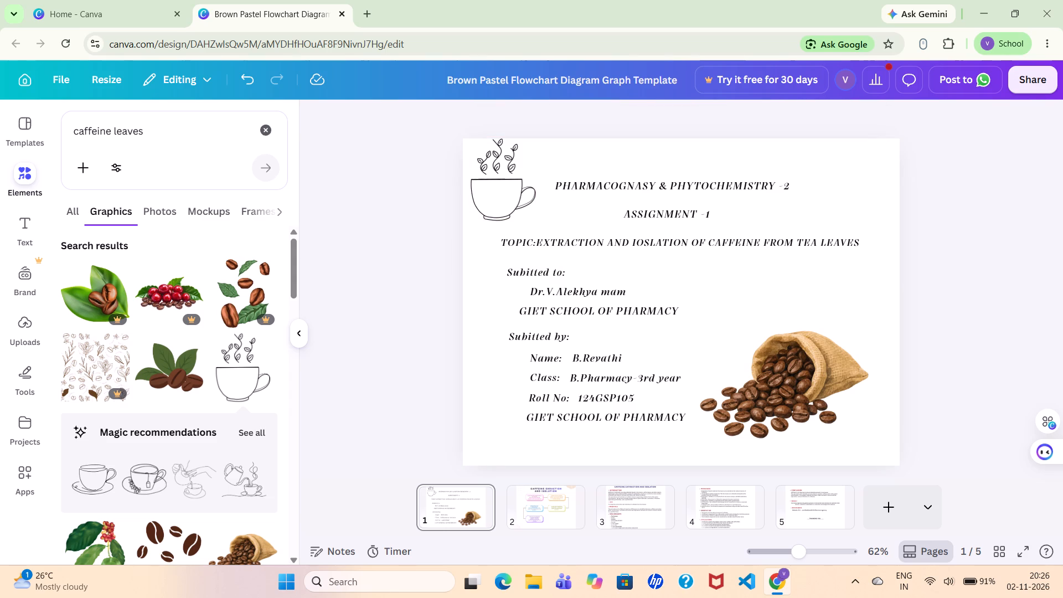
Clear the previous element search and search the elements for corner borders.
click(265, 133)
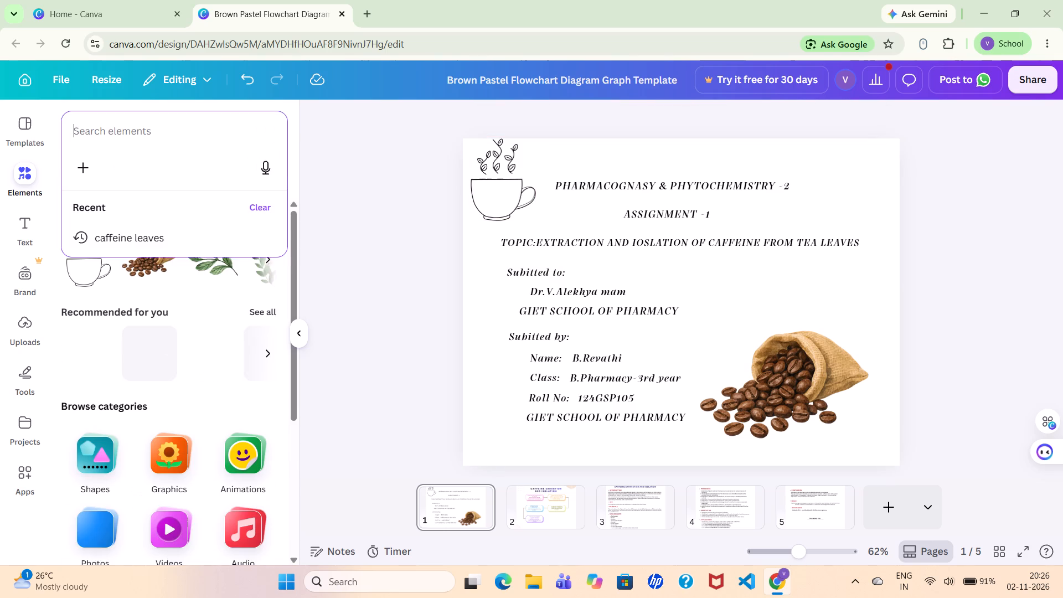
right_click(265, 133)
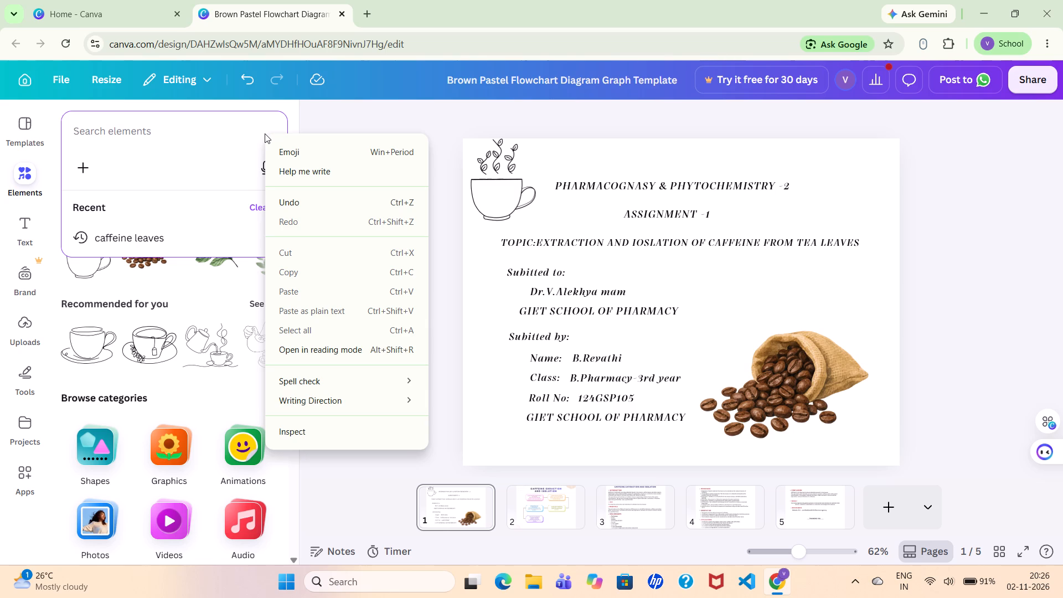
click(350, 111)
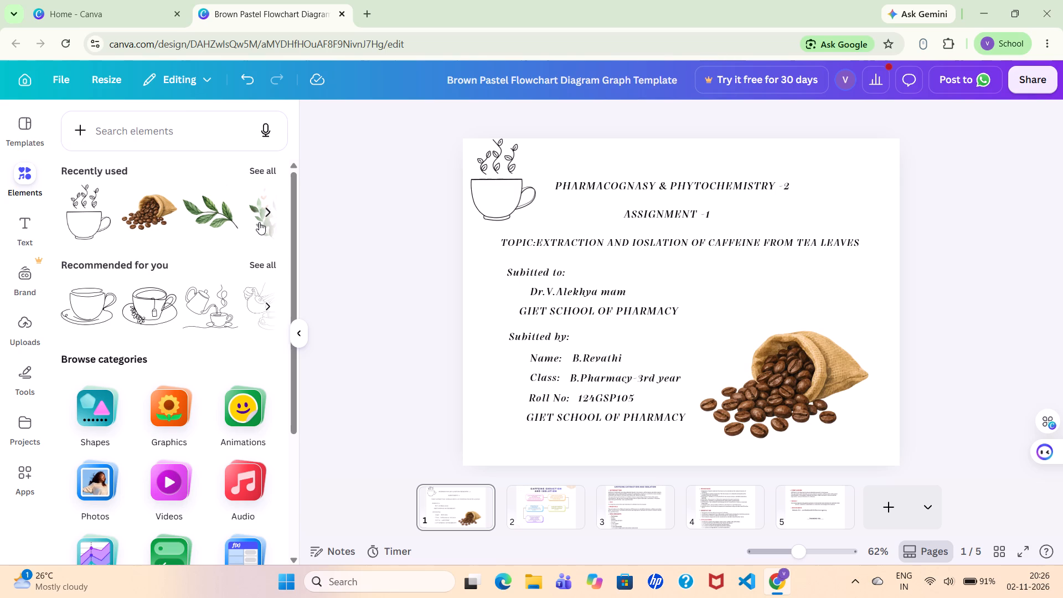
click(267, 208)
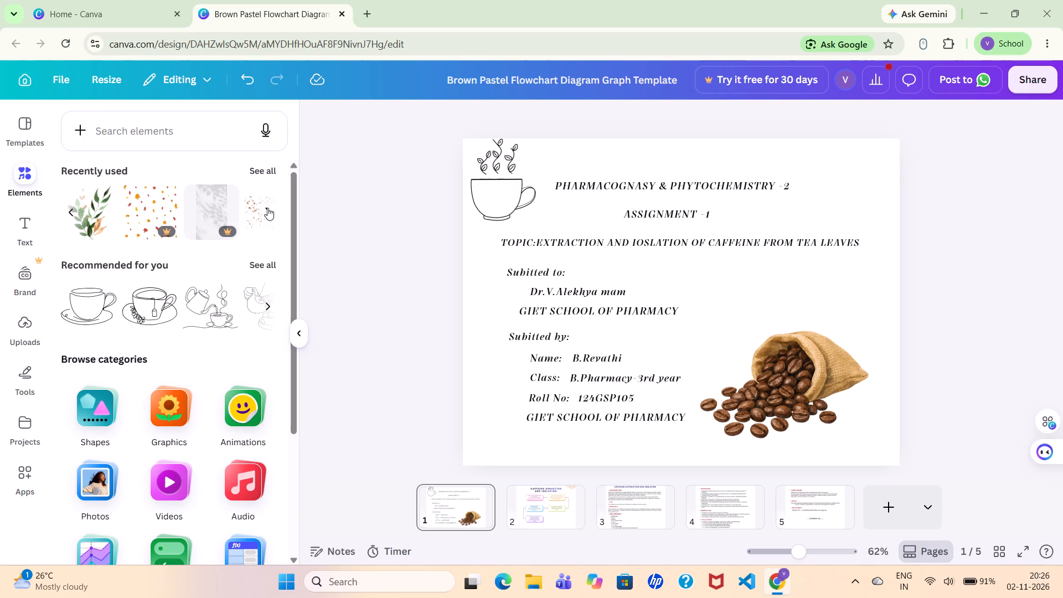
click(267, 208)
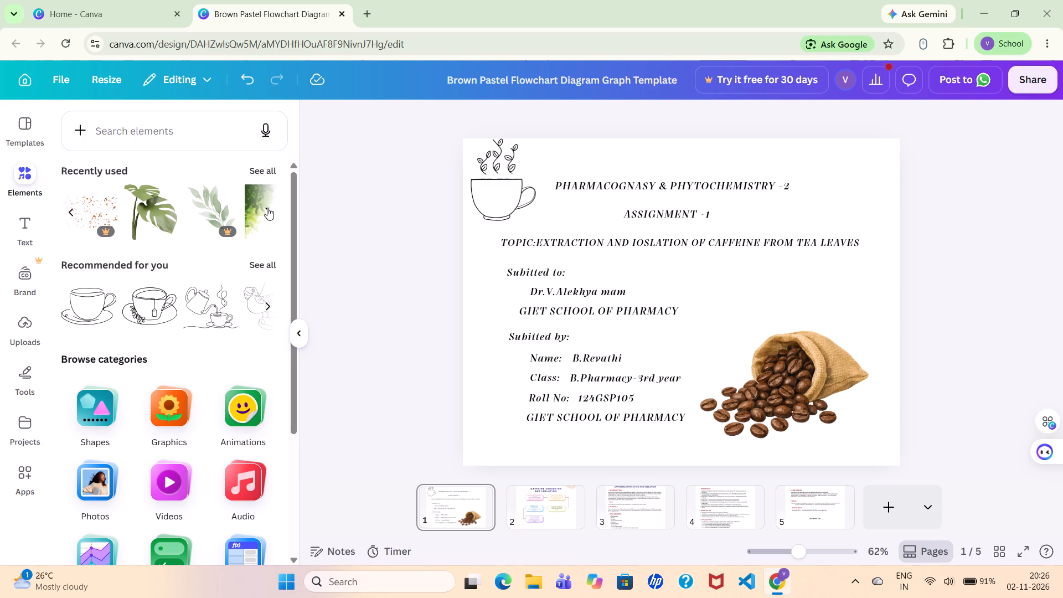
click(267, 208)
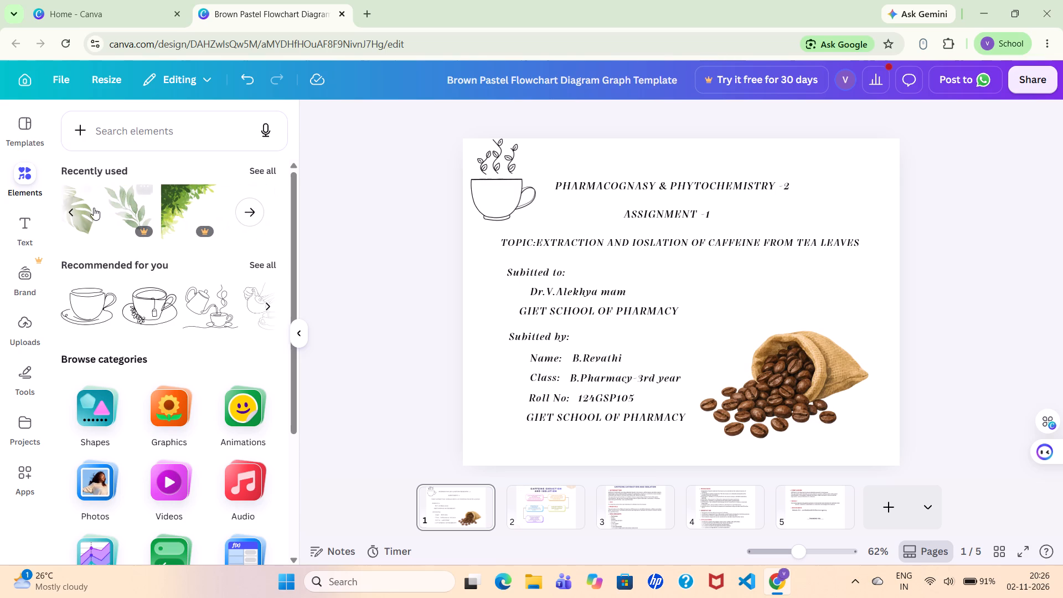
click(119, 149)
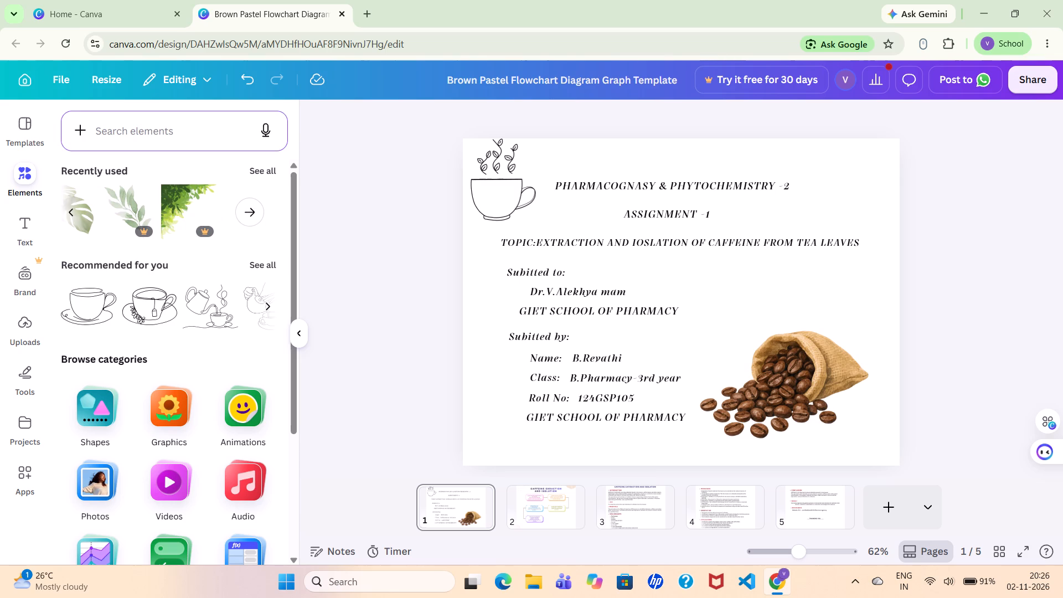
click(127, 129)
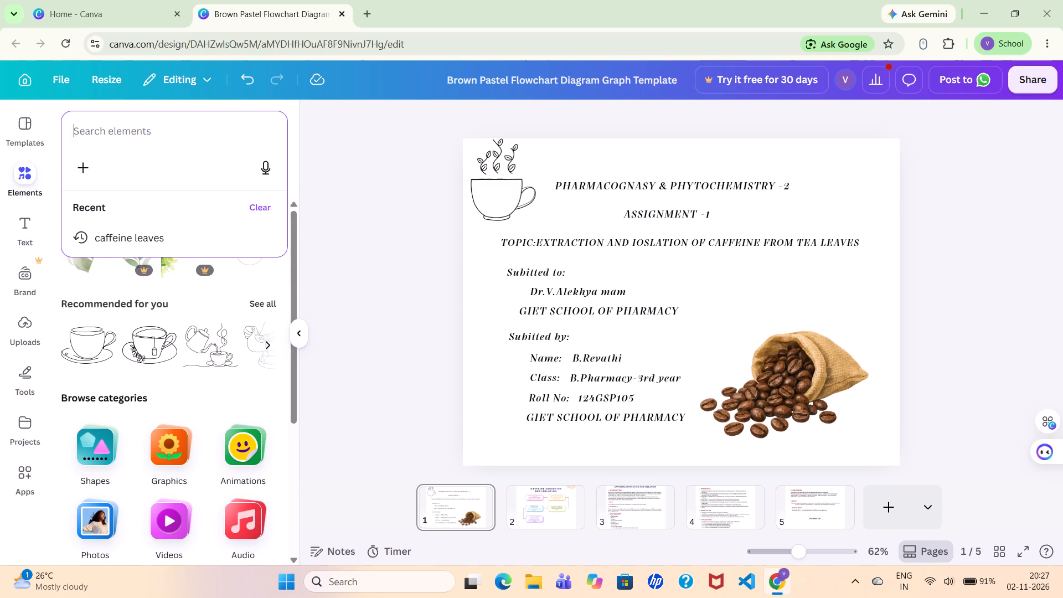
text(border)
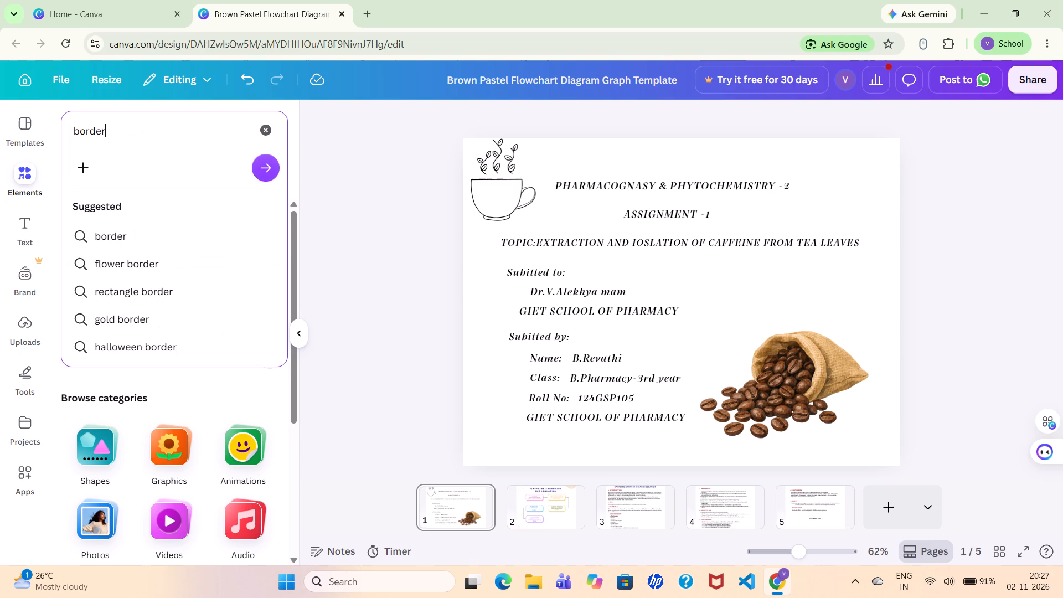
key(s)
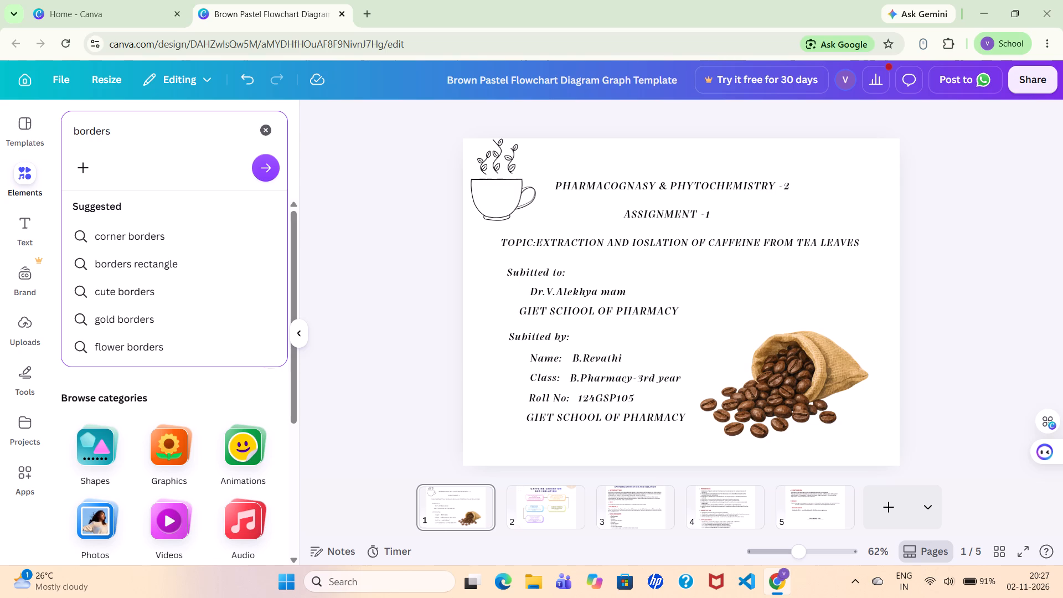
click(156, 235)
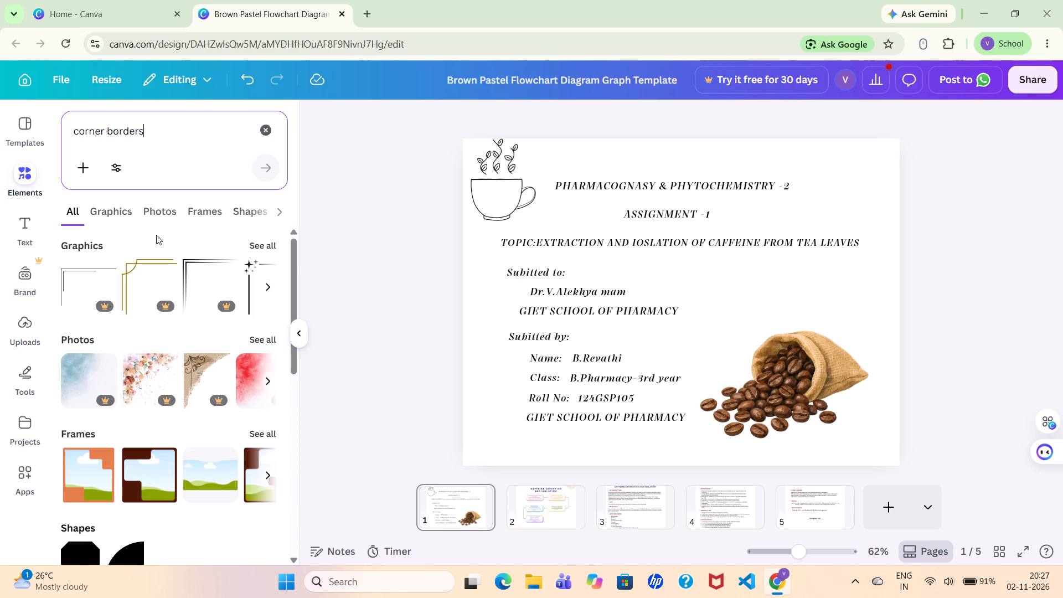
Look through the corner border results across the graphics, photos, frames, shapes and other categories.
click(295, 562)
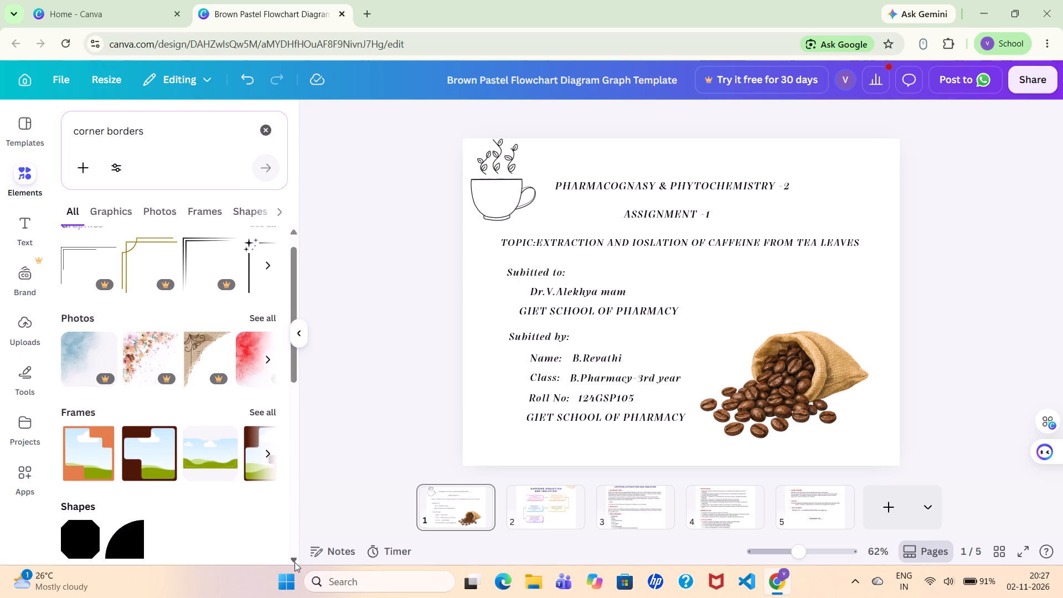
click(295, 562)
click(295, 562)
triple_click(295, 562)
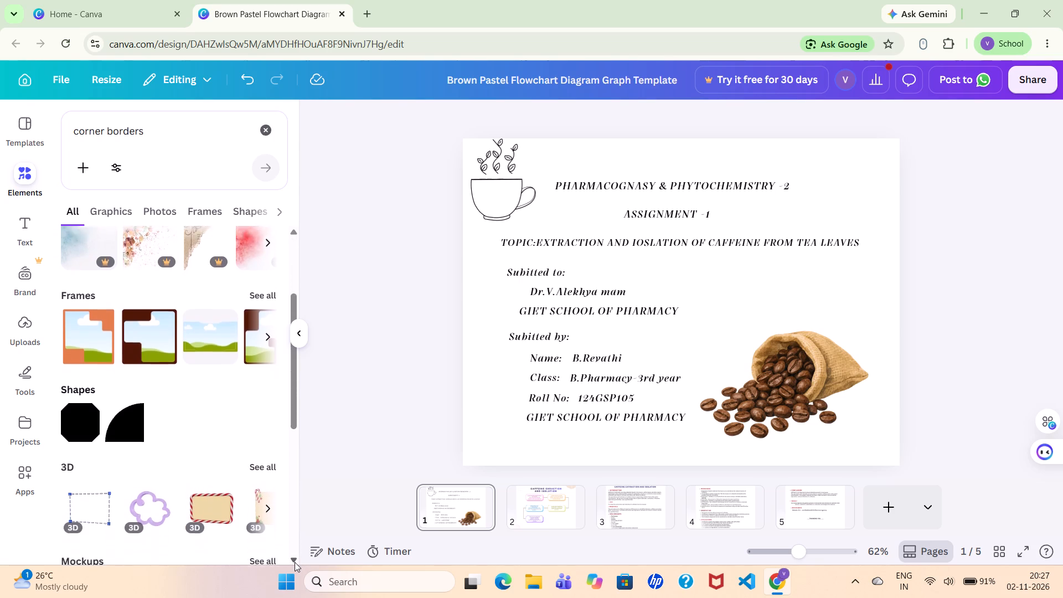
triple_click(295, 562)
triple_click(295, 562)
double_click(295, 562)
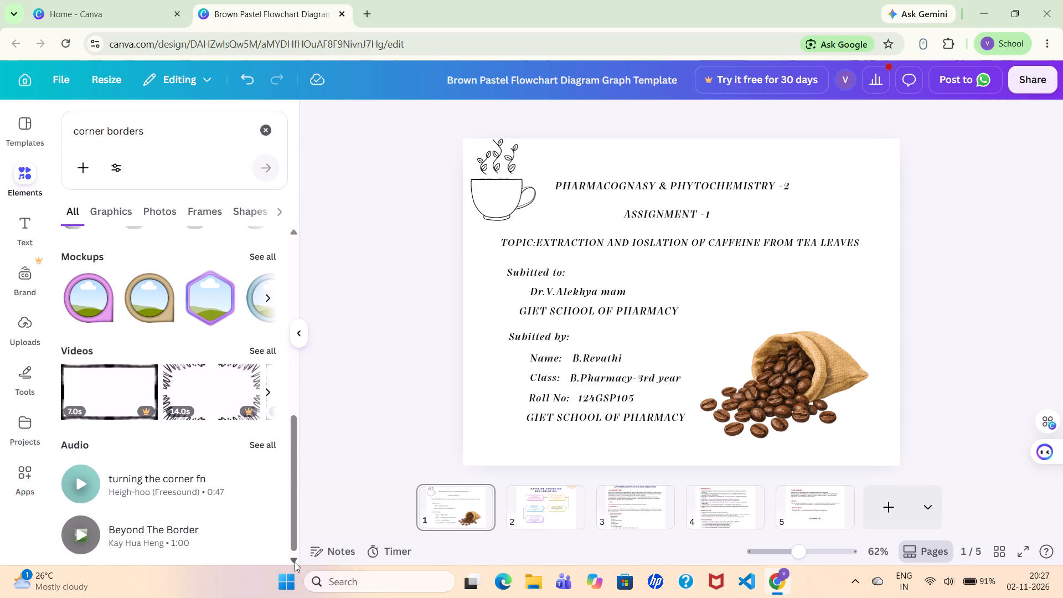
triple_click(295, 562)
double_click(295, 562)
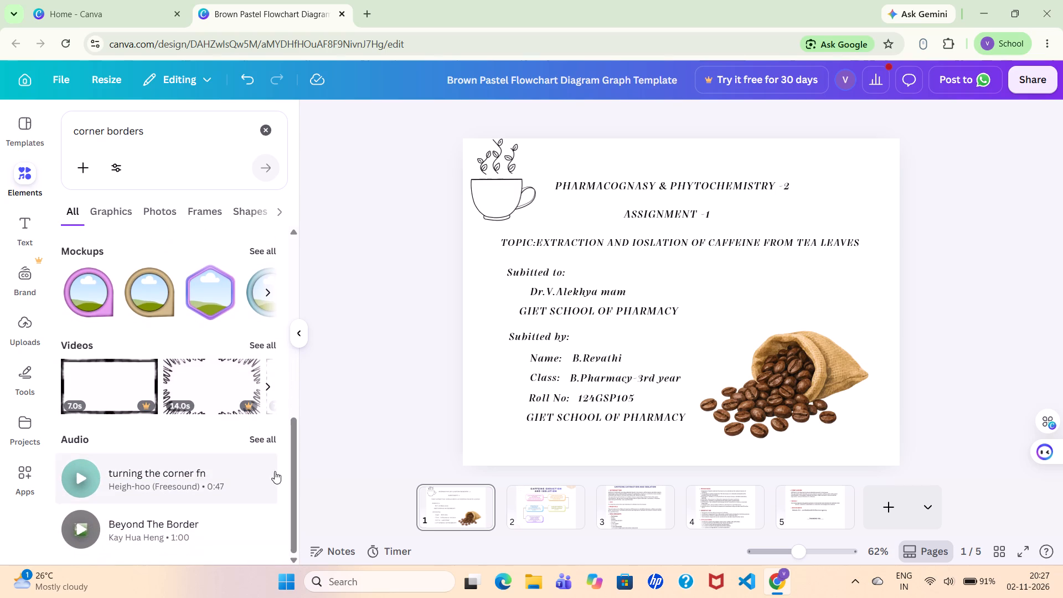
triple_click(292, 231)
triple_click(292, 231)
triple_click(292, 231)
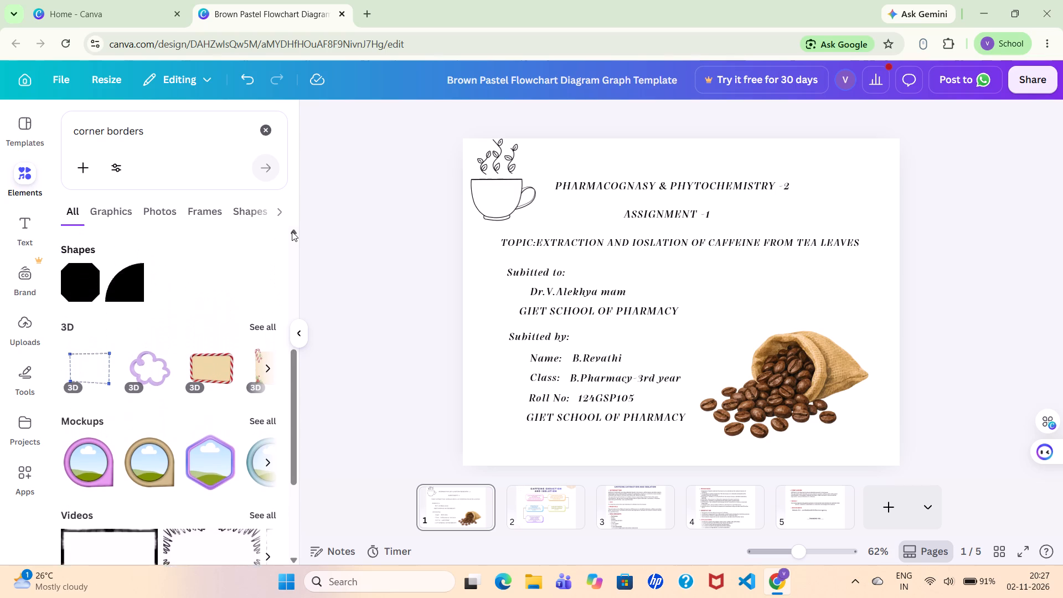
triple_click(292, 231)
triple_click(292, 231)
double_click(292, 231)
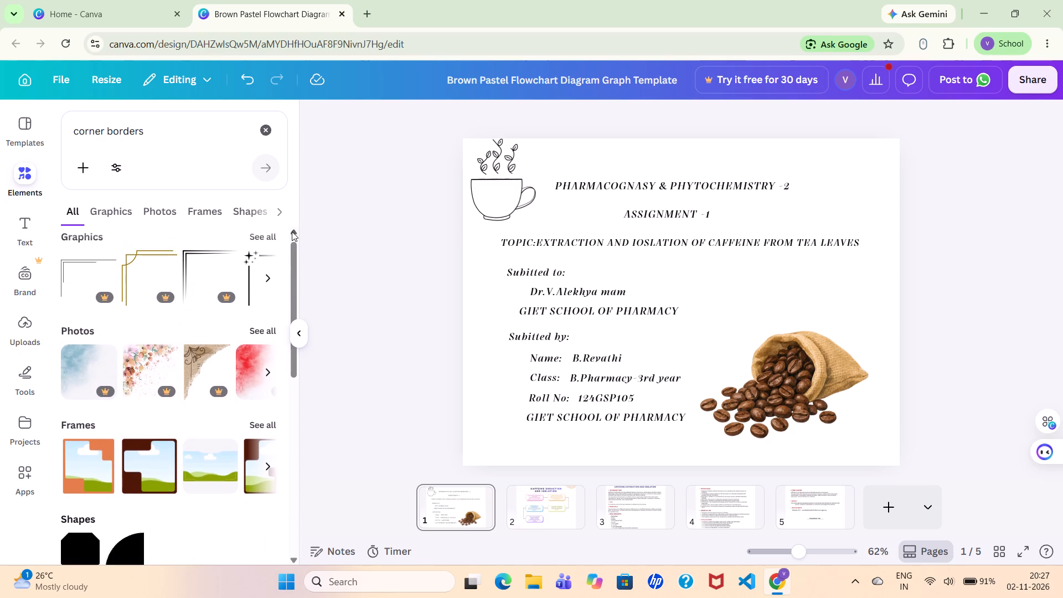
drag(292, 231, 258, 291)
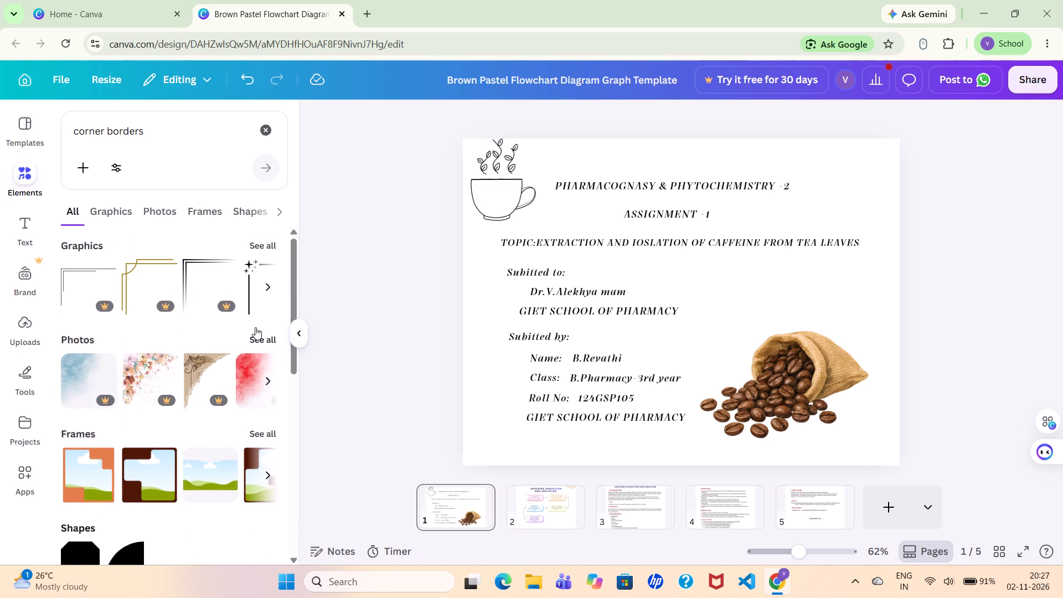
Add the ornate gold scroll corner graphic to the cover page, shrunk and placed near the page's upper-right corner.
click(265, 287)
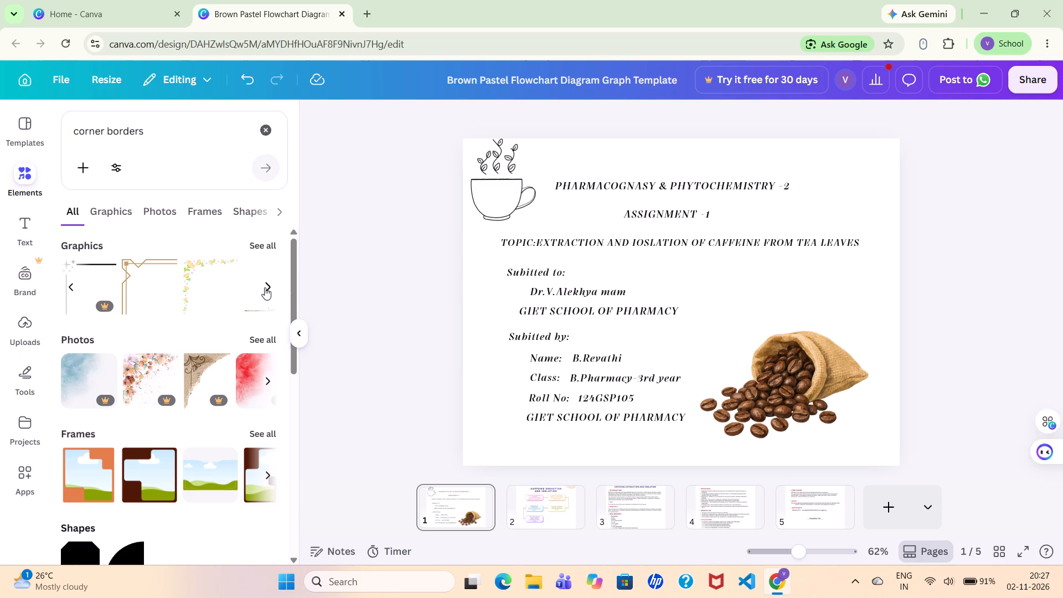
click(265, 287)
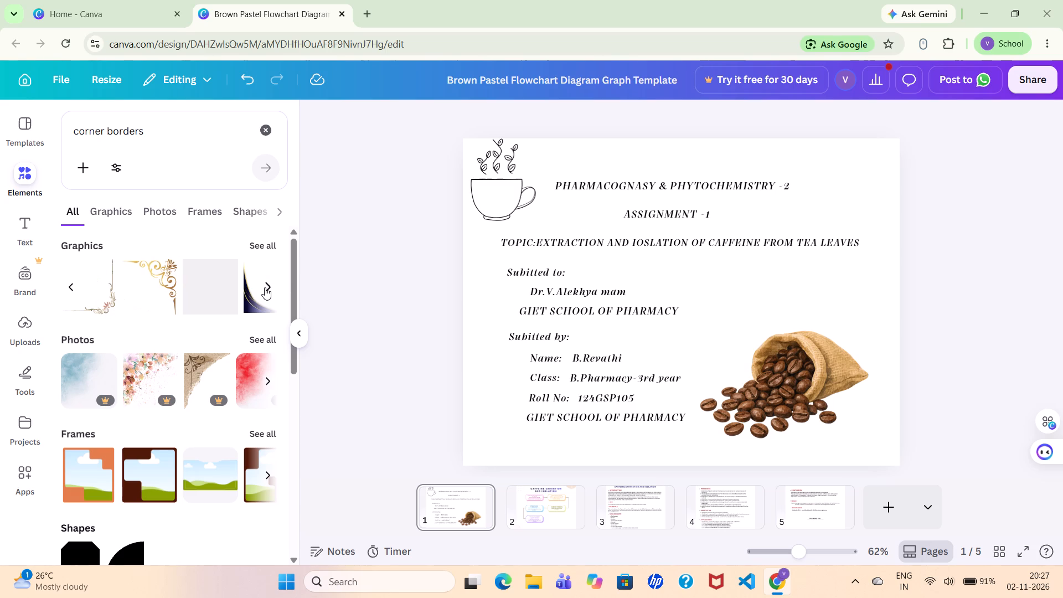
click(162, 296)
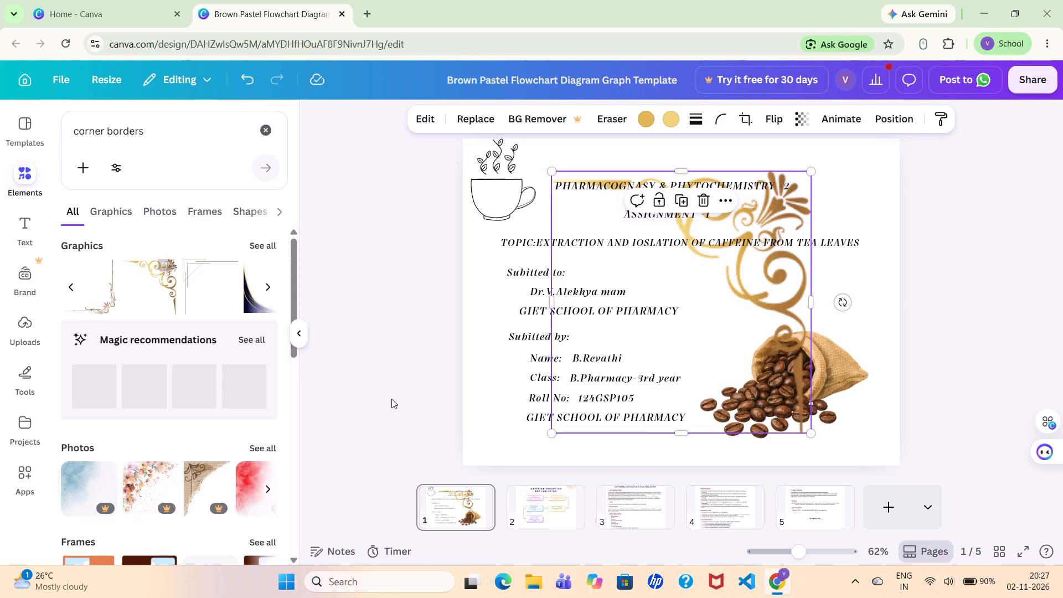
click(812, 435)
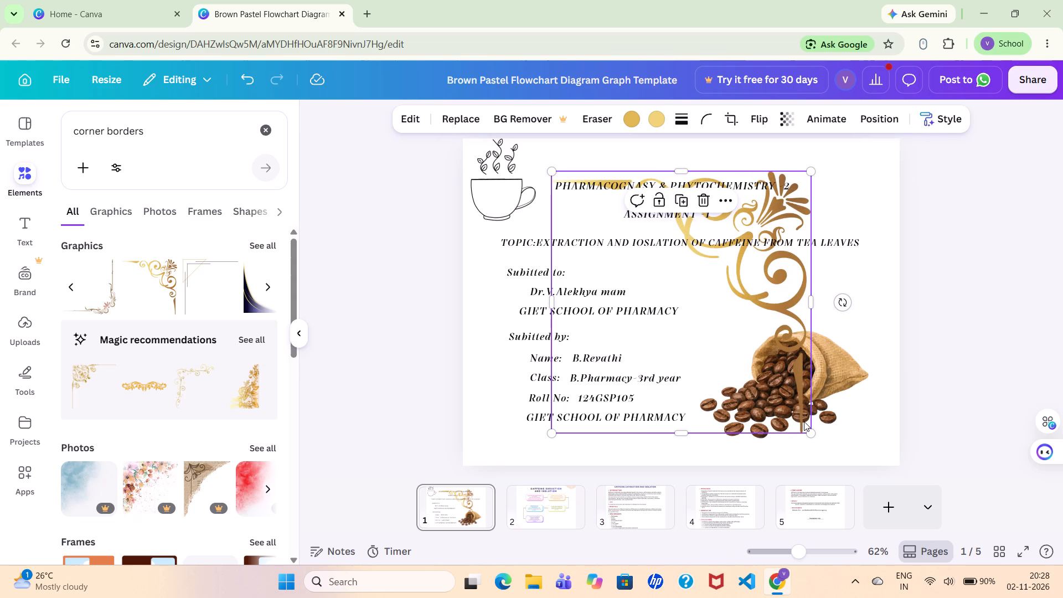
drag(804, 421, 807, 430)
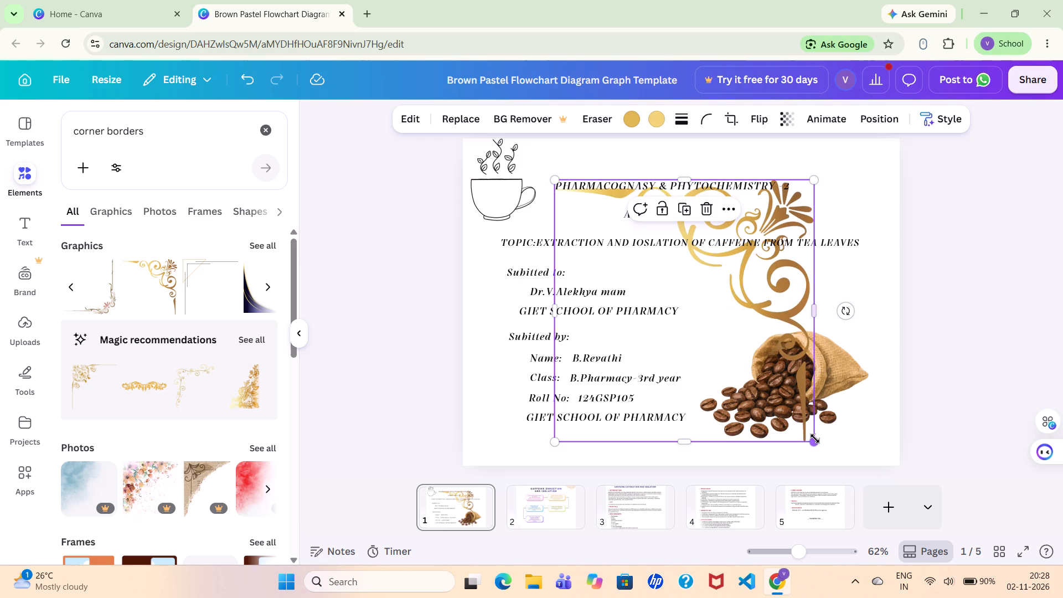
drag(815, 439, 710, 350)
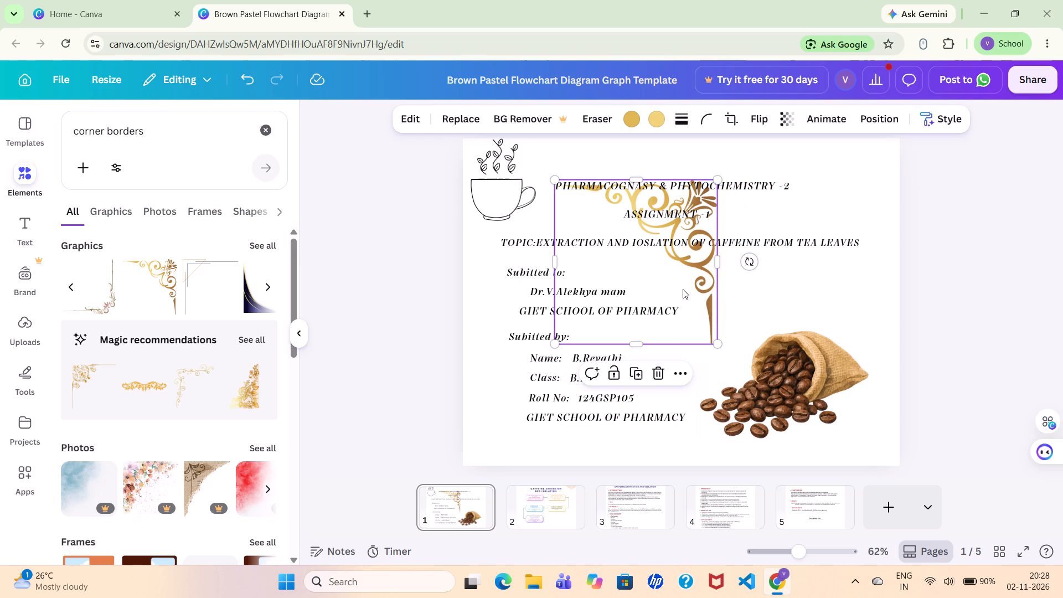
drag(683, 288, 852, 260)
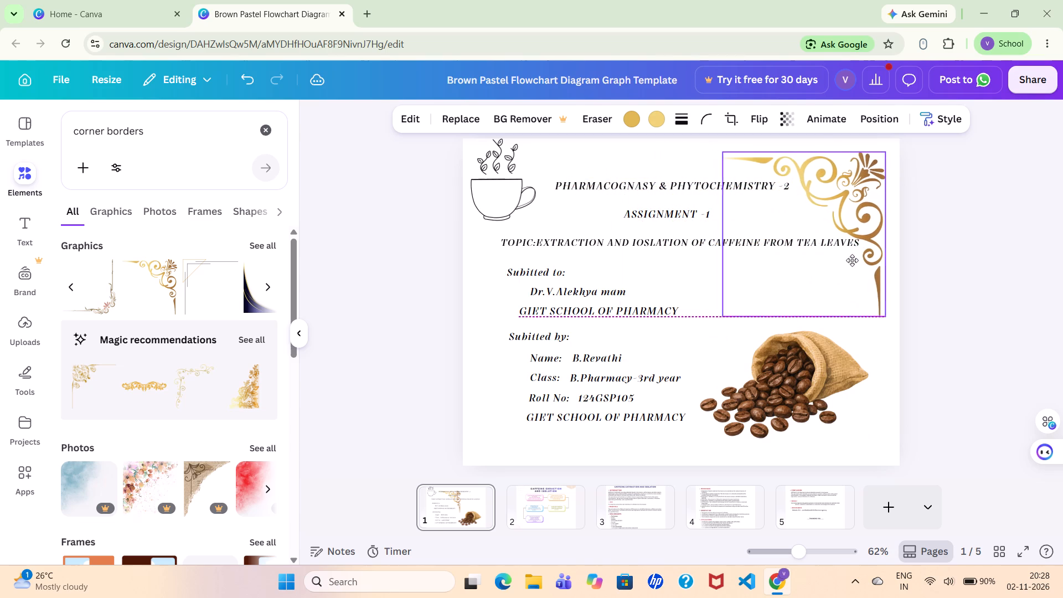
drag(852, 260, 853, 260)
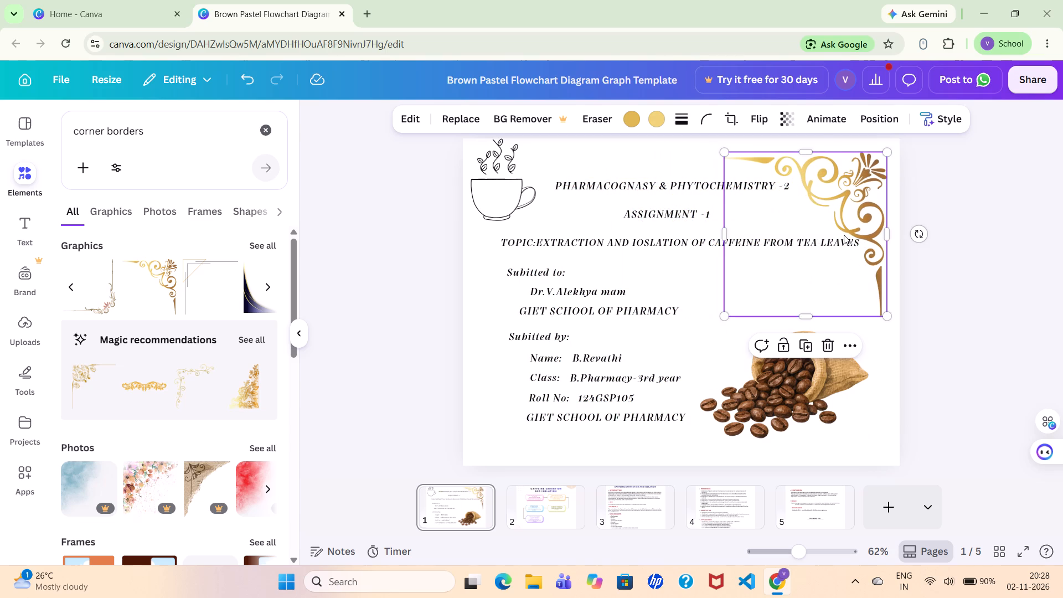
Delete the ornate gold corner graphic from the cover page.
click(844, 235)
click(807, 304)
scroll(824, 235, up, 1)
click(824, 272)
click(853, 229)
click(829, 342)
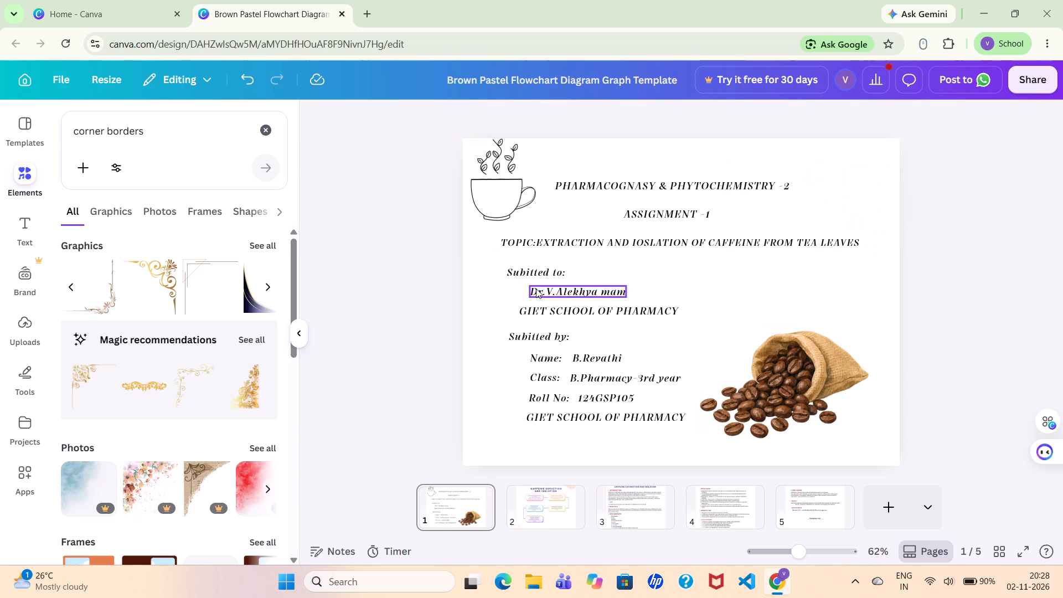
Add the thin-line corner border with the gold diagonal to the cover page and rotate it to 90°.
click(208, 284)
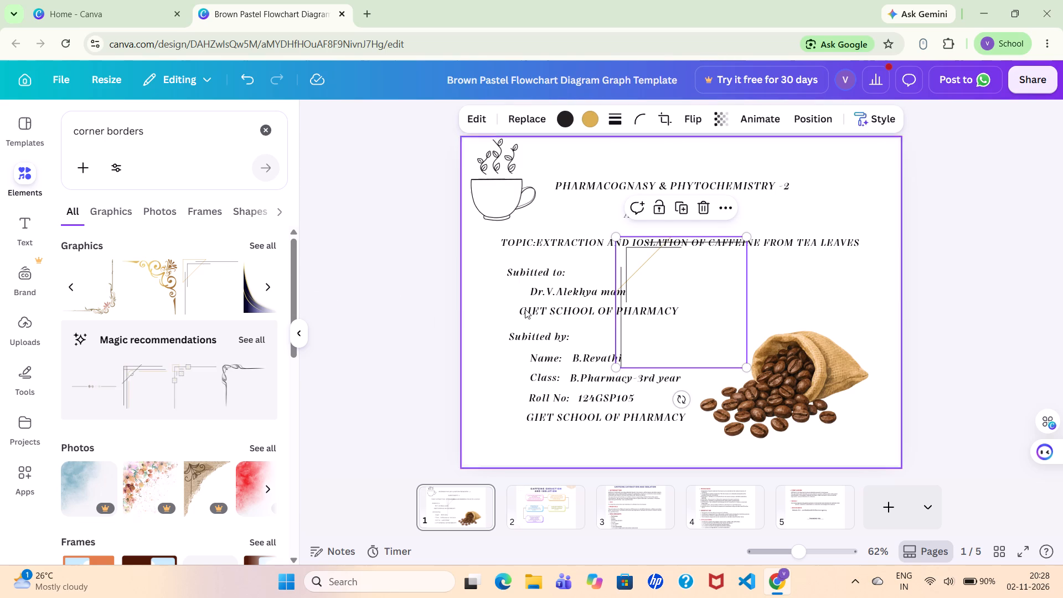
click(679, 401)
drag(679, 401, 647, 394)
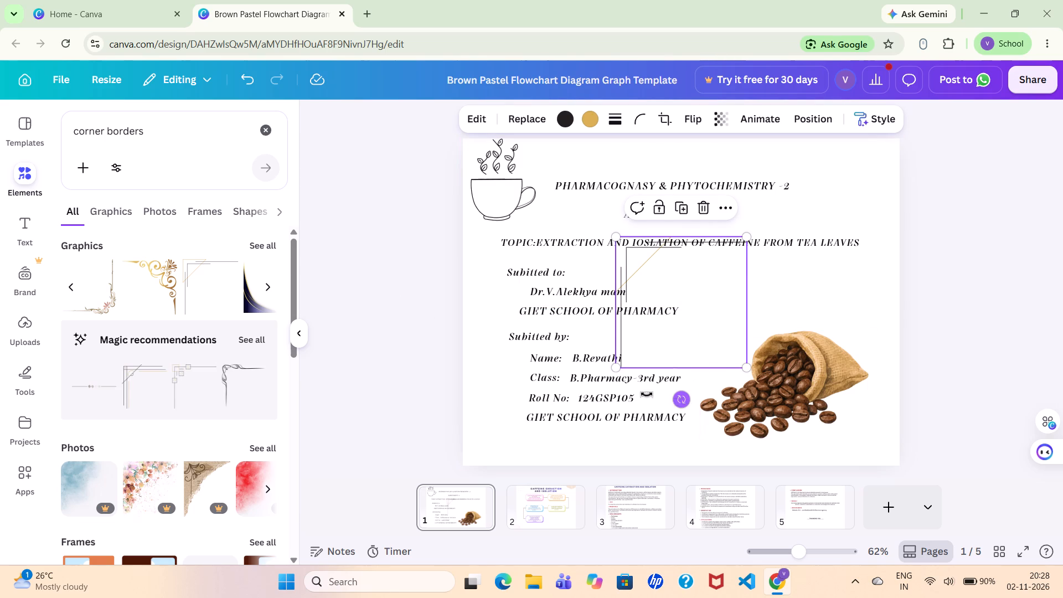
drag(647, 394, 652, 277)
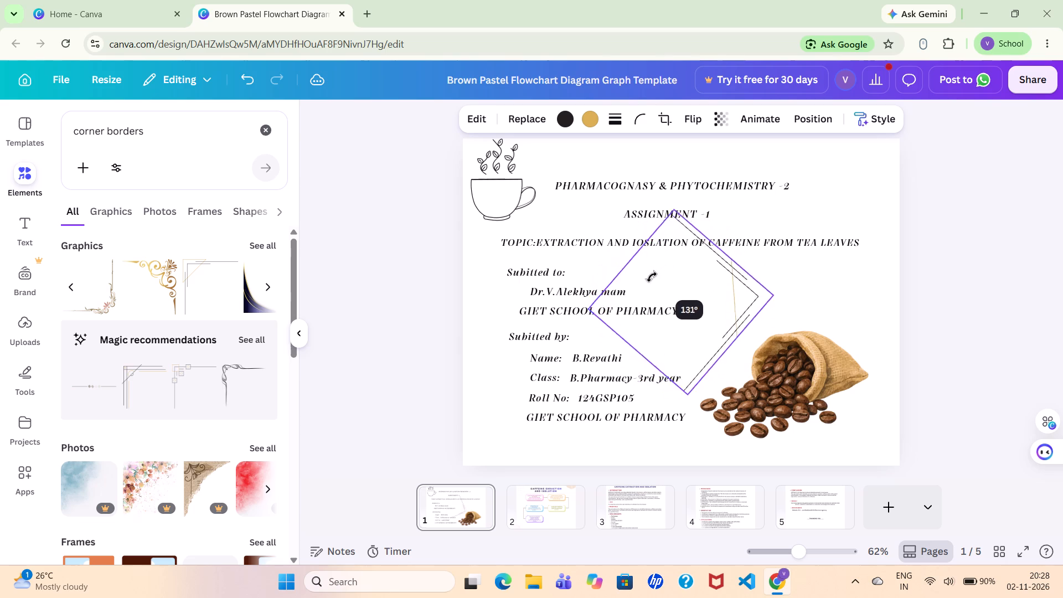
drag(652, 277, 639, 297)
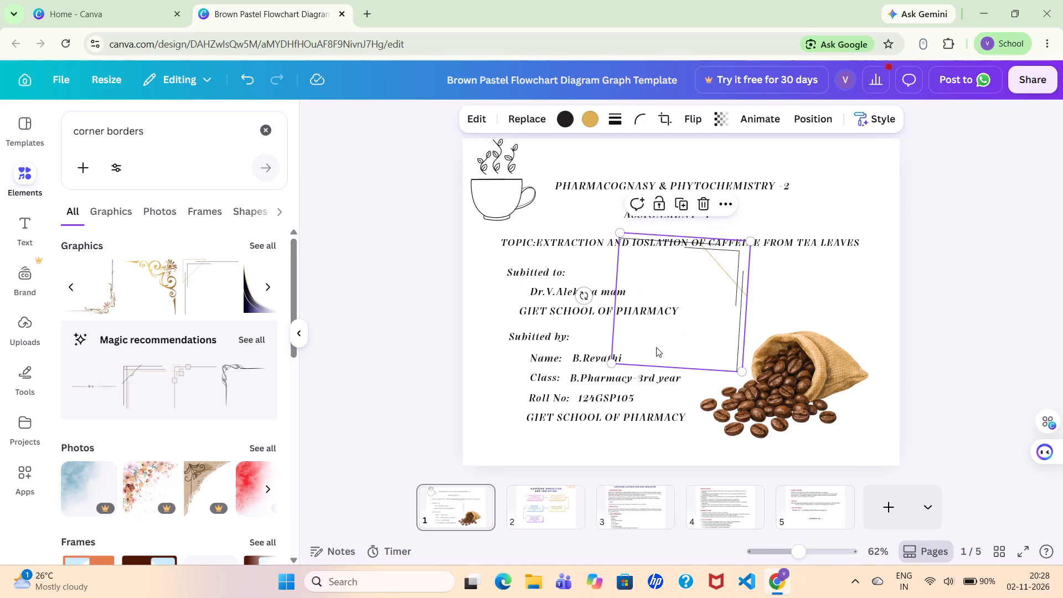
click(683, 328)
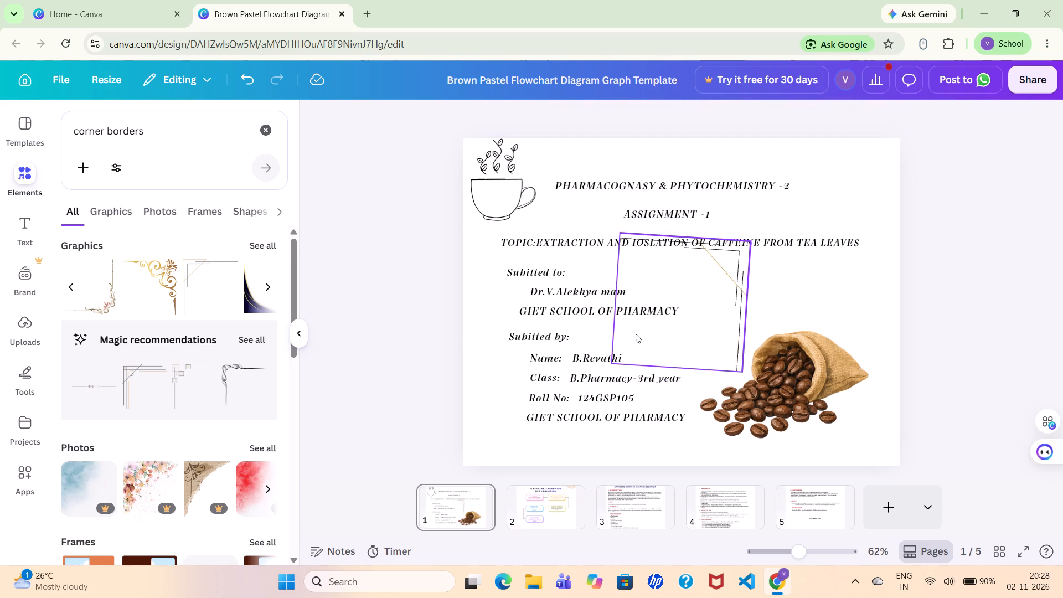
click(636, 334)
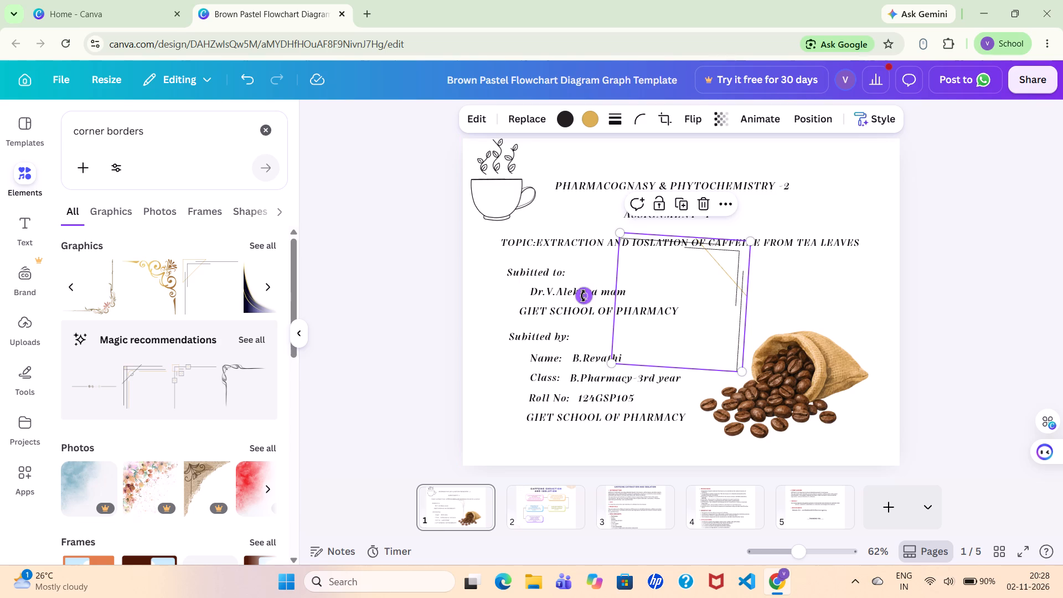
drag(583, 296, 584, 302)
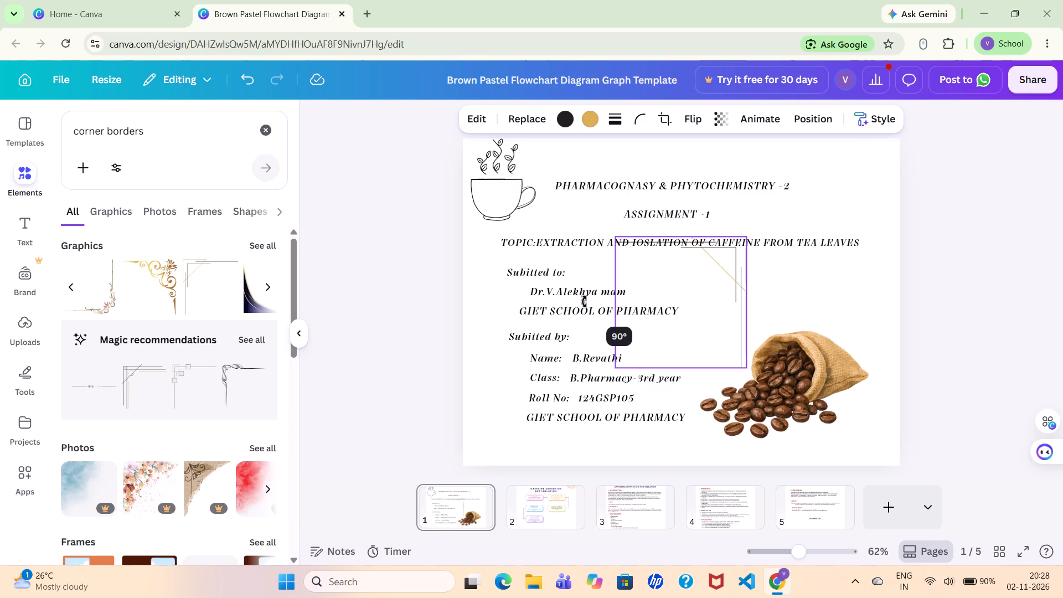
drag(584, 302, 584, 301)
Move the thin-line corner border to the cover page's upper-right area and enlarge it.
drag(678, 275, 745, 244)
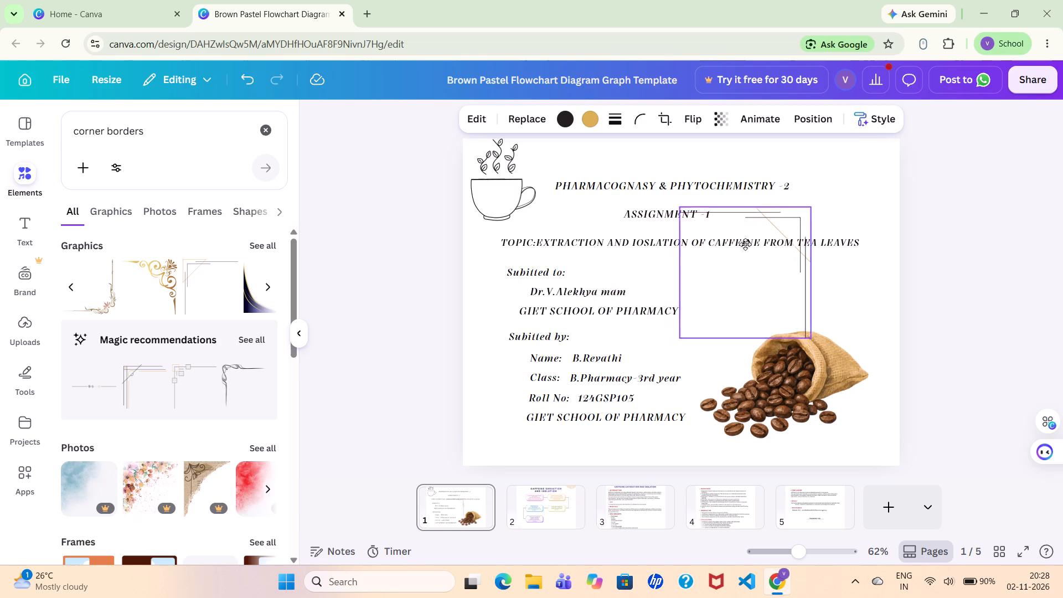
drag(745, 244, 799, 198)
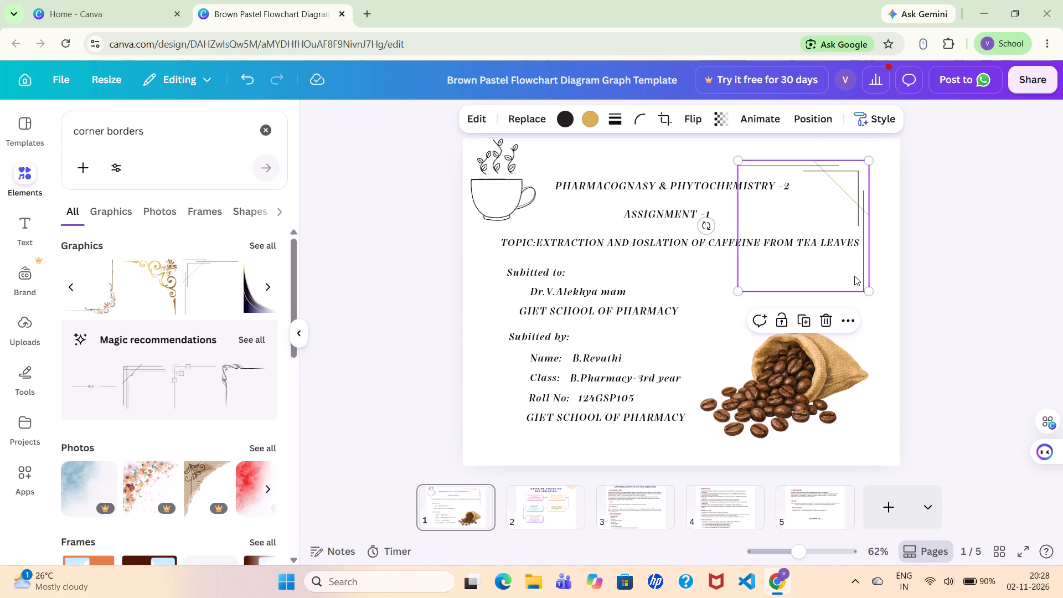
drag(867, 295, 871, 311)
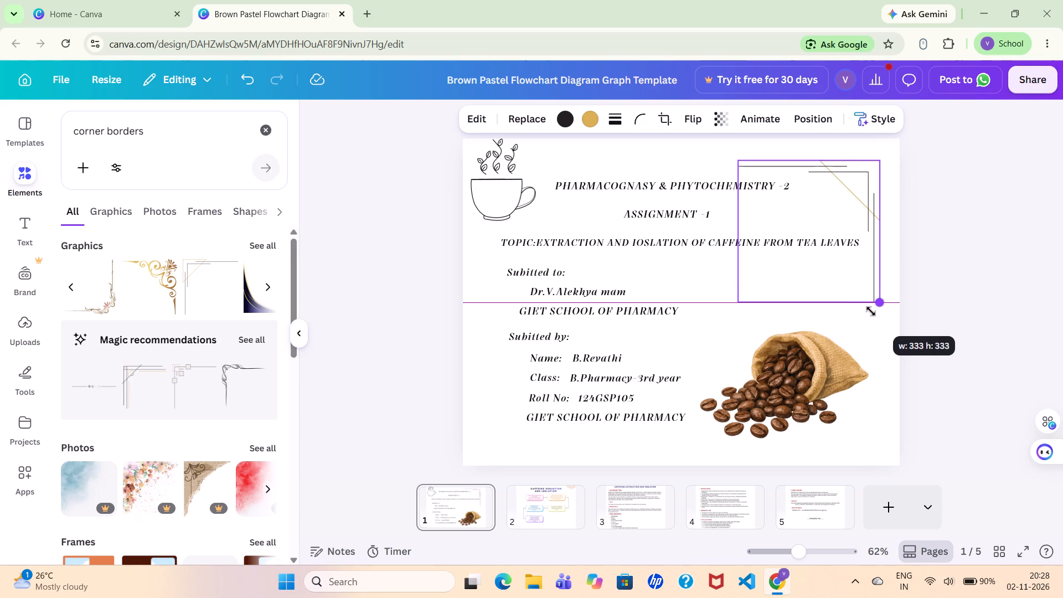
drag(871, 311, 875, 324)
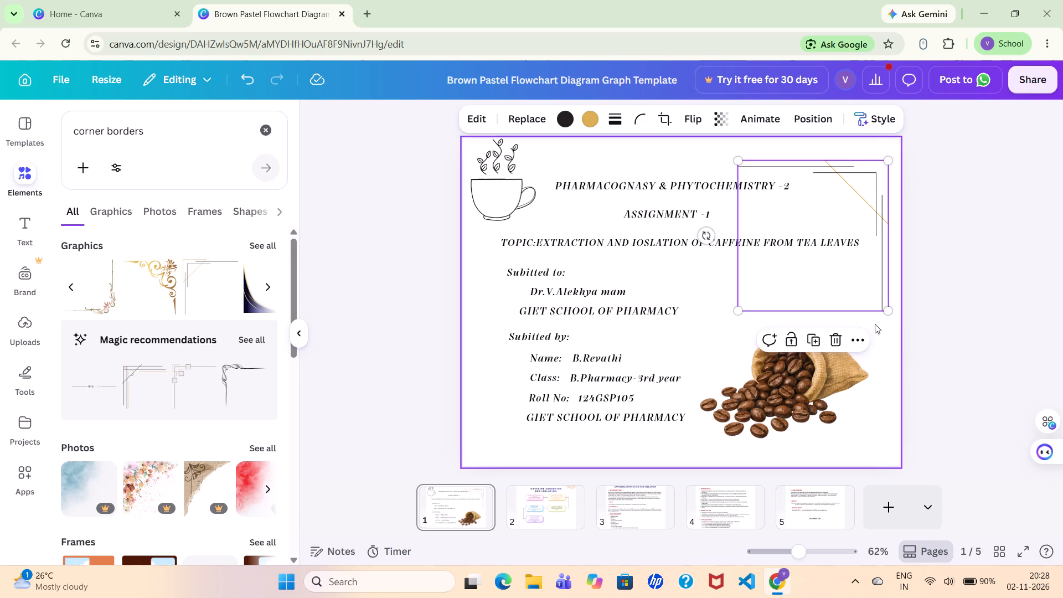
drag(827, 219, 823, 219)
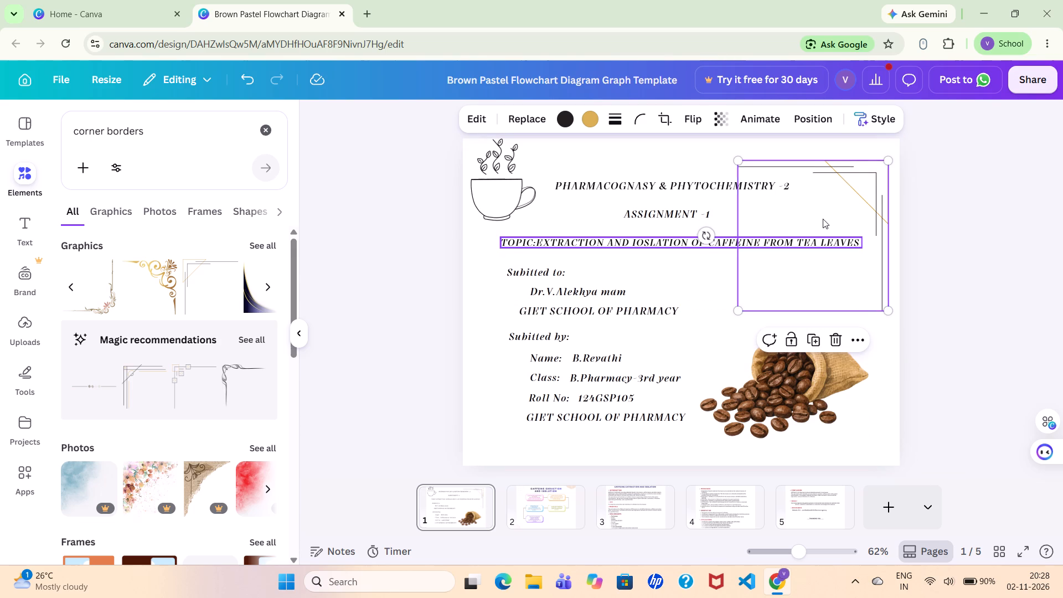
drag(823, 219, 813, 215)
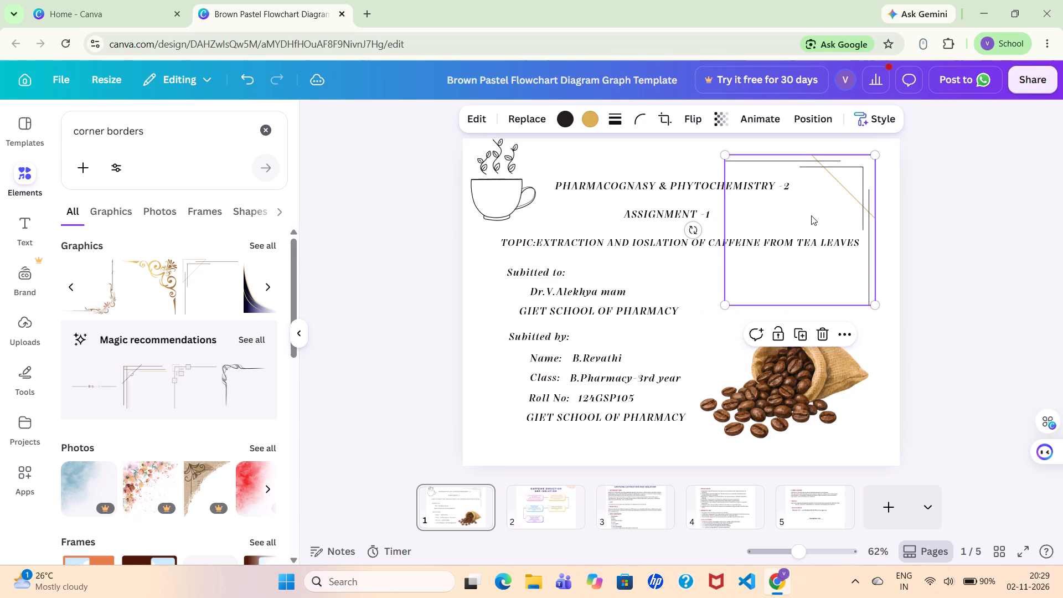
Enlarge the thin-line corner border further and settle it just inside the page's upper-right corner, above the coffee bean sack.
drag(685, 162, 720, 157)
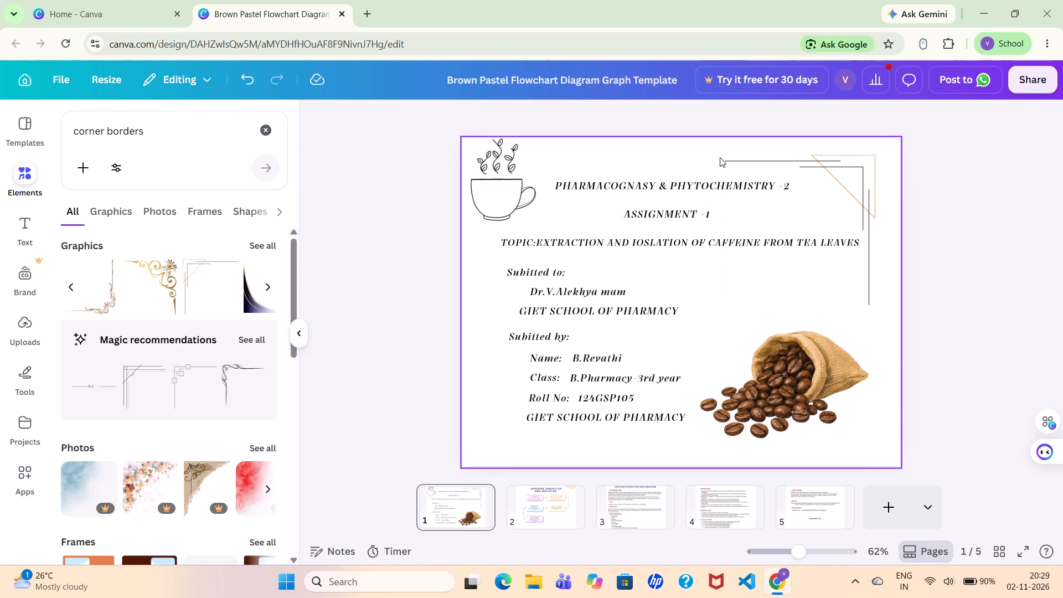
click(754, 161)
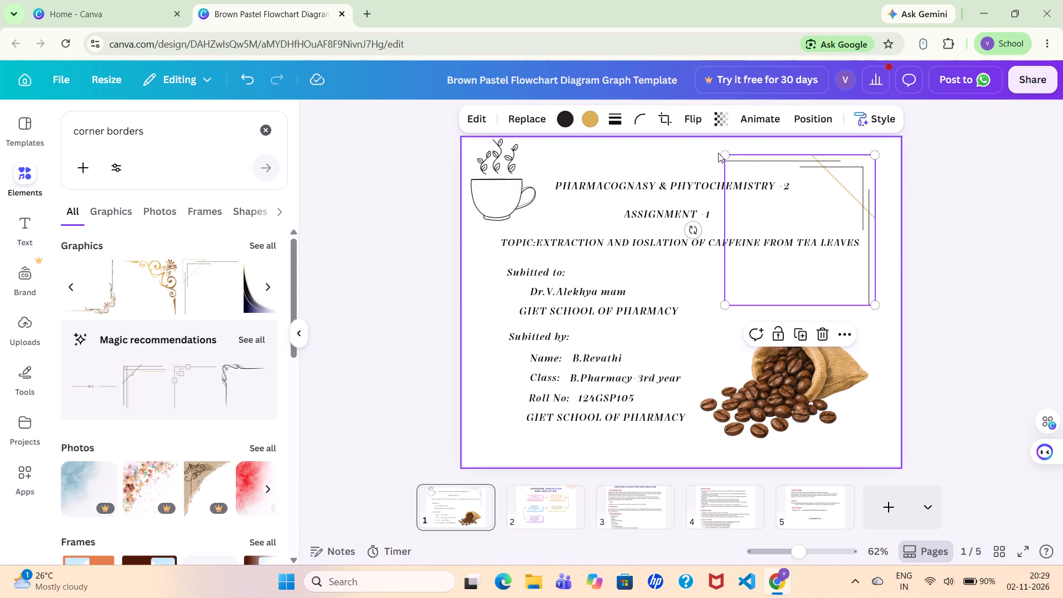
drag(724, 153, 693, 157)
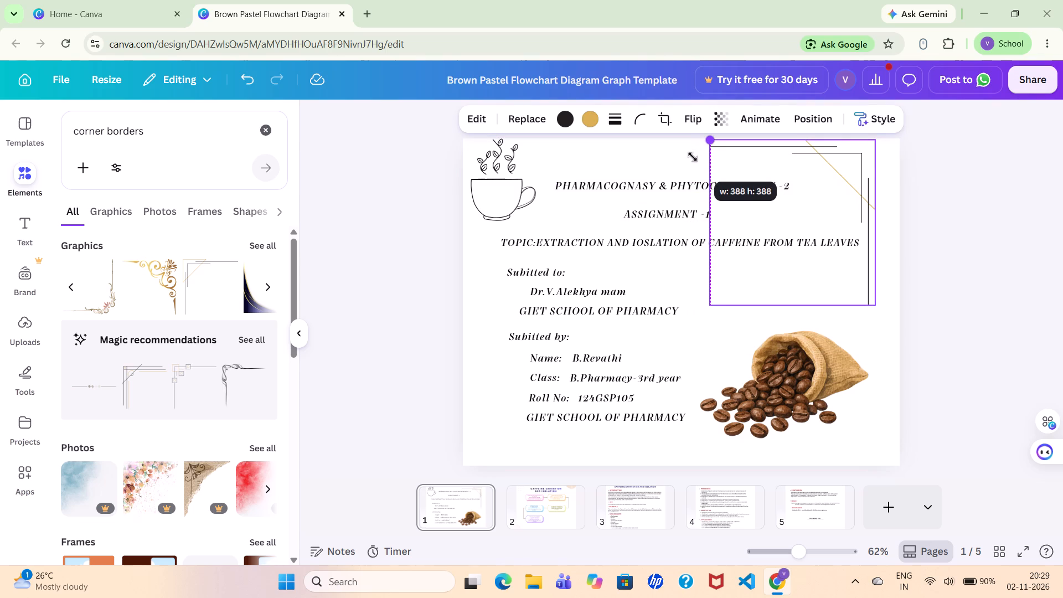
drag(693, 157, 669, 164)
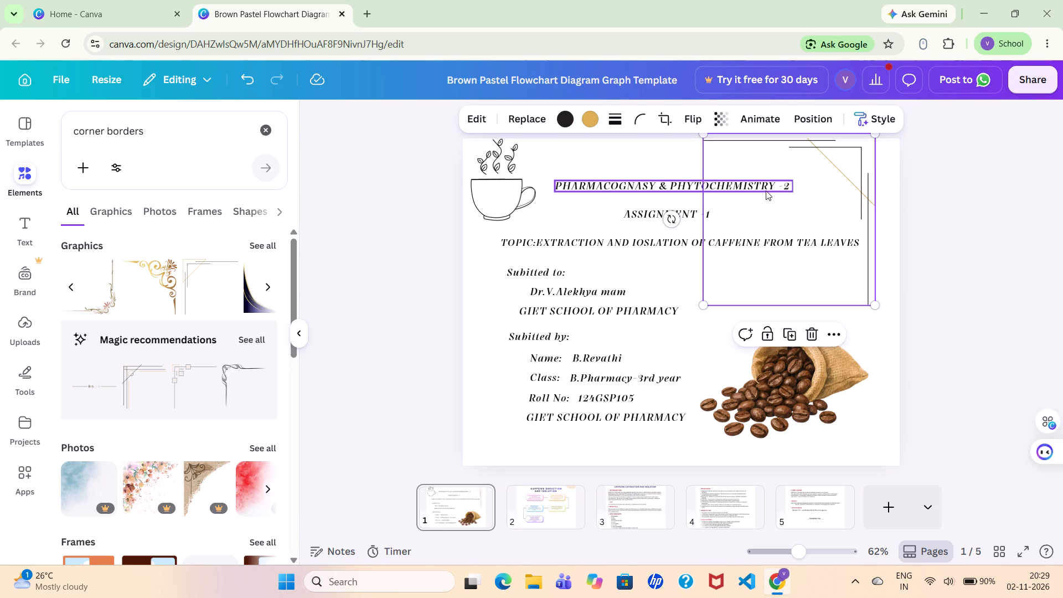
drag(806, 206, 807, 210)
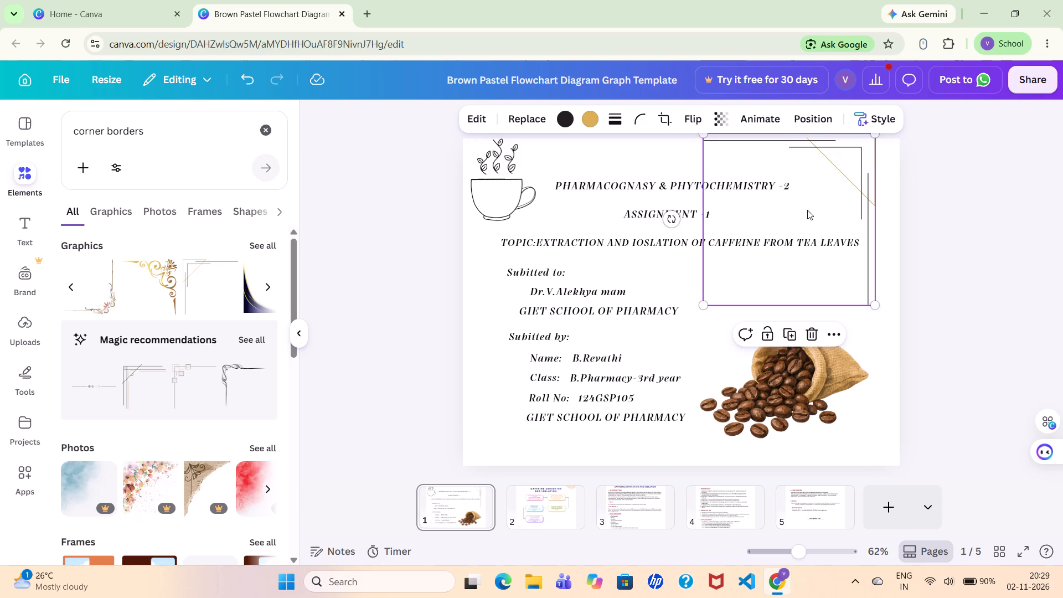
drag(807, 210, 806, 224)
click(755, 281)
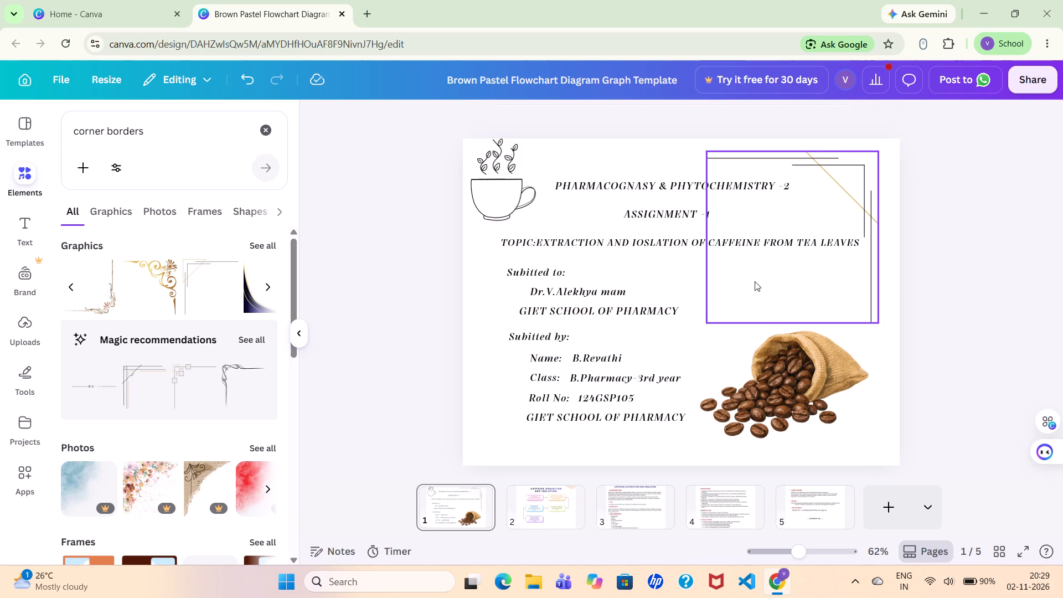
click(755, 281)
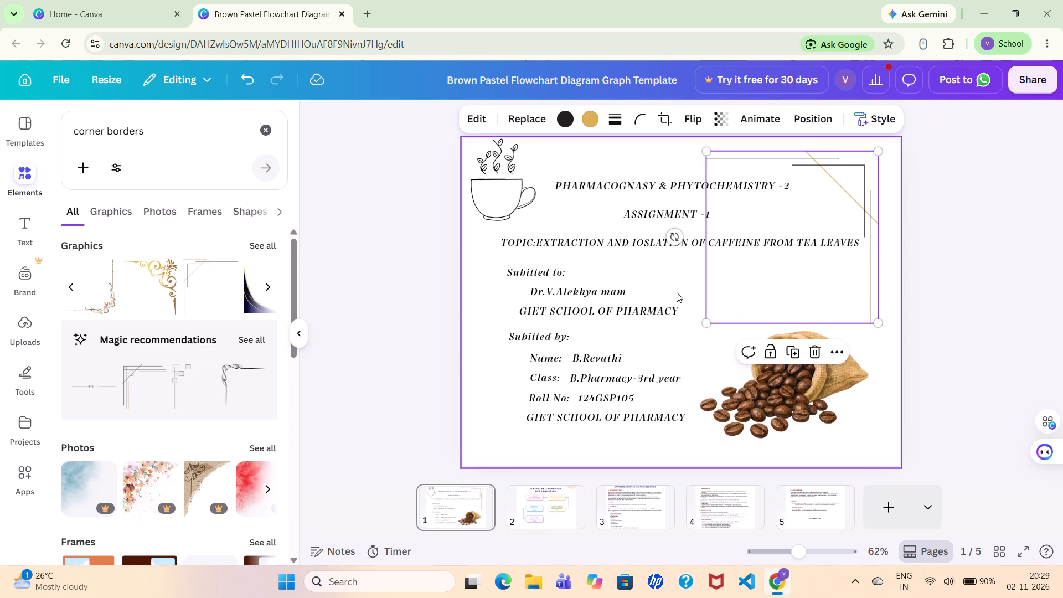
click(677, 292)
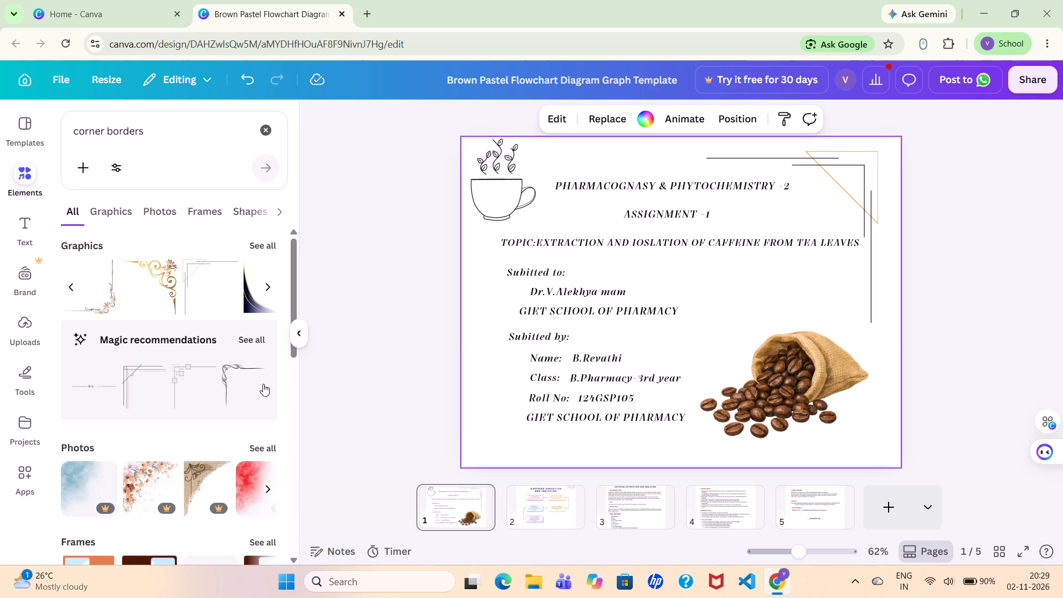
Look through the full set of corner border graphics for another design that suits the cover page.
click(267, 286)
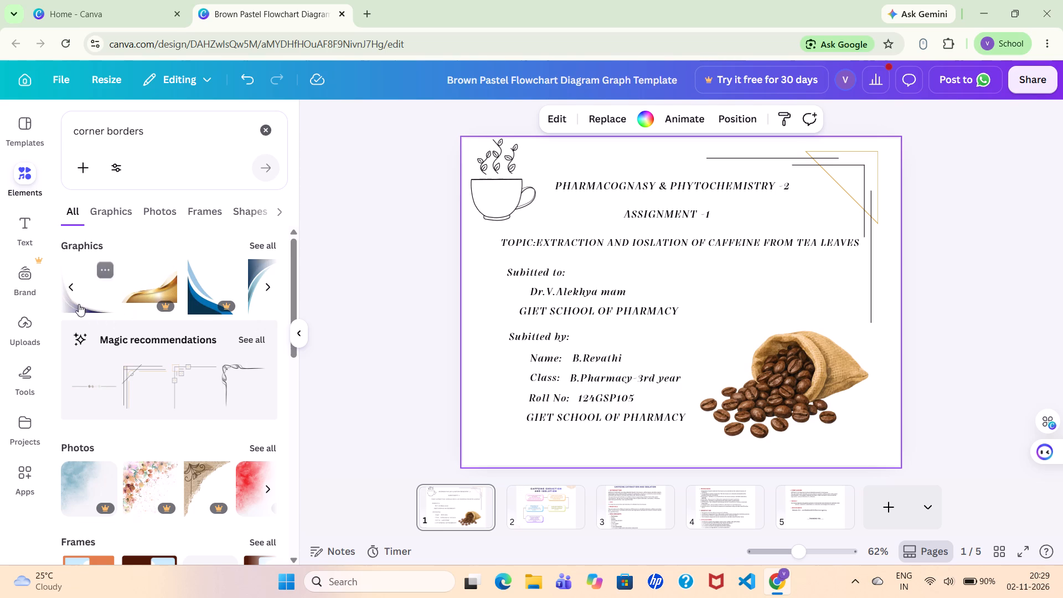
click(264, 248)
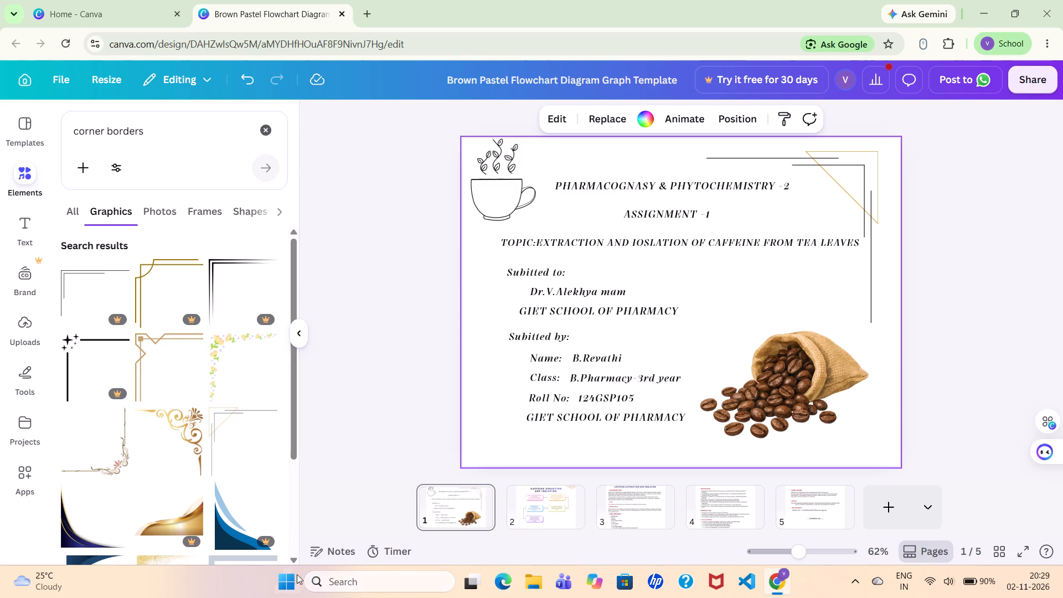
click(295, 559)
click(295, 559)
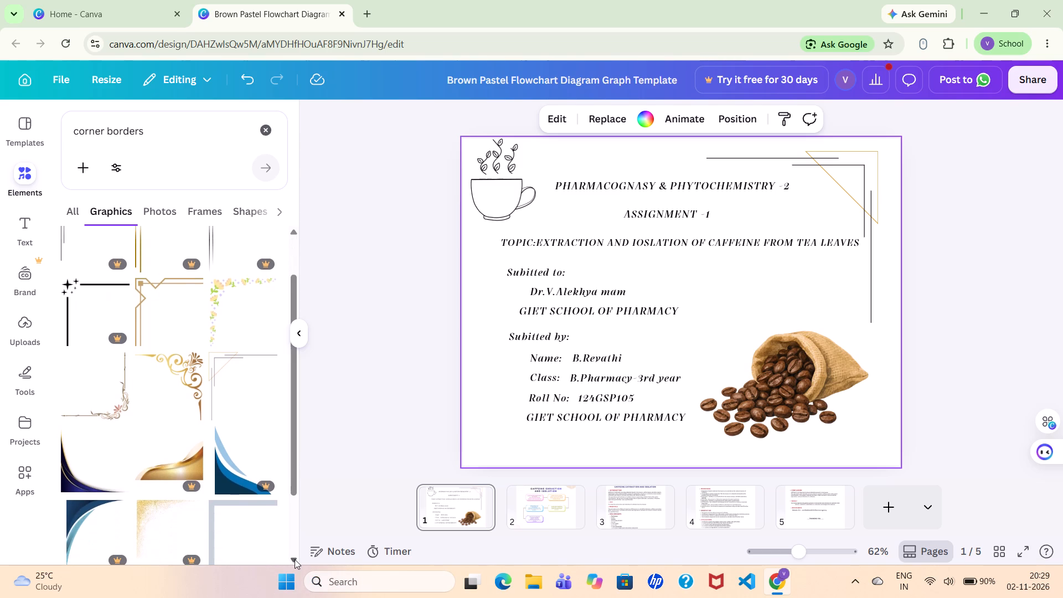
triple_click(295, 559)
click(295, 559)
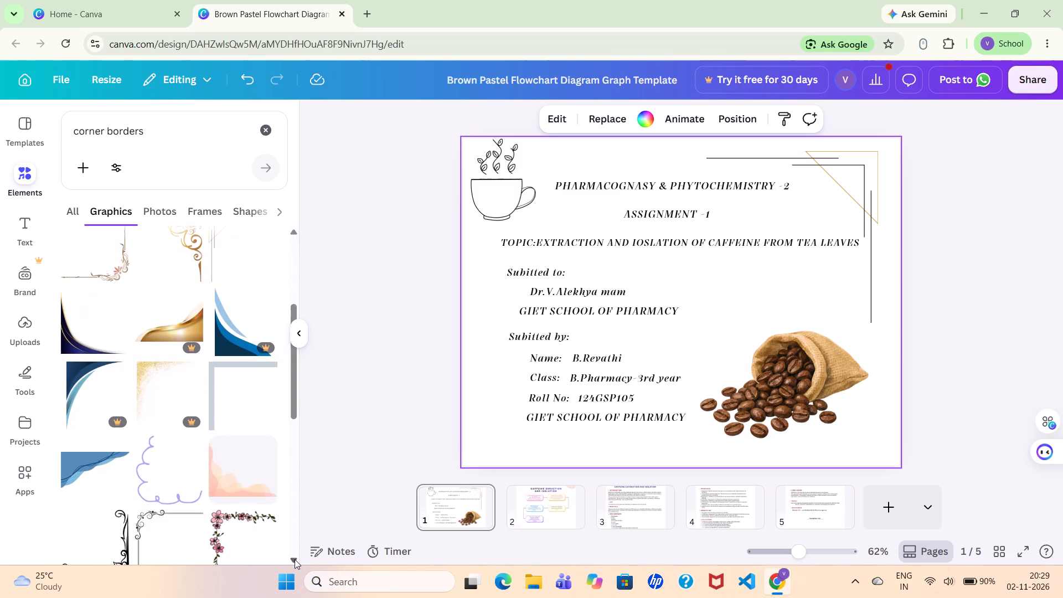
click(295, 559)
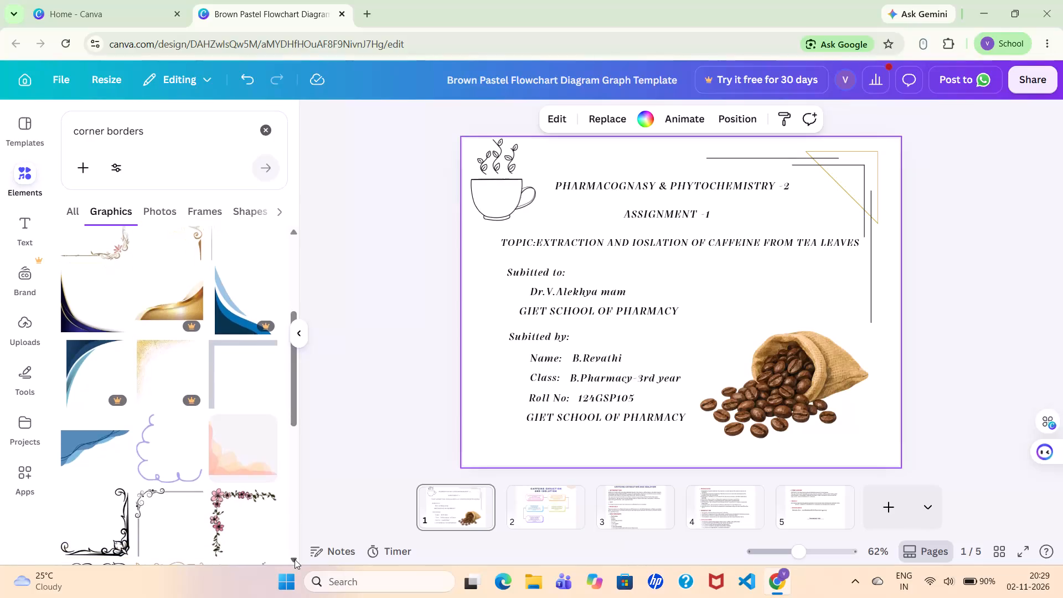
click(295, 559)
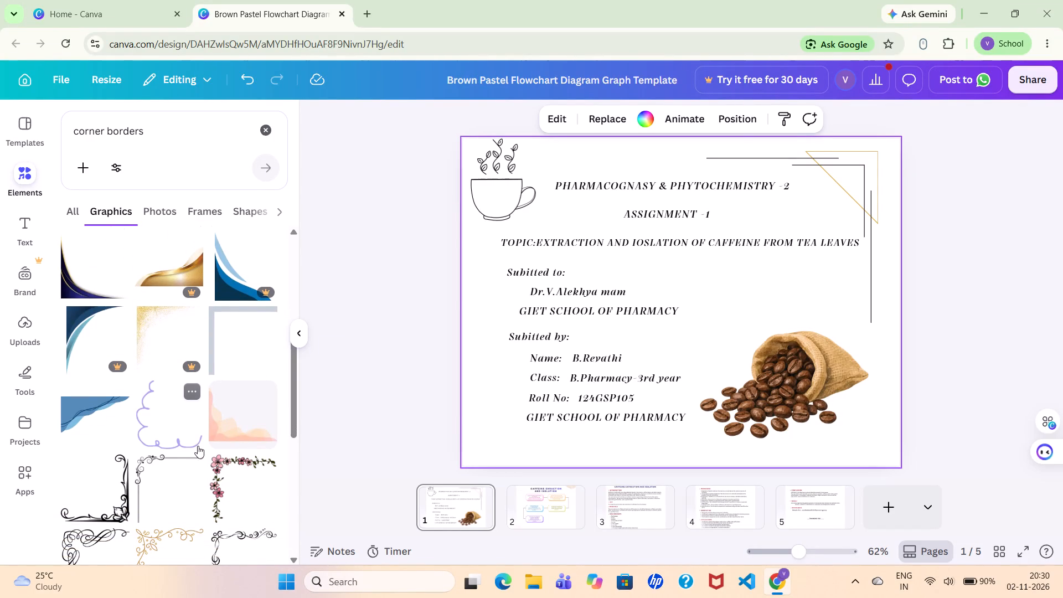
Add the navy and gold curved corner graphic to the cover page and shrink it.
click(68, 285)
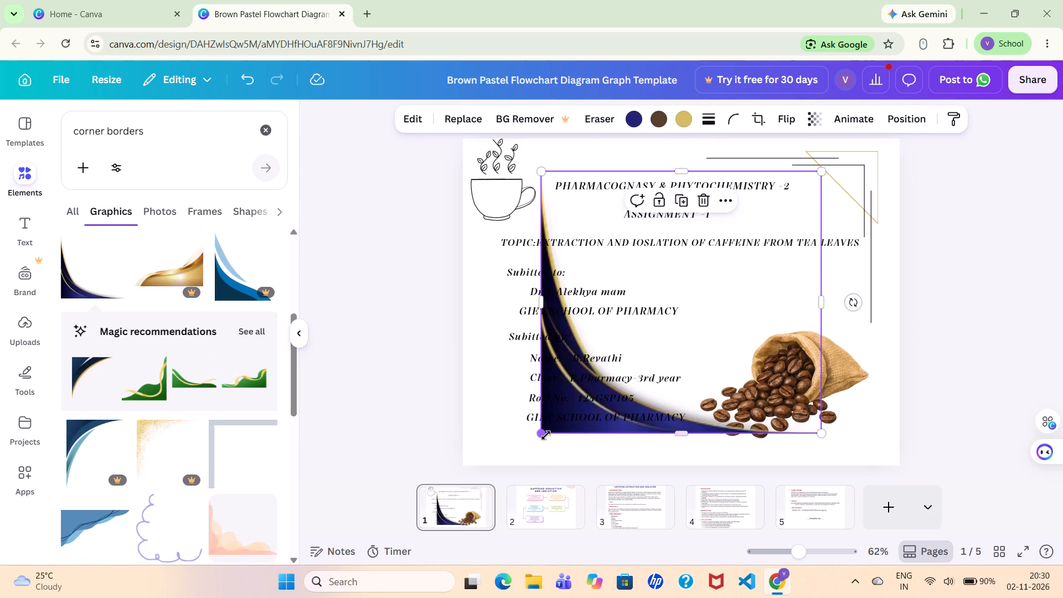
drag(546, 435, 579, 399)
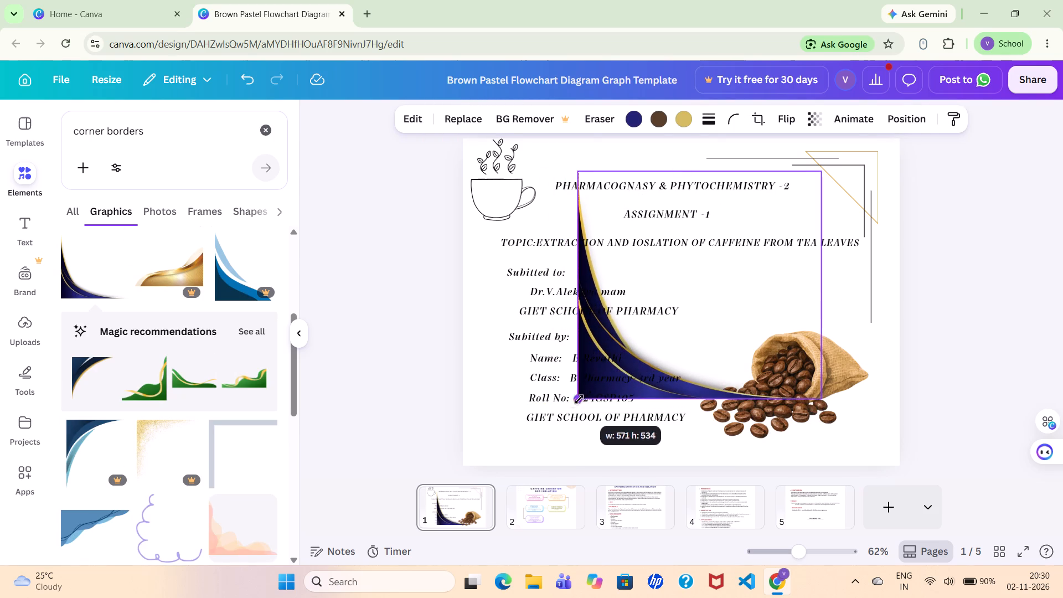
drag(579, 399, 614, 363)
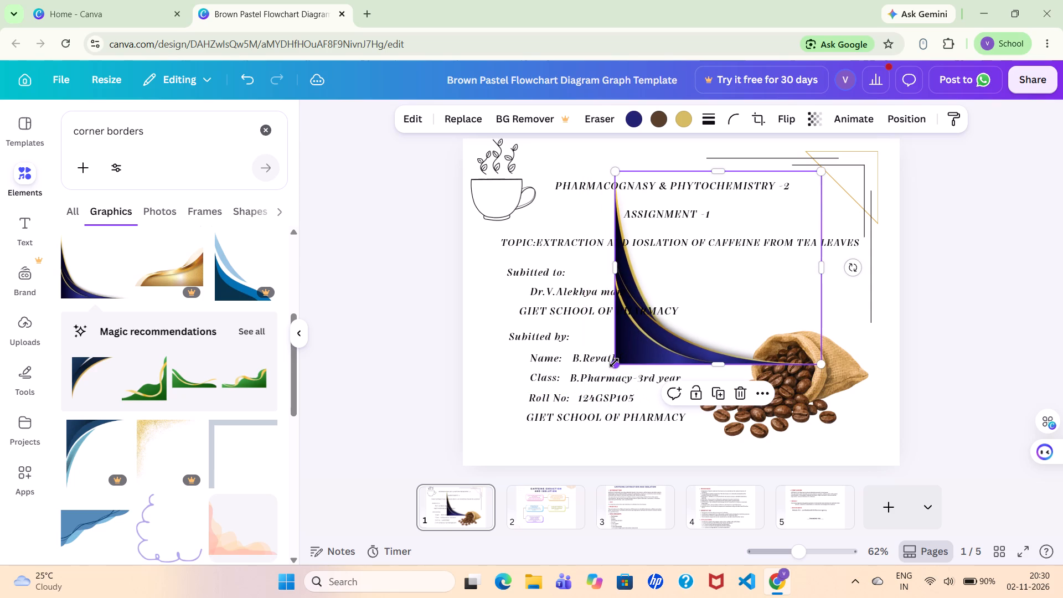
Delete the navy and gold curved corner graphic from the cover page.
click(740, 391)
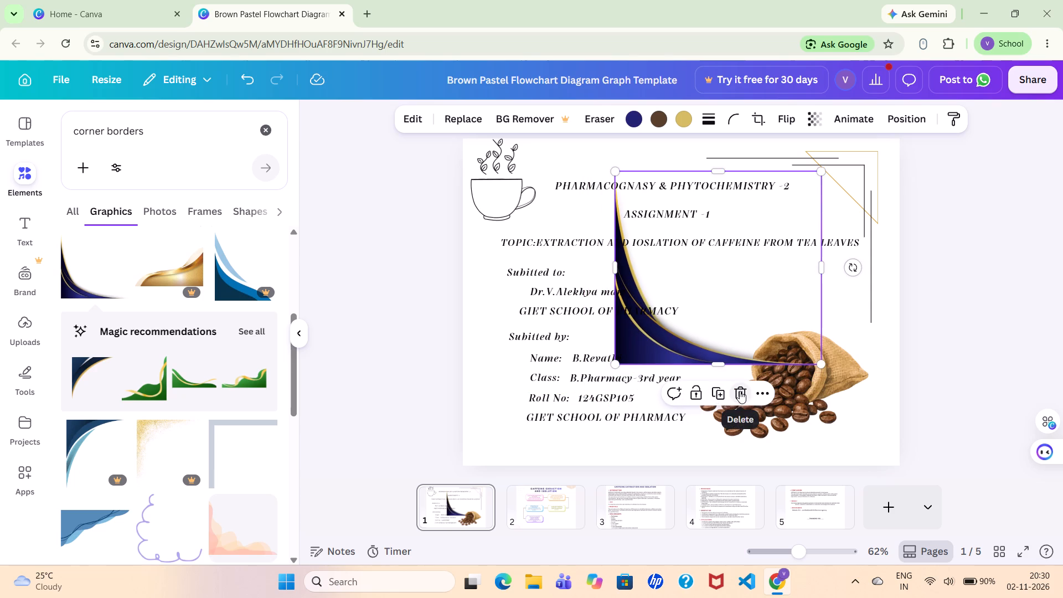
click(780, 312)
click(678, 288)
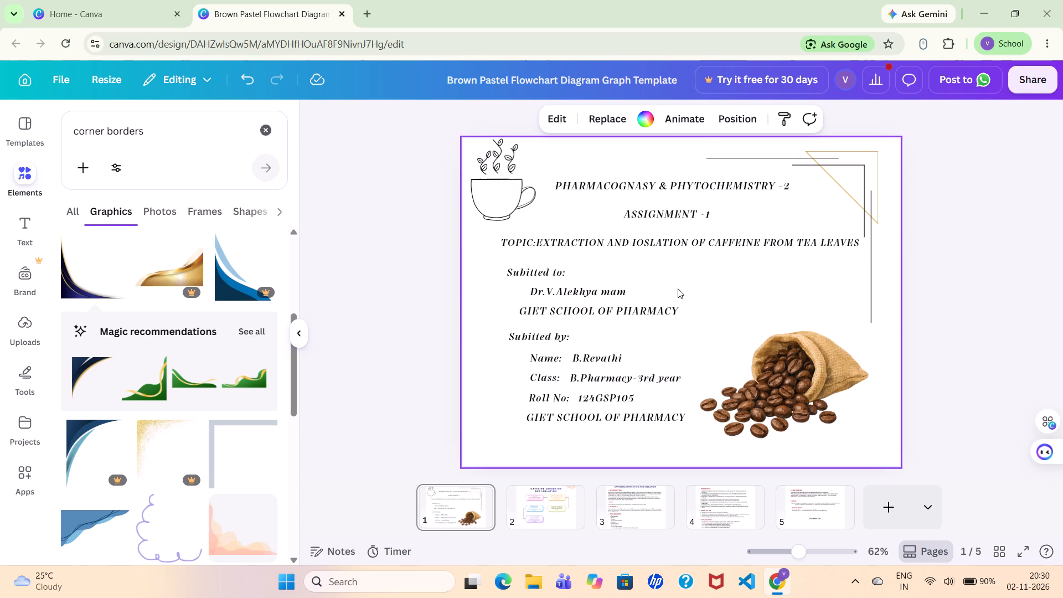
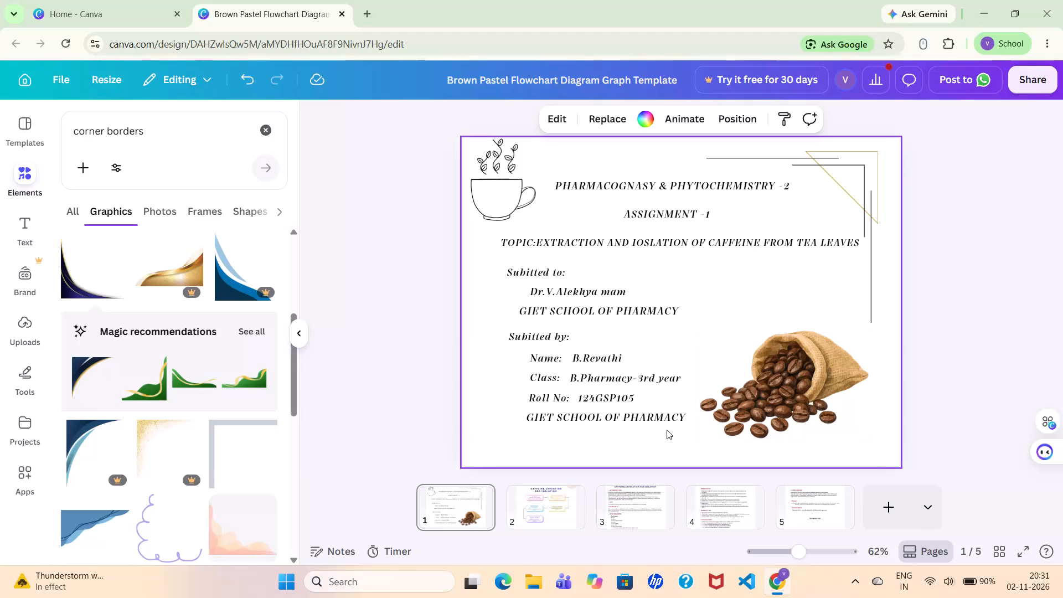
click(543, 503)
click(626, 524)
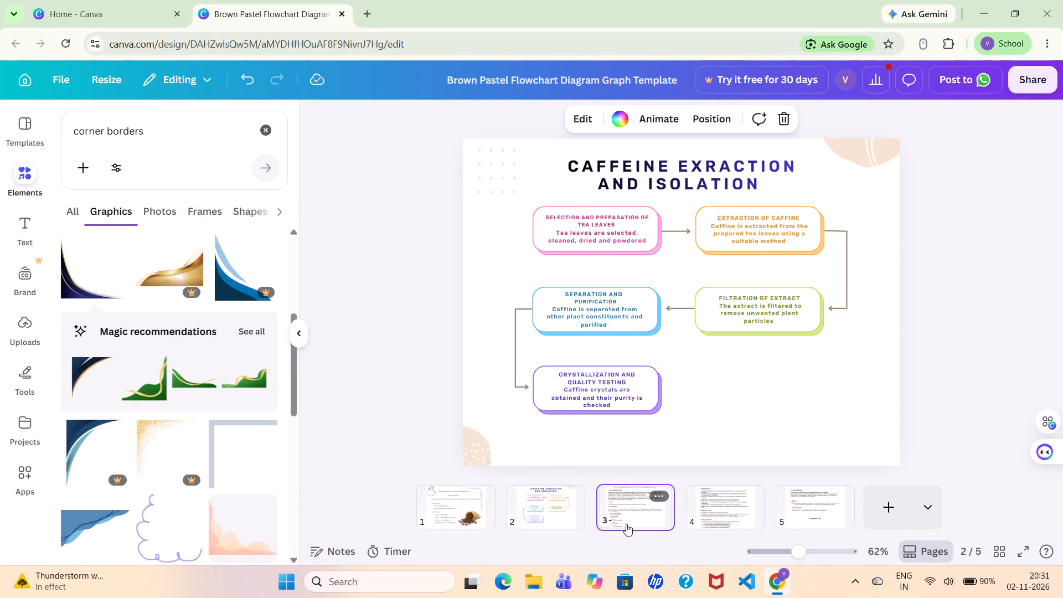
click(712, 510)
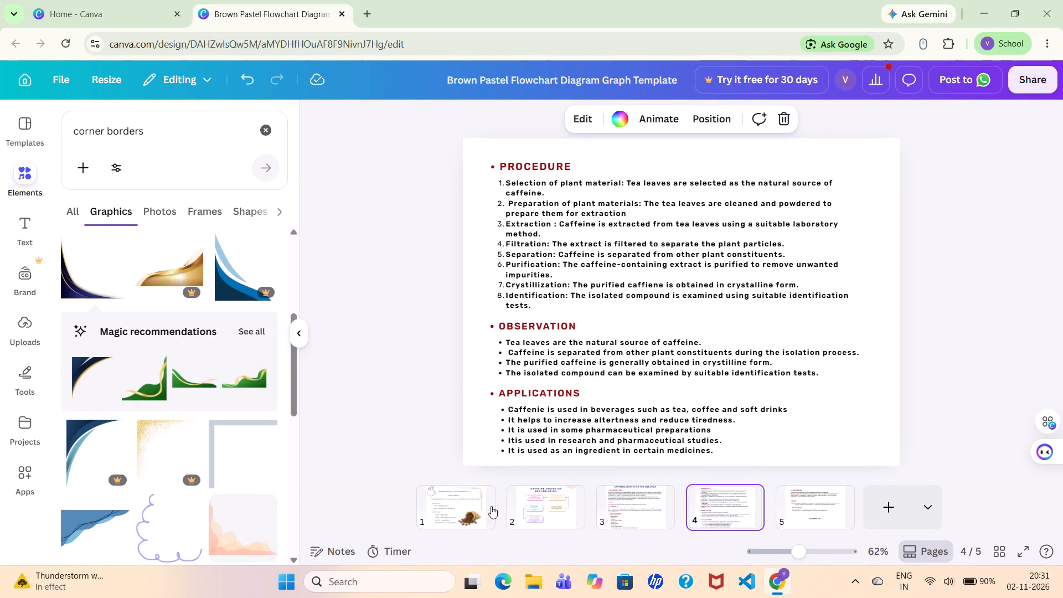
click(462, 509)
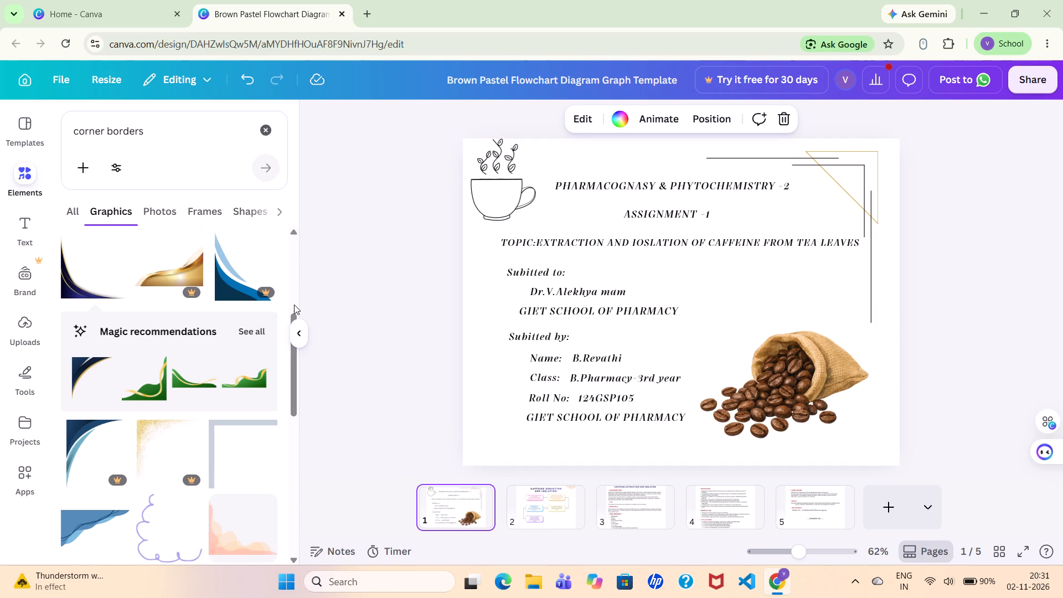
Add a second copy of the thin-line corner border with the gold diagonal to the cover page.
click(295, 234)
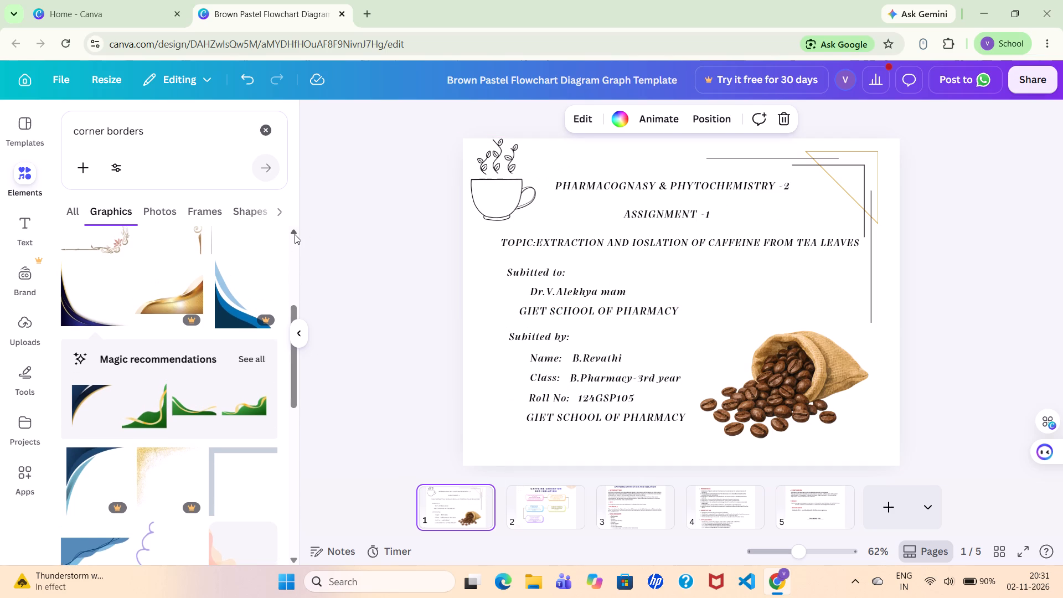
click(295, 234)
triple_click(295, 234)
drag(295, 234, 203, 342)
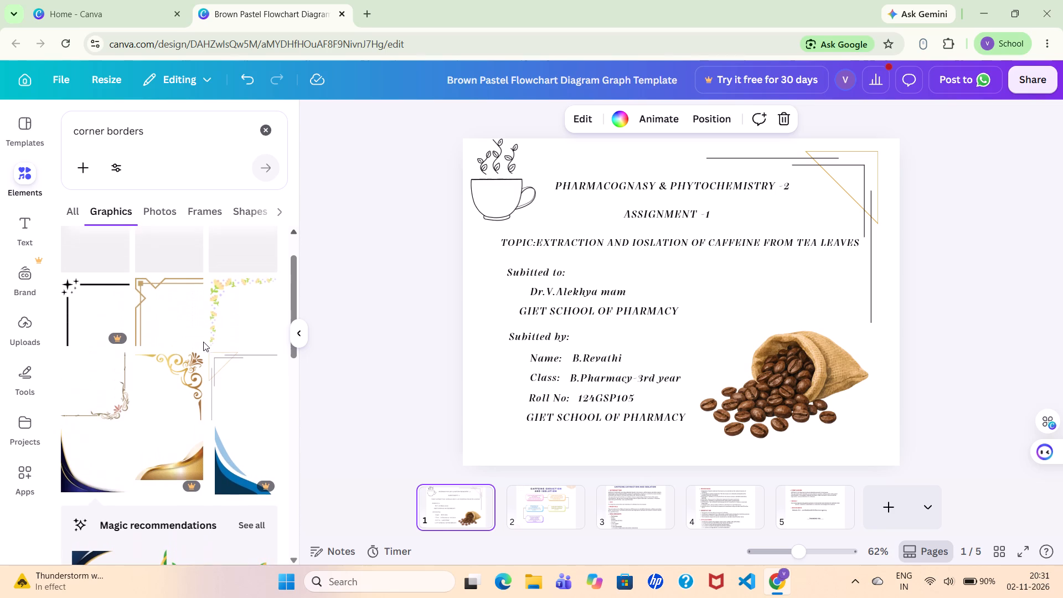
drag(203, 342, 250, 362)
click(250, 362)
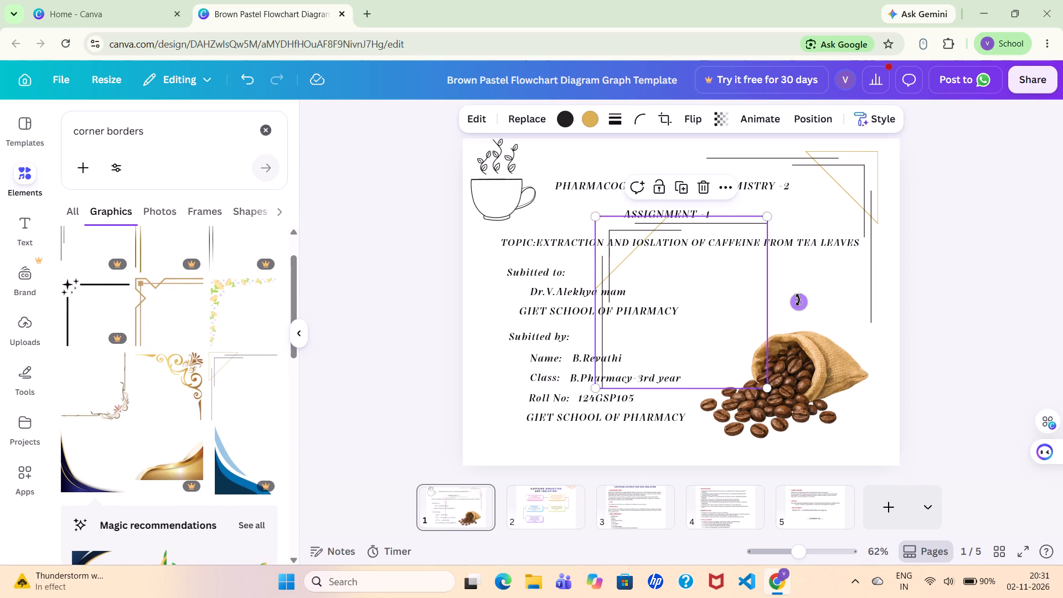
Rotate the new corner border to about -87° so its corner faces the page's lower-left.
drag(798, 300, 773, 408)
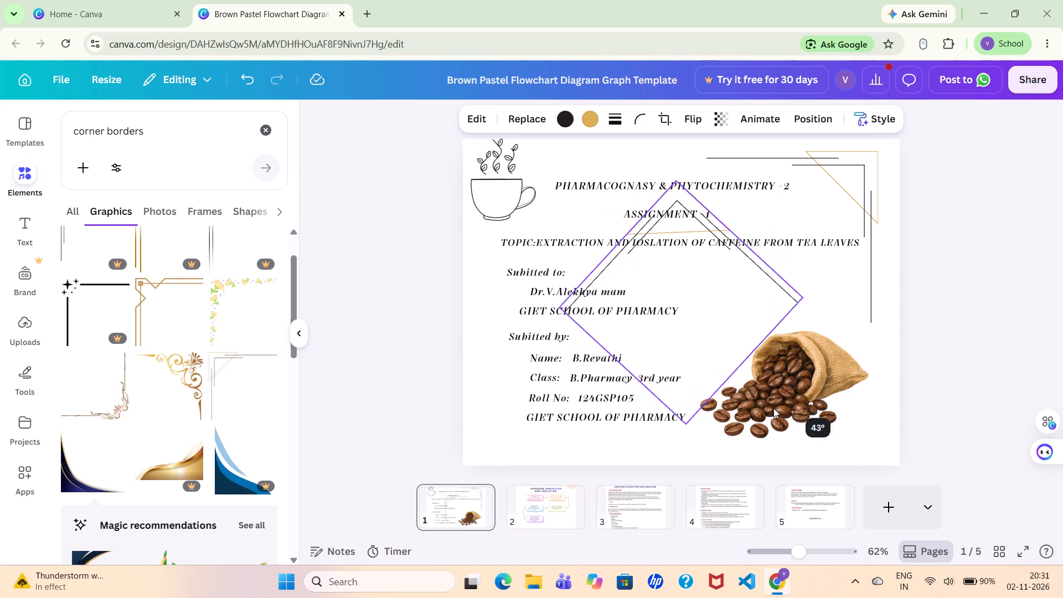
drag(773, 408, 642, 597)
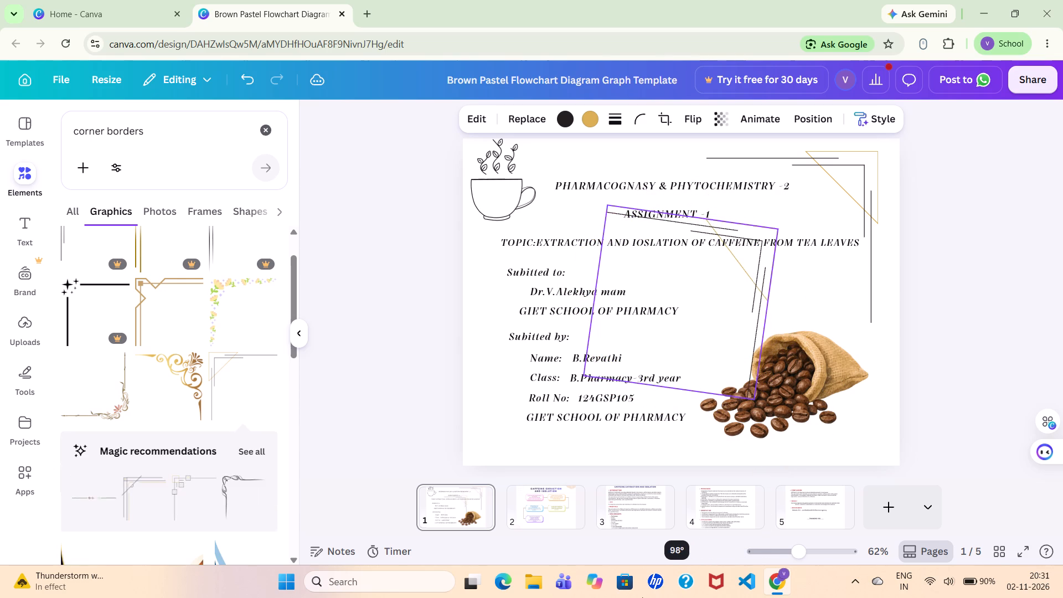
drag(642, 597, 443, 597)
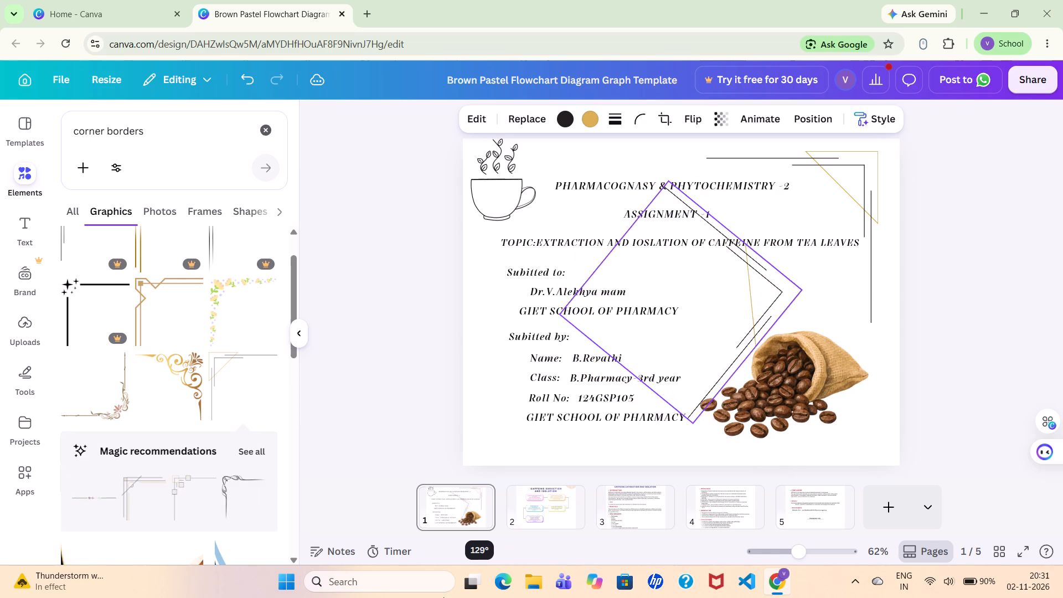
drag(443, 597, 263, 597)
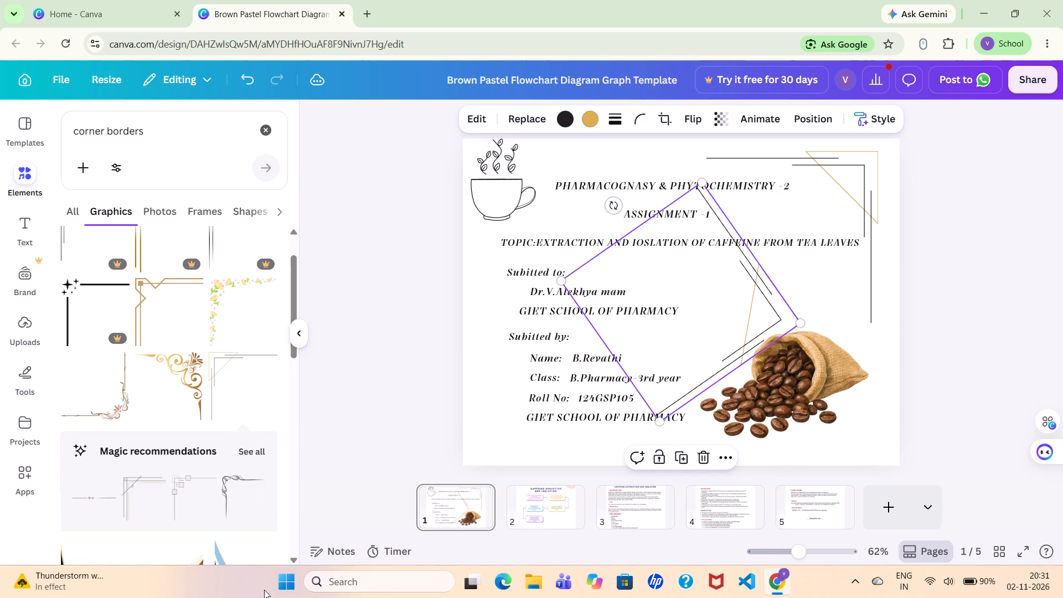
key(z)
click(606, 207)
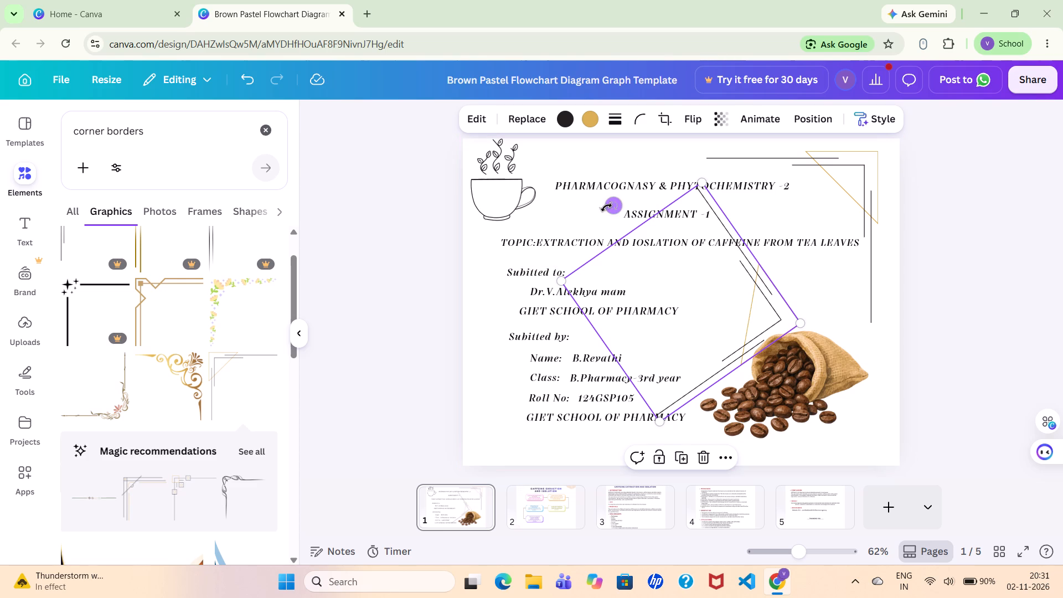
click(606, 207)
drag(610, 210, 625, 210)
drag(625, 210, 714, 301)
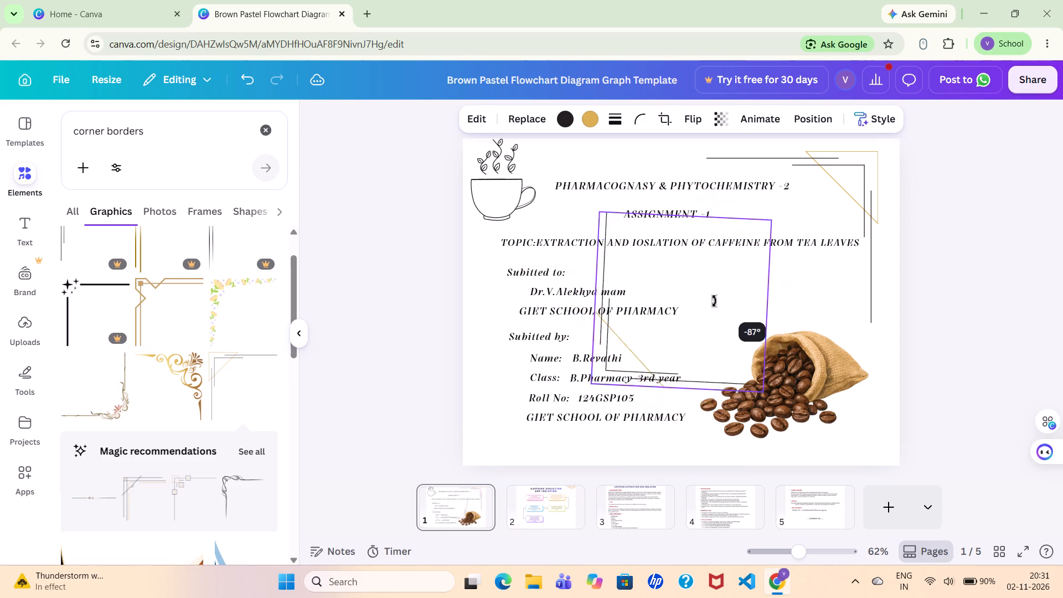
drag(714, 301, 713, 297)
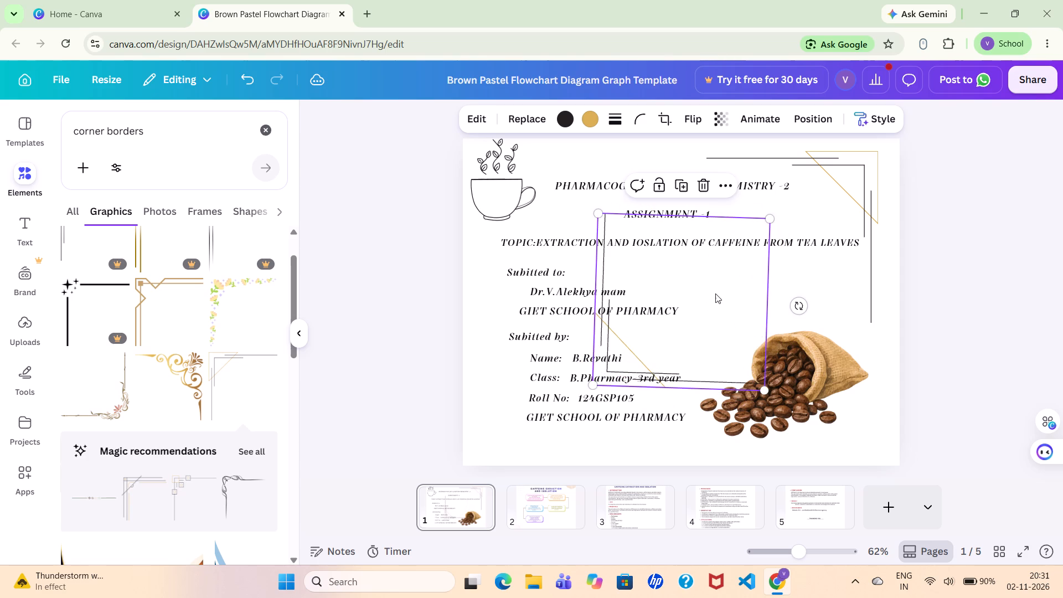
Enlarge the rotated corner border by stretching its lower-left corner toward the page's lower-left.
click(795, 271)
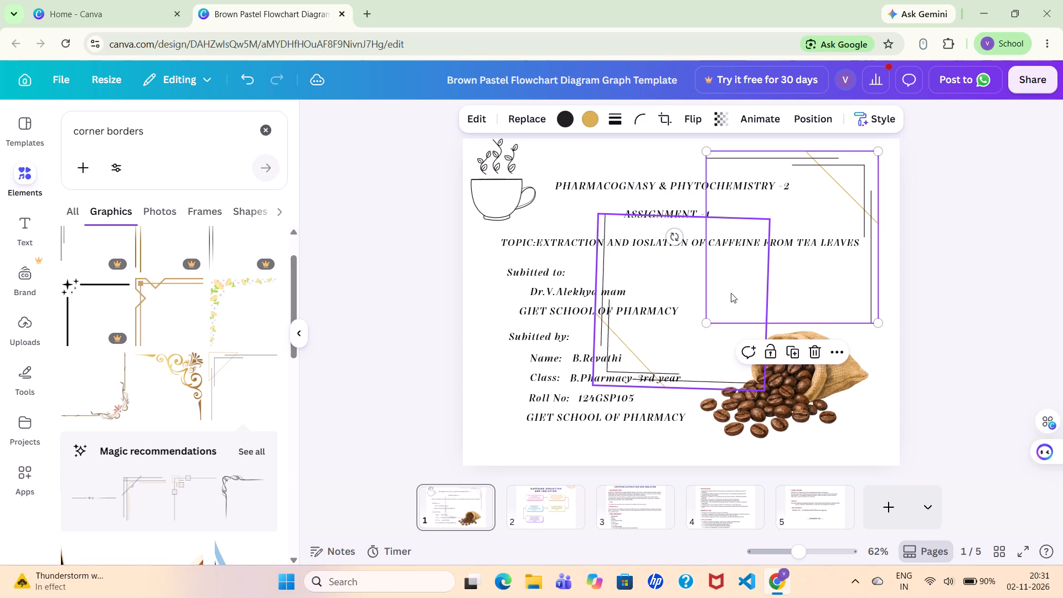
double_click(626, 359)
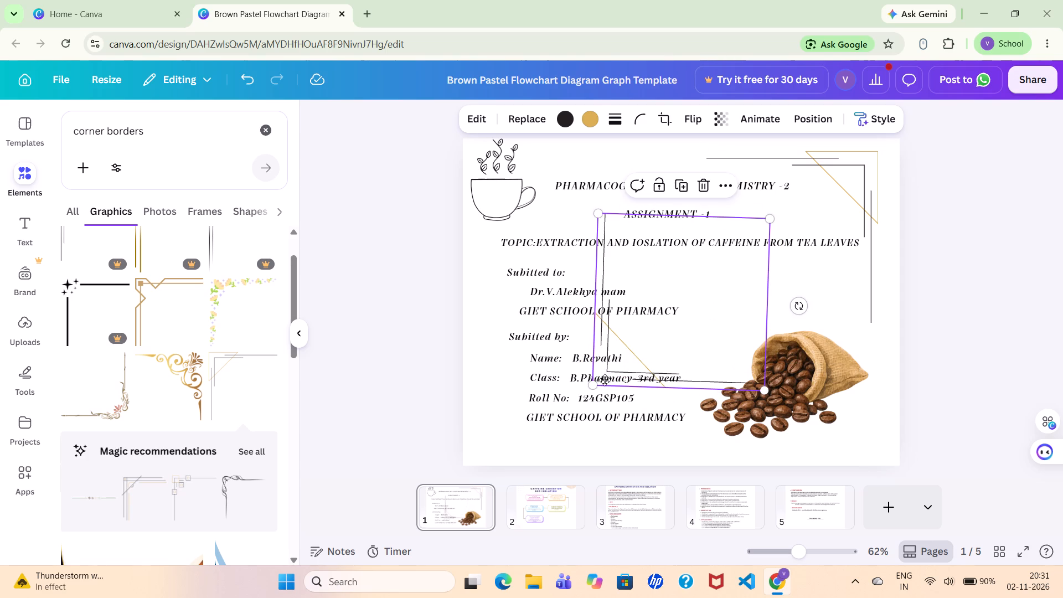
click(645, 331)
drag(592, 386, 527, 437)
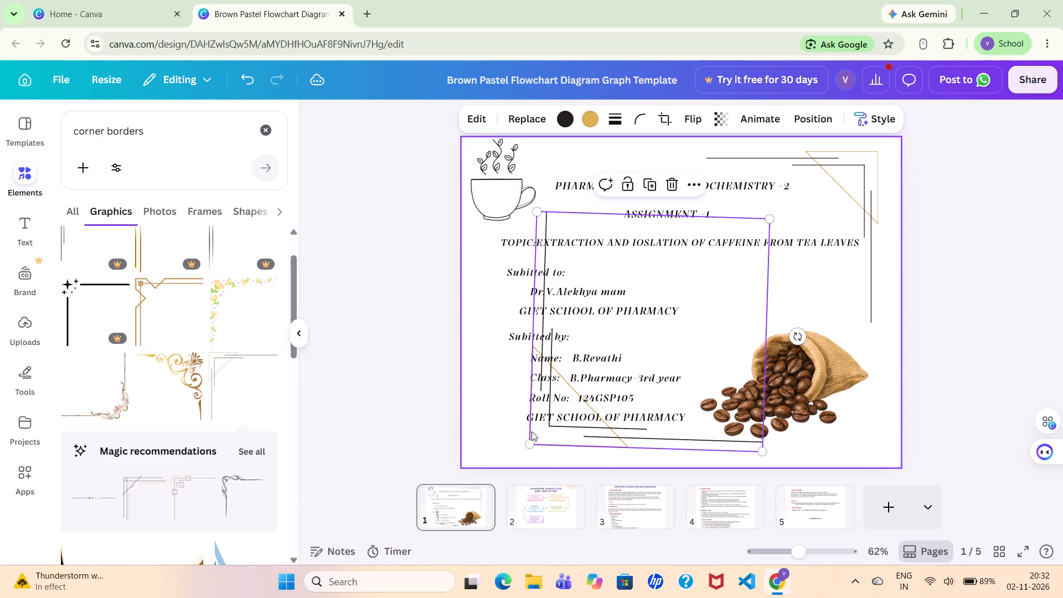
scroll(586, 385, right, 1)
click(698, 288)
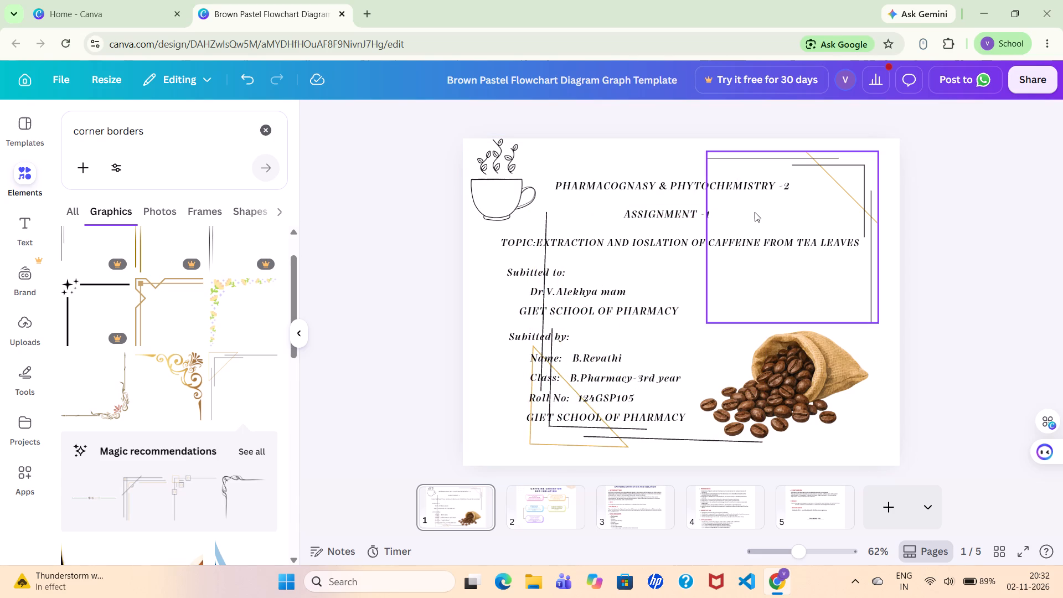
click(690, 287)
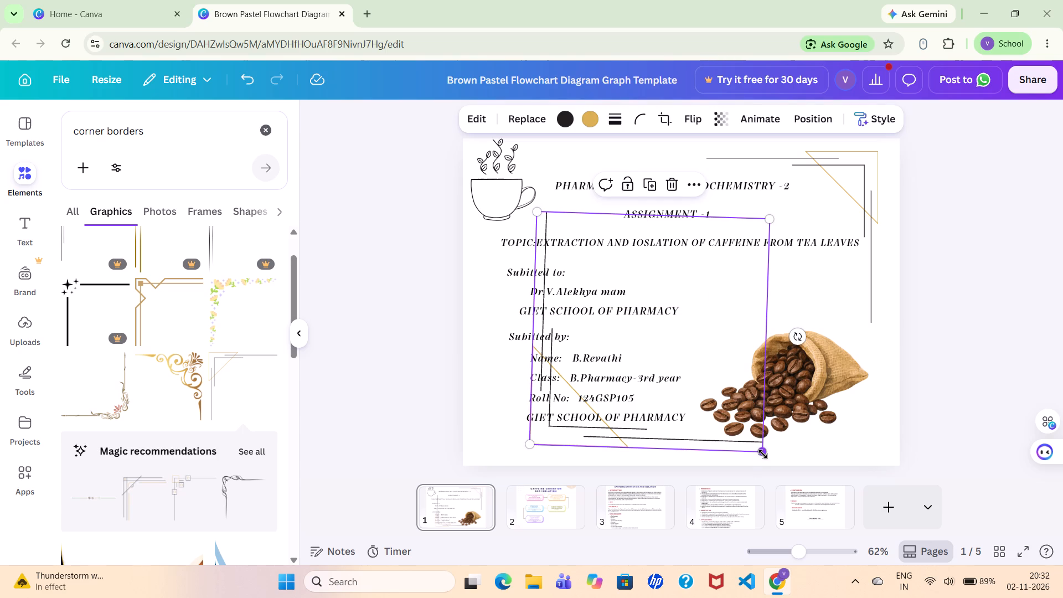
Shrink the rotated corner border in stages to slightly under 350 by 350, keeping its lower-left part beside the student details.
drag(763, 454, 725, 434)
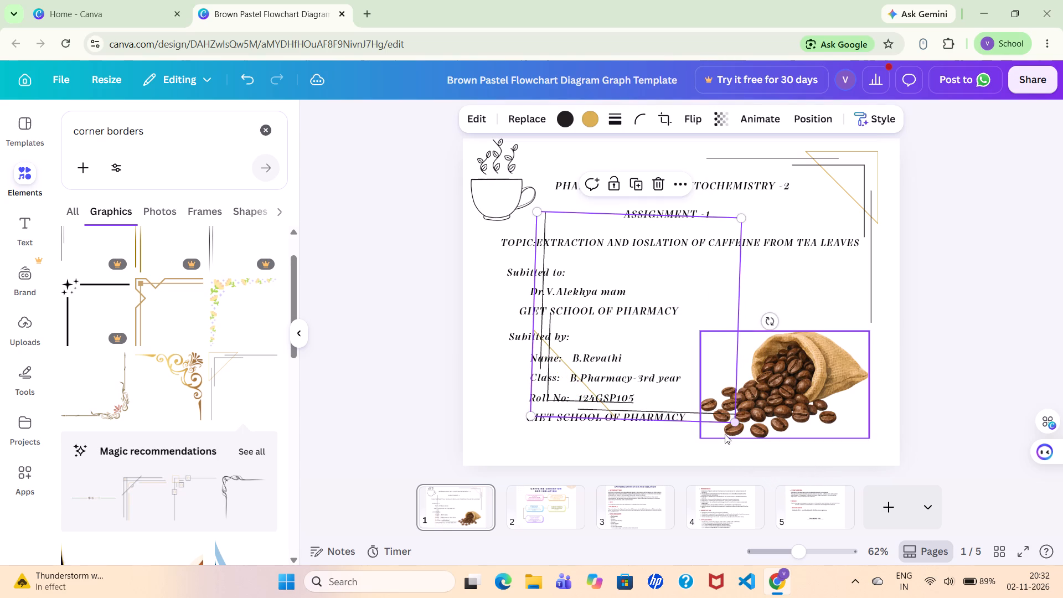
click(700, 318)
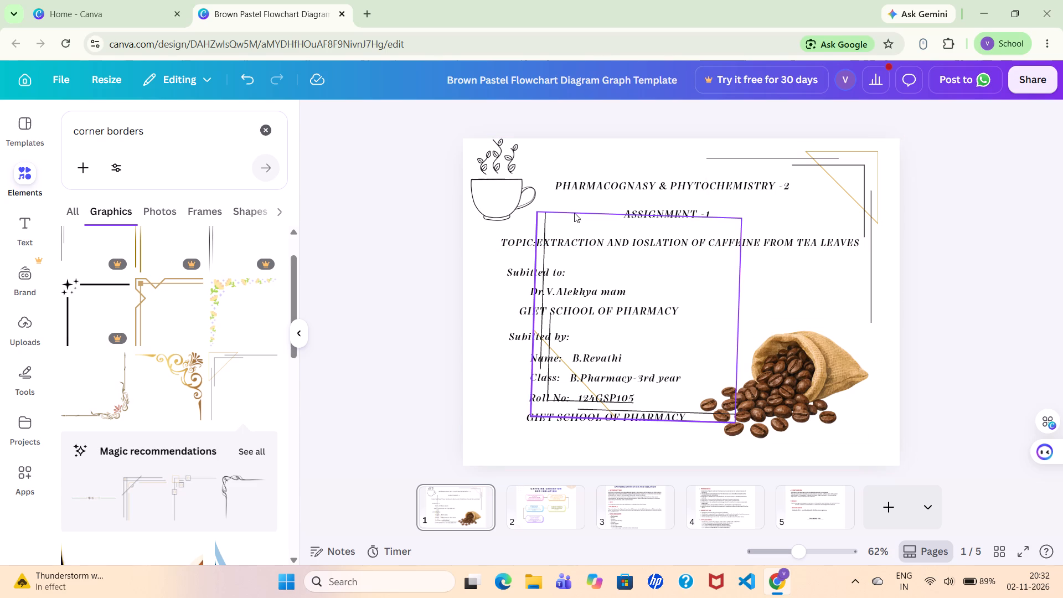
click(544, 169)
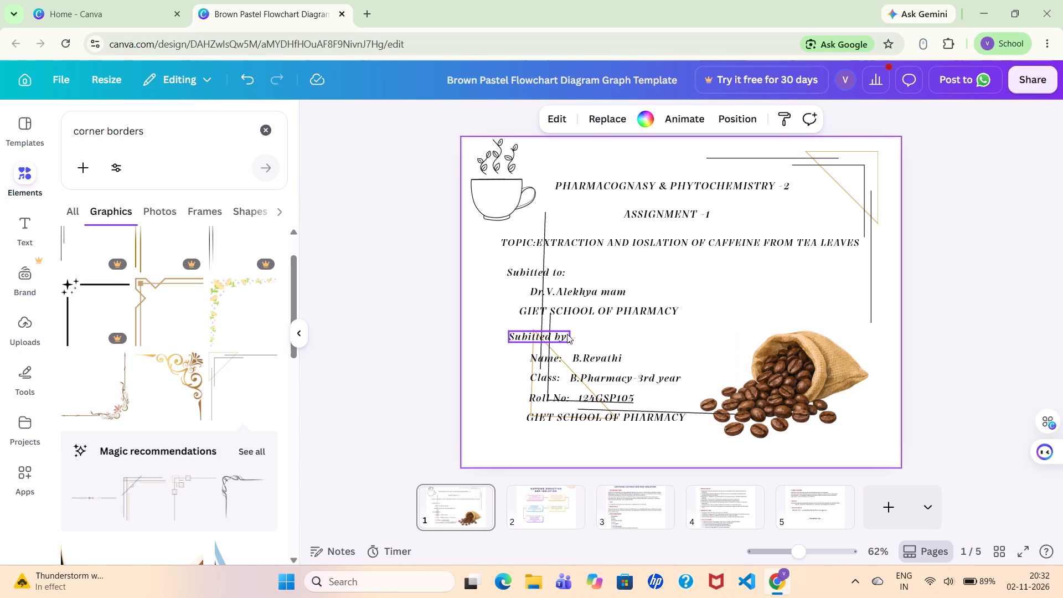
click(594, 370)
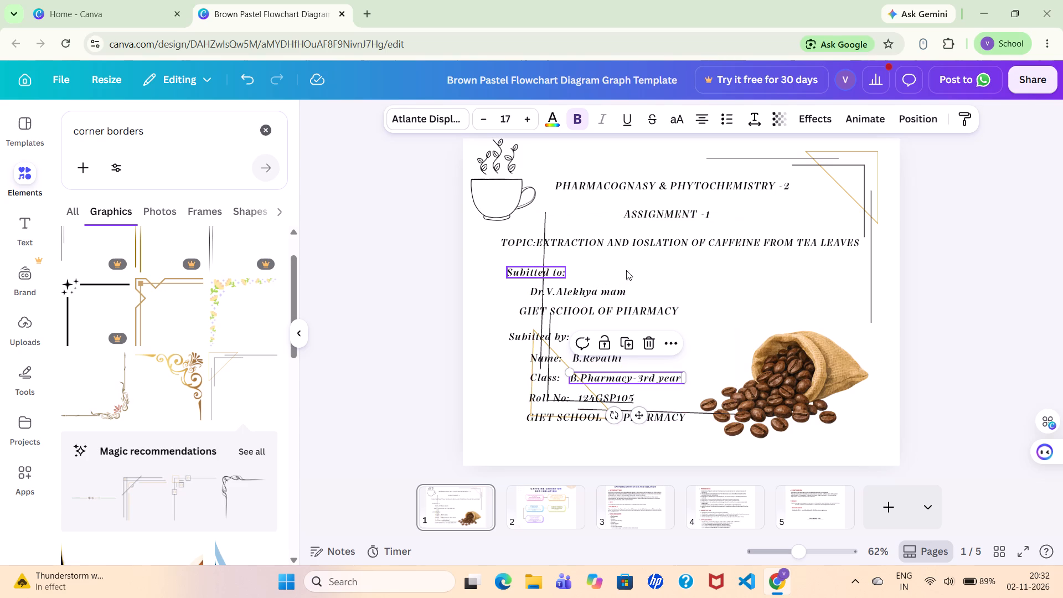
click(666, 275)
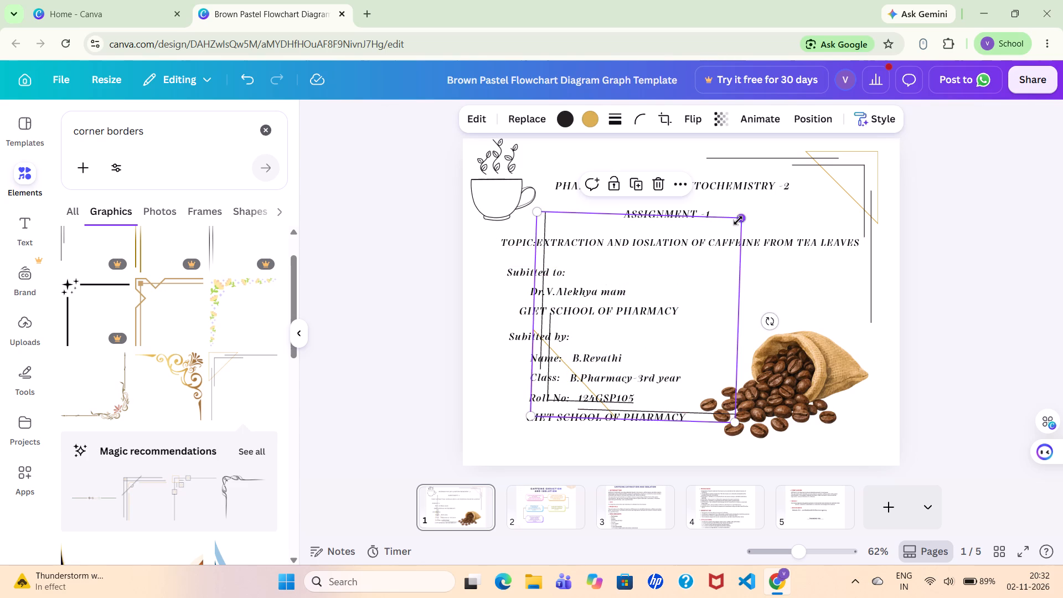
drag(738, 220, 708, 243)
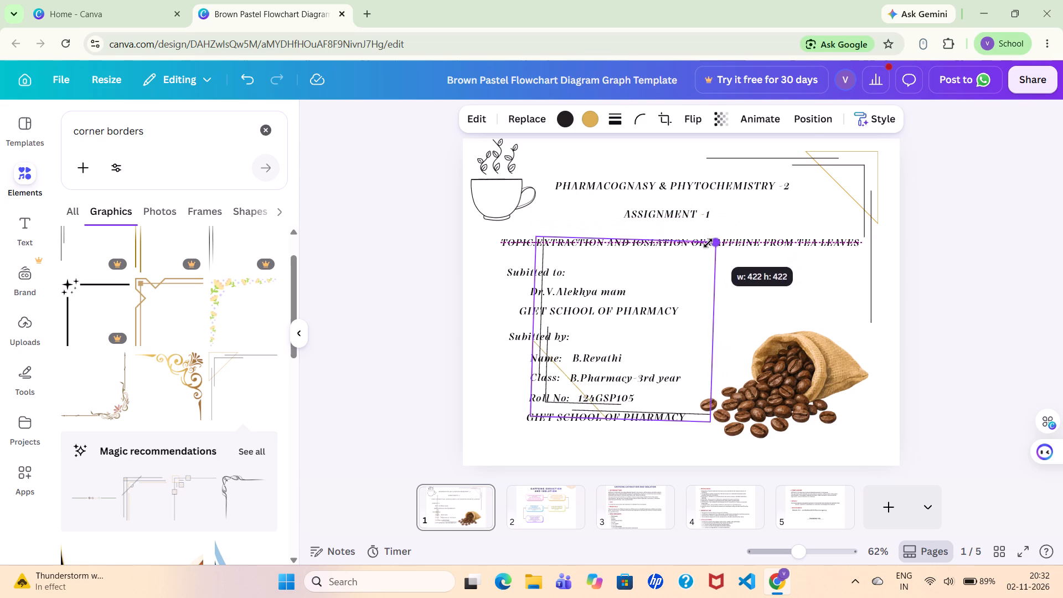
drag(708, 243, 689, 262)
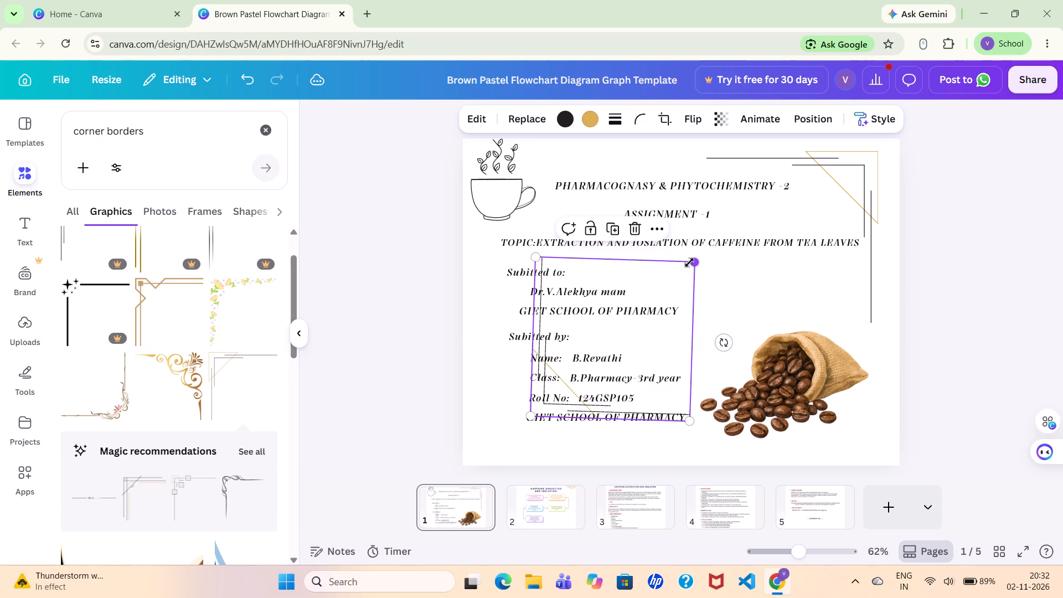
click(663, 275)
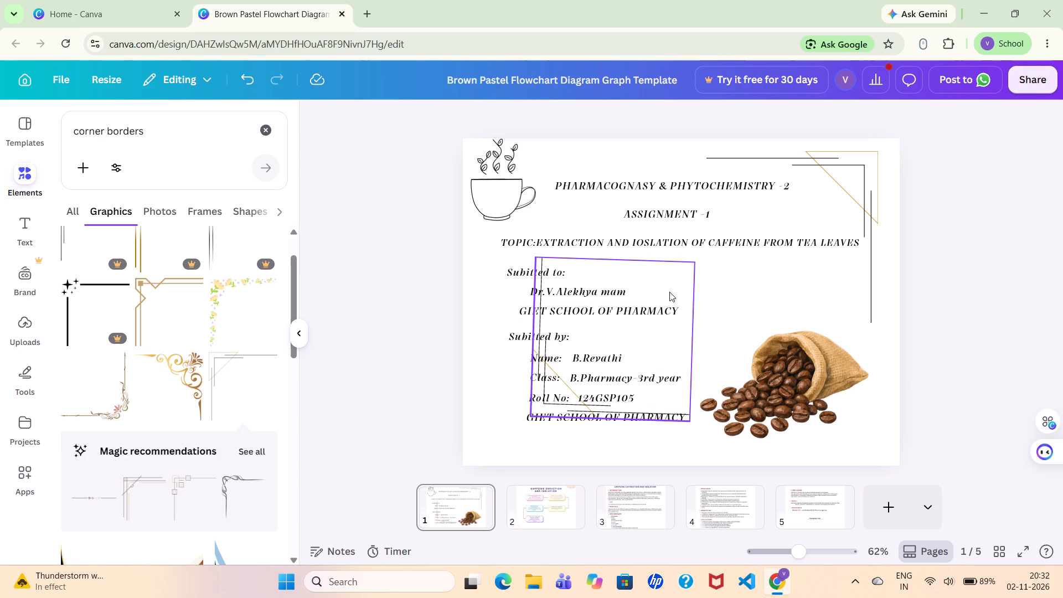
click(689, 267)
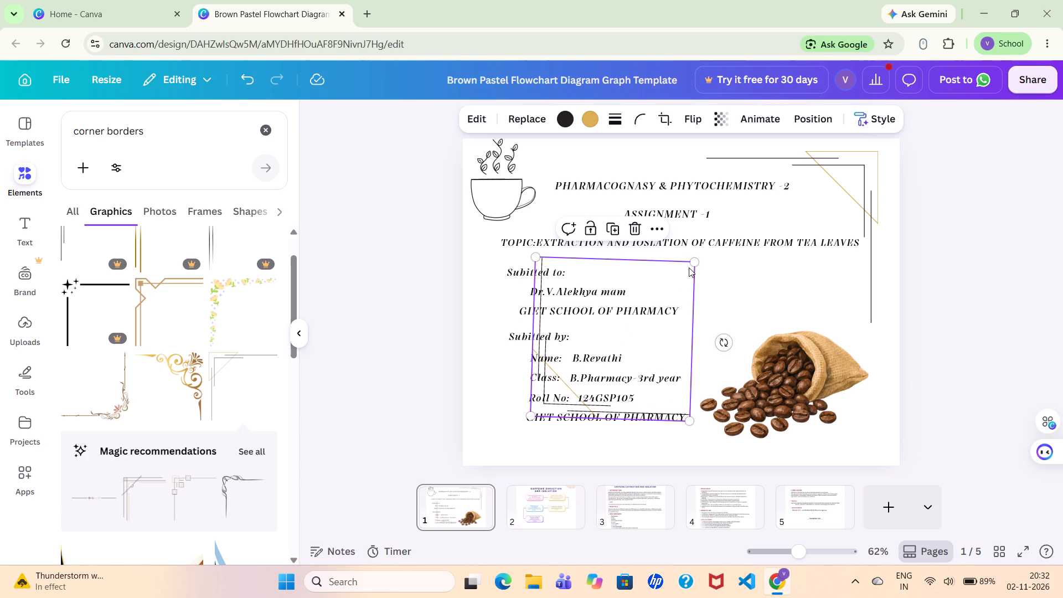
drag(694, 262, 679, 272)
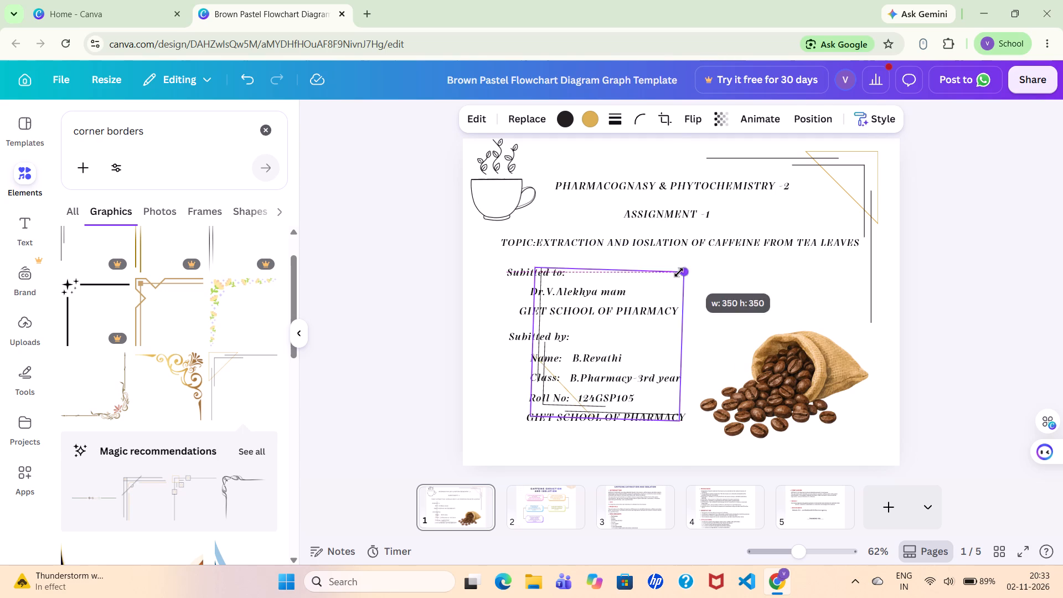
drag(679, 272, 673, 276)
Move the rotated corner border further toward the page's lower-left corner, around the student details.
scroll(636, 277, left, 1)
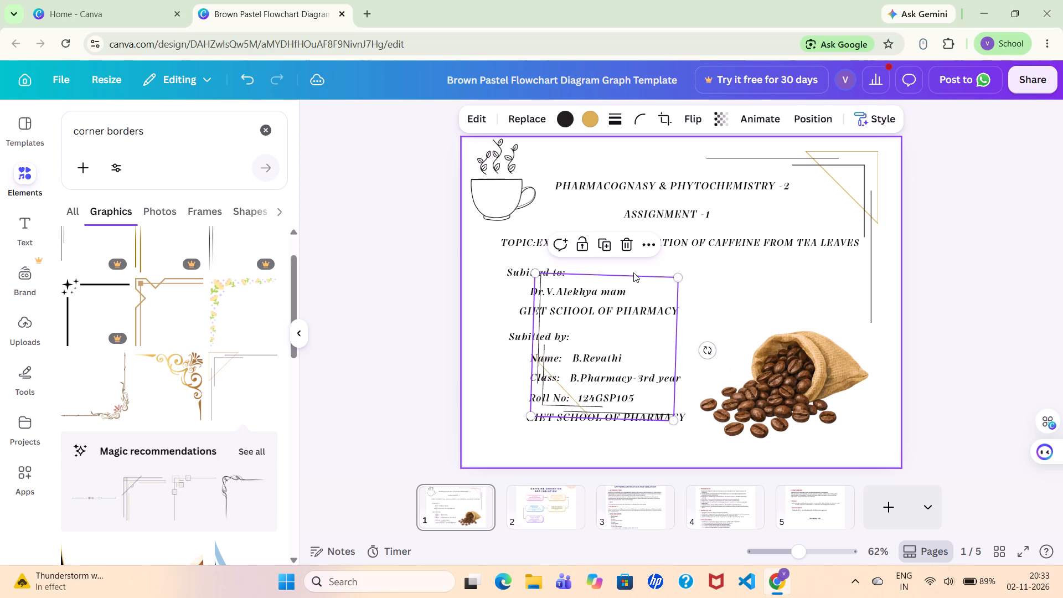
scroll(633, 272, left, 1)
click(632, 271)
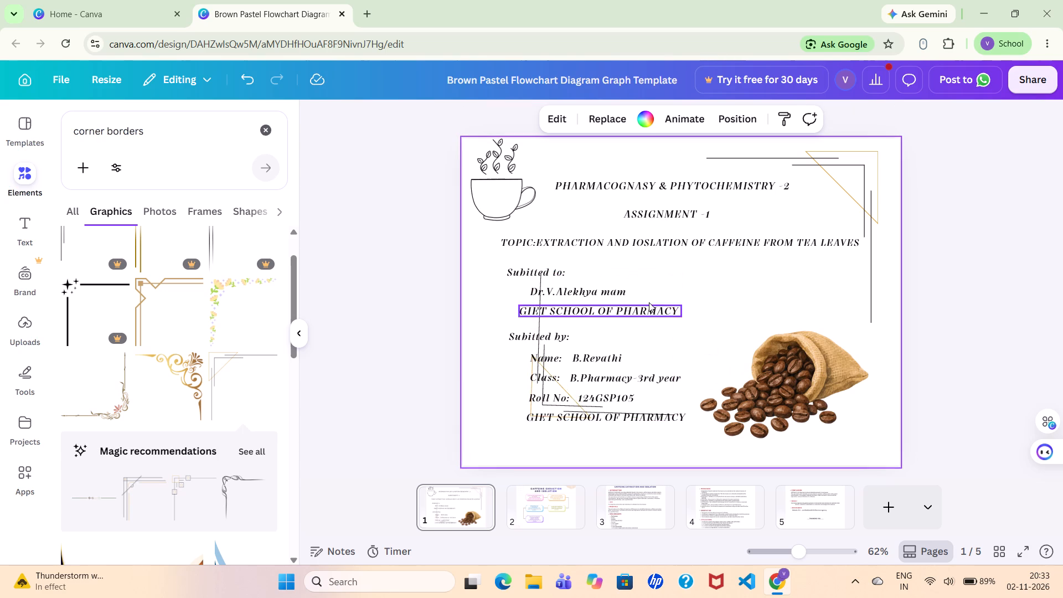
drag(639, 294, 618, 305)
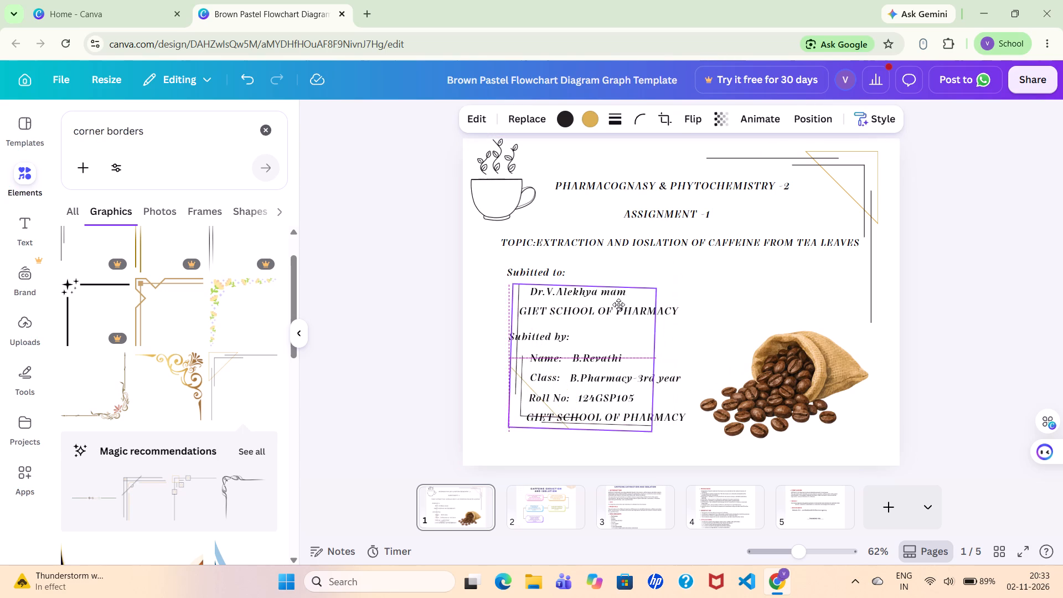
drag(618, 305, 595, 312)
double_click(595, 312)
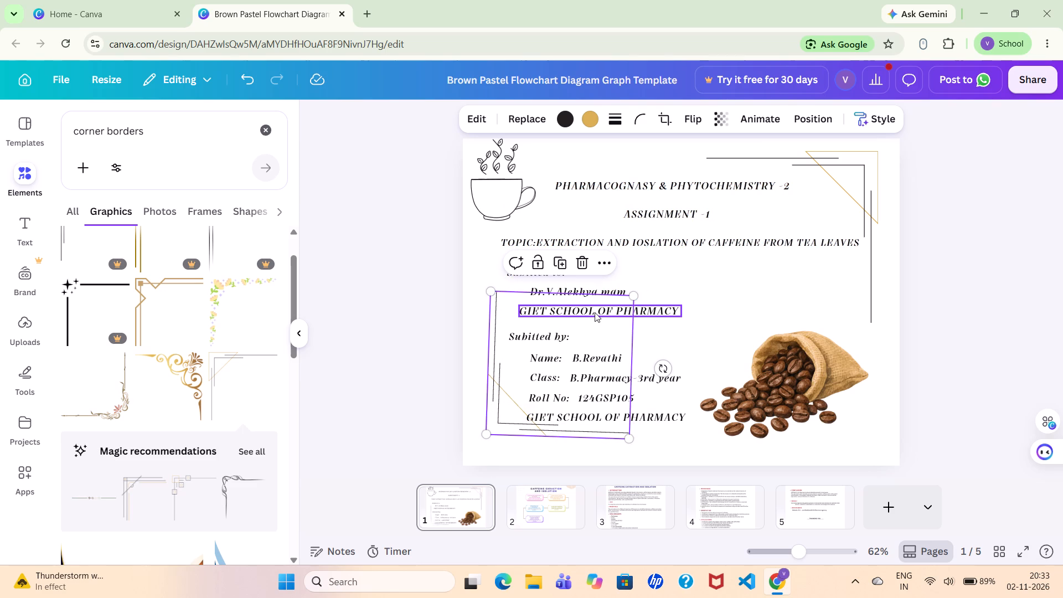
click(693, 274)
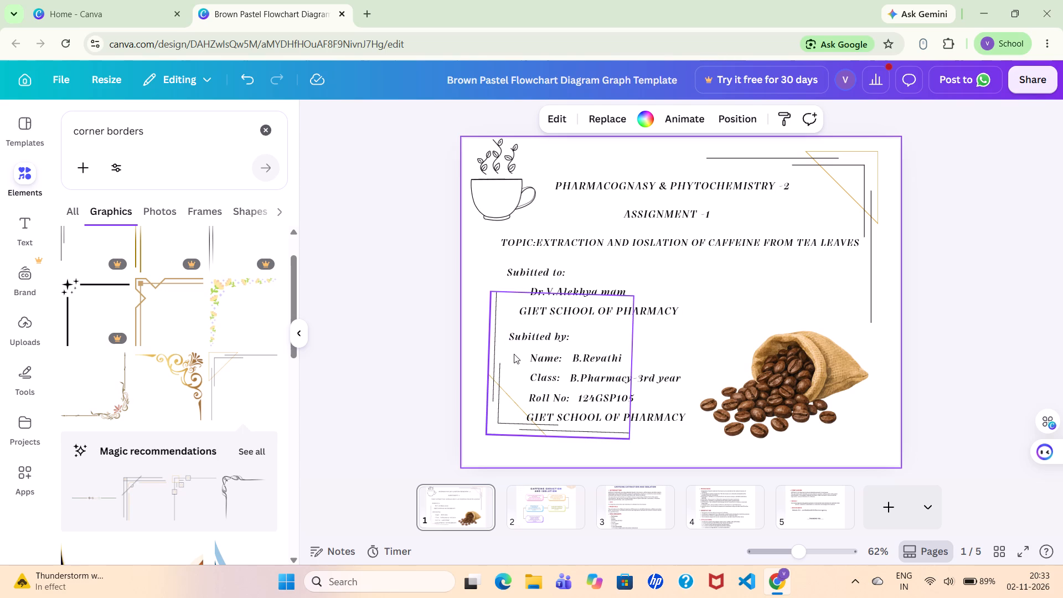
Straighten the corner border around the student details by rotating it to -90°, square with the page edges.
click(514, 354)
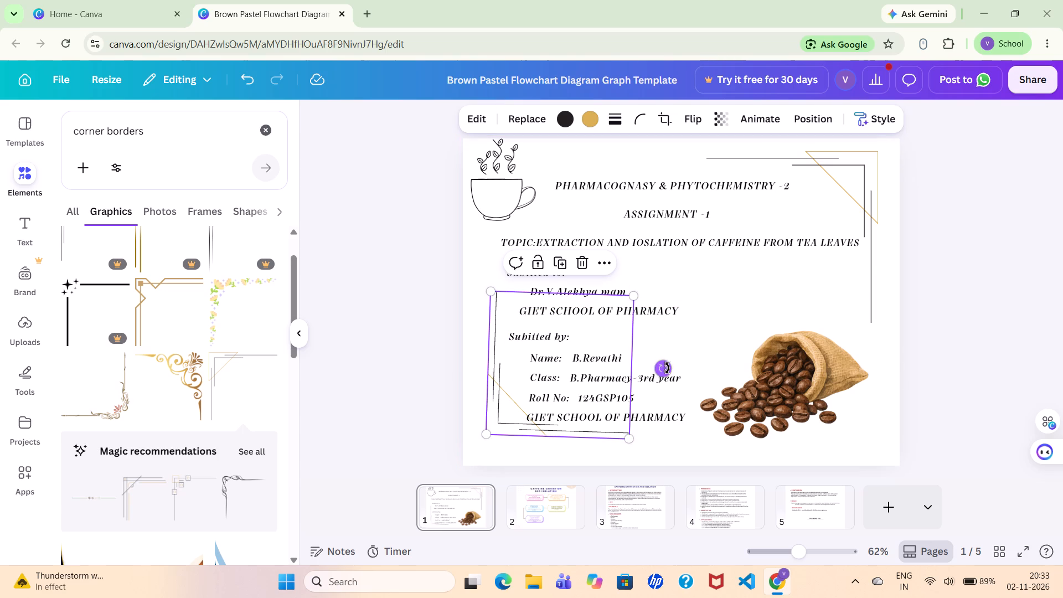
drag(667, 368, 659, 362)
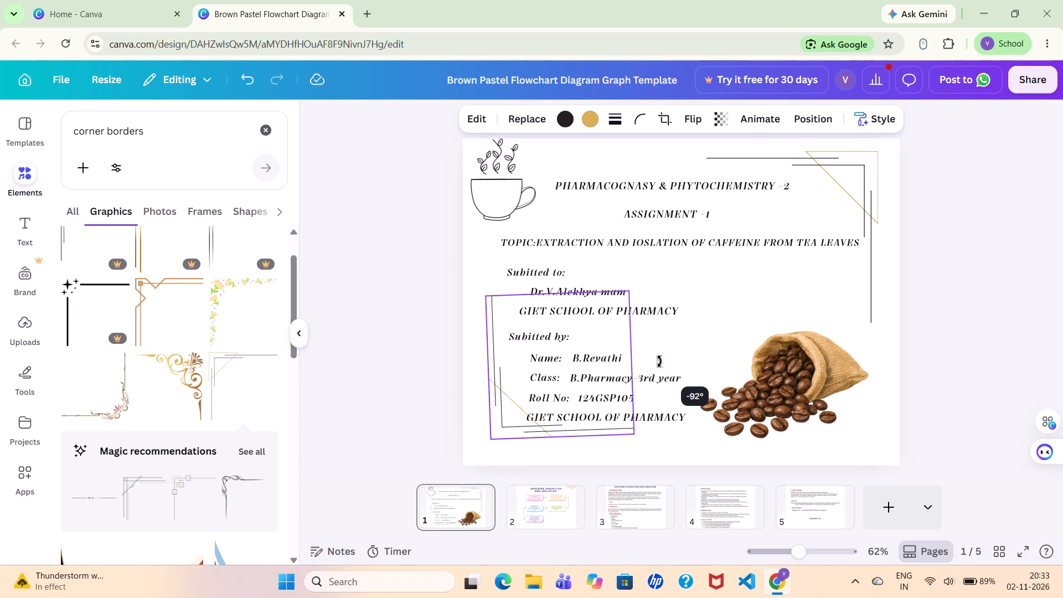
drag(659, 362, 659, 367)
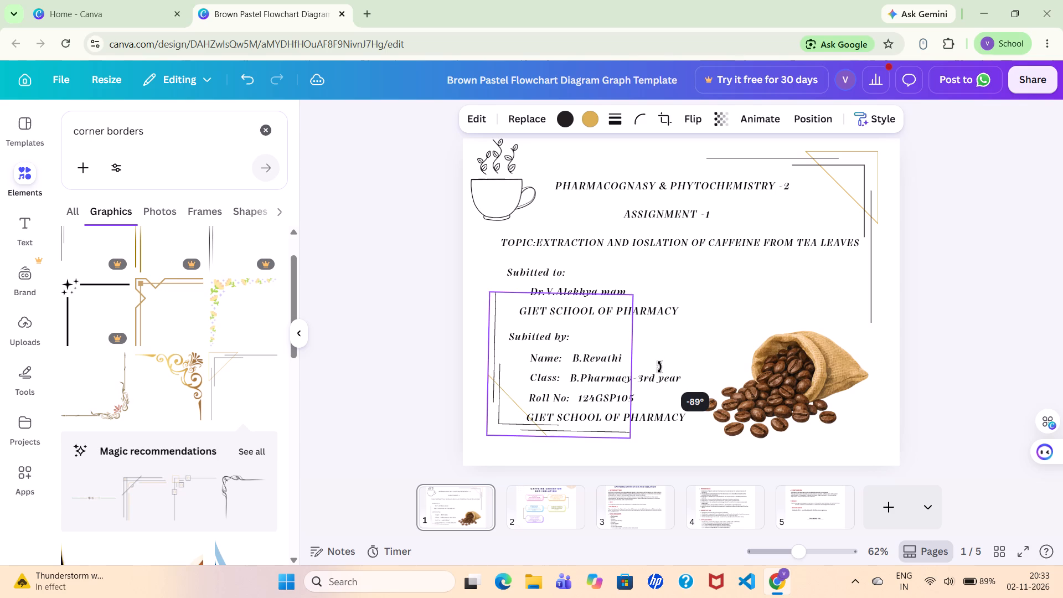
drag(659, 367, 659, 365)
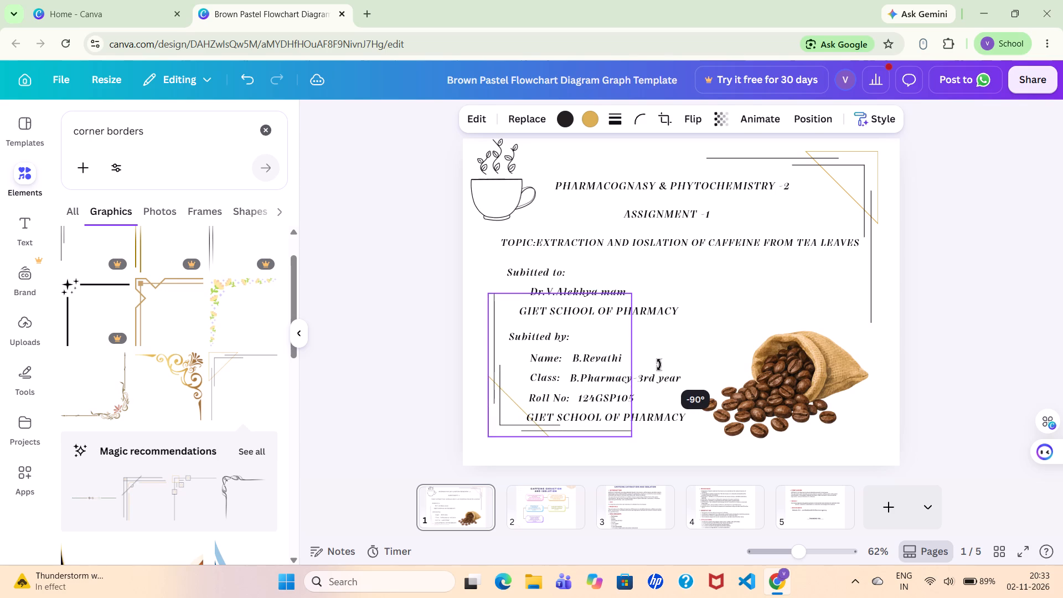
drag(659, 365, 656, 363)
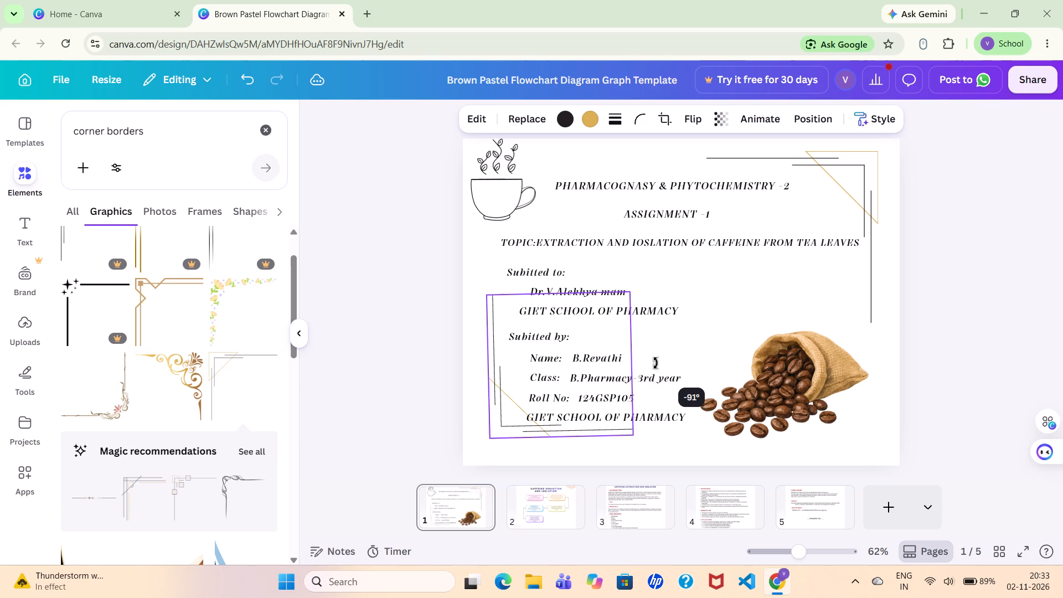
drag(656, 363, 647, 363)
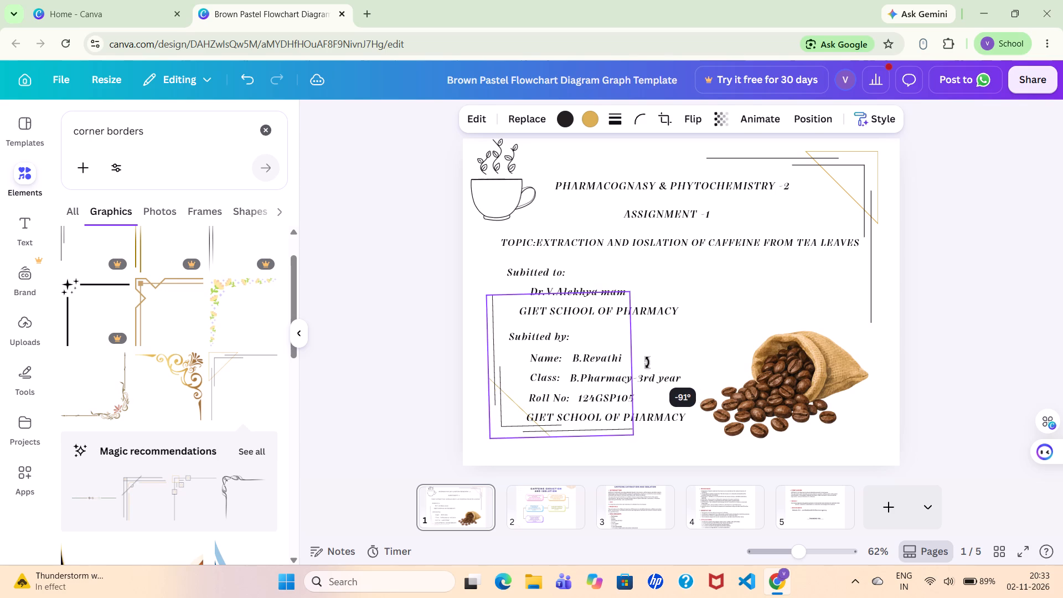
drag(647, 363, 668, 350)
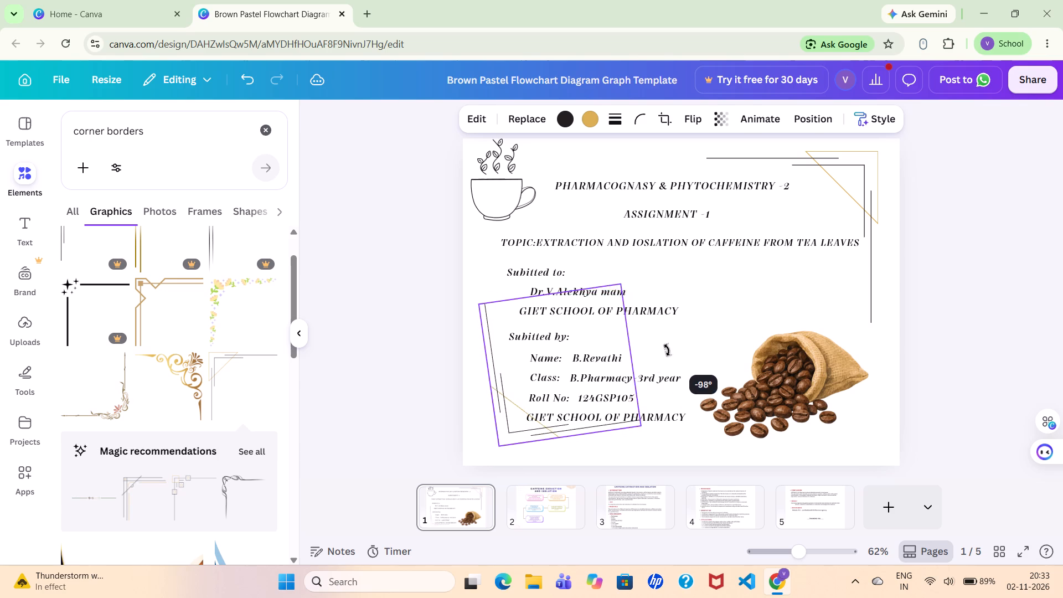
drag(668, 350, 658, 367)
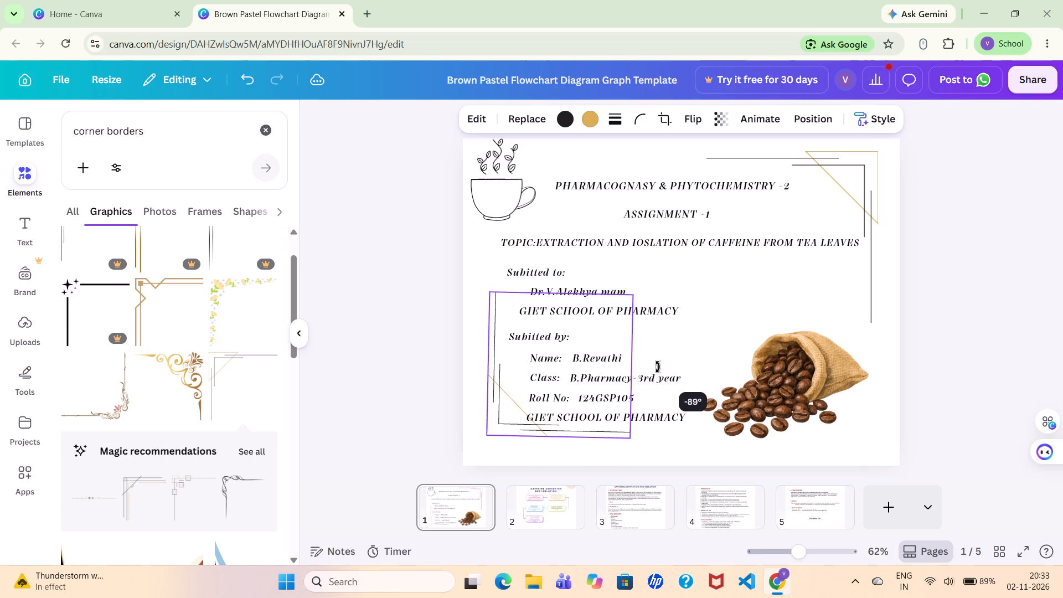
drag(658, 367, 659, 366)
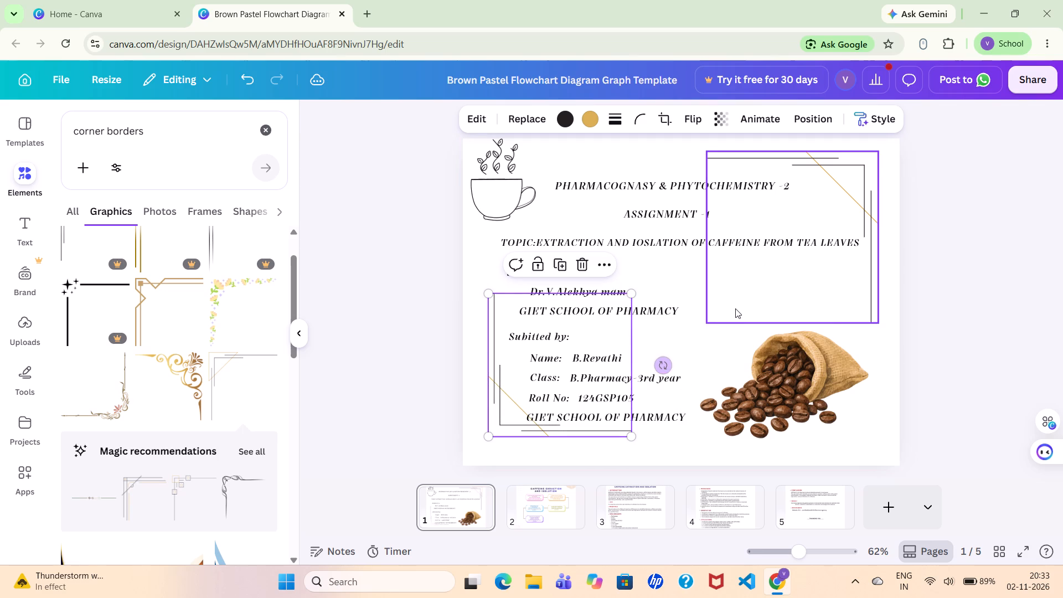
click(735, 308)
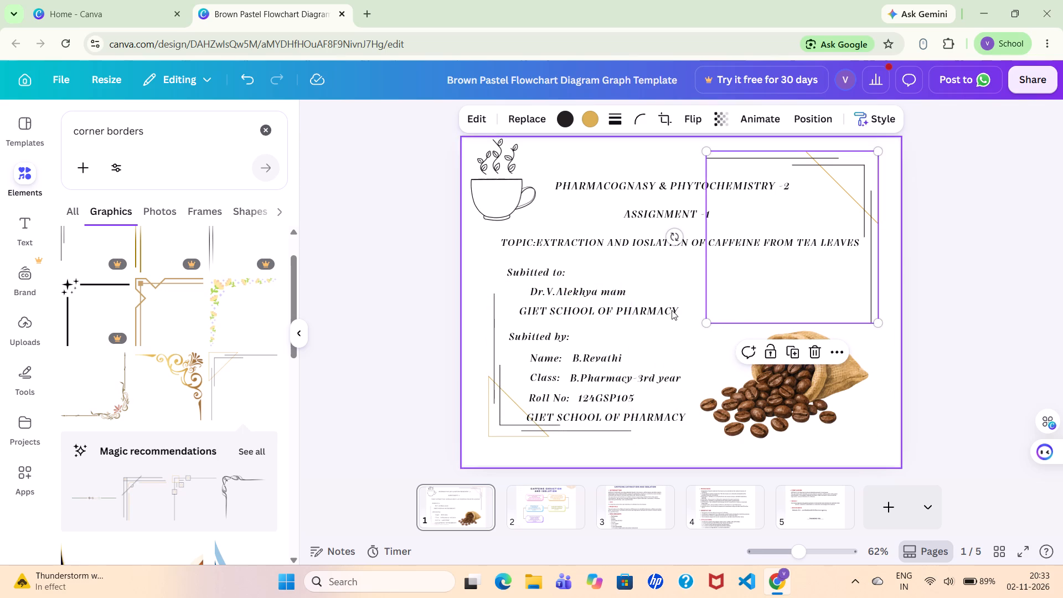
click(665, 275)
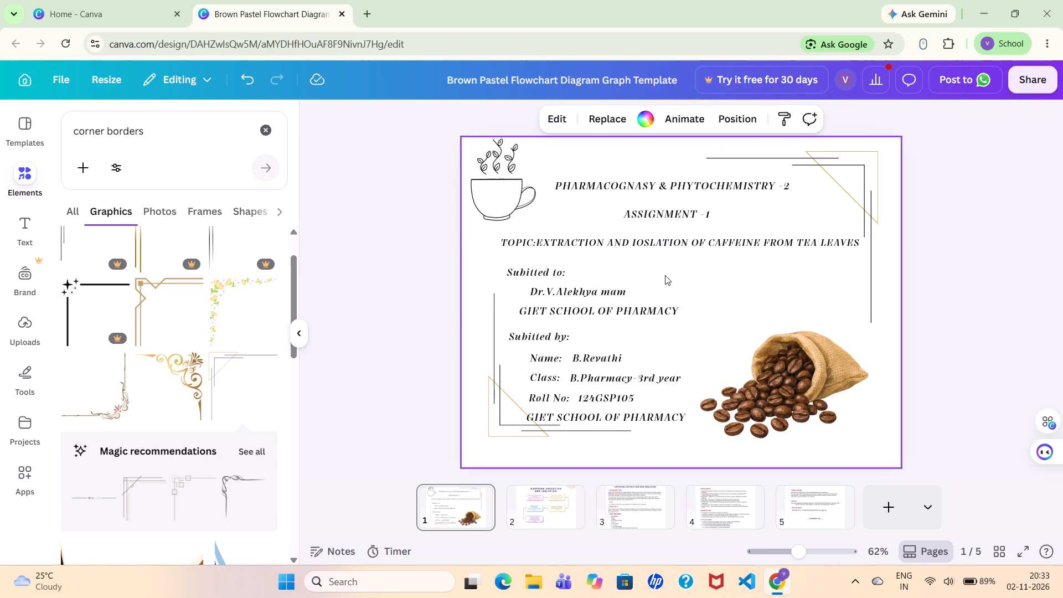
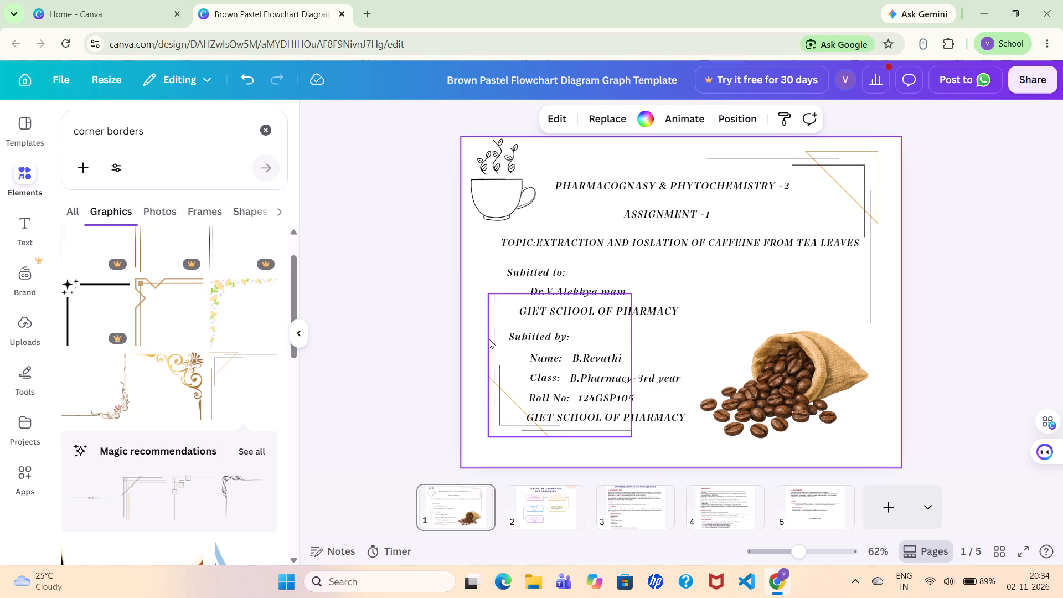
Enlarge the corner border around the student details slightly to about 349 by 349 by stretching its upper-left corner outward.
click(490, 338)
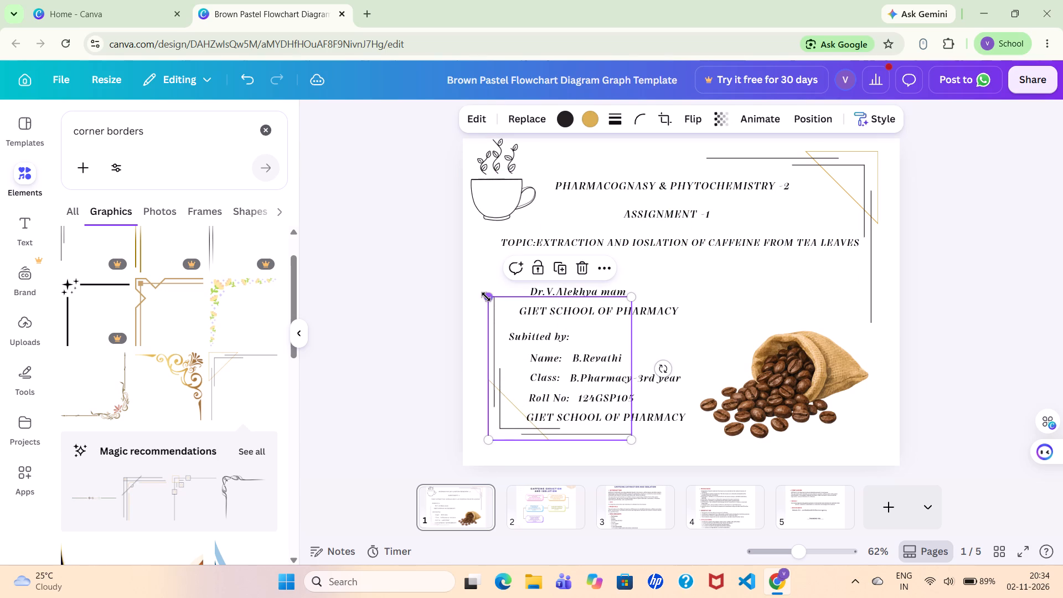
drag(486, 297, 485, 287)
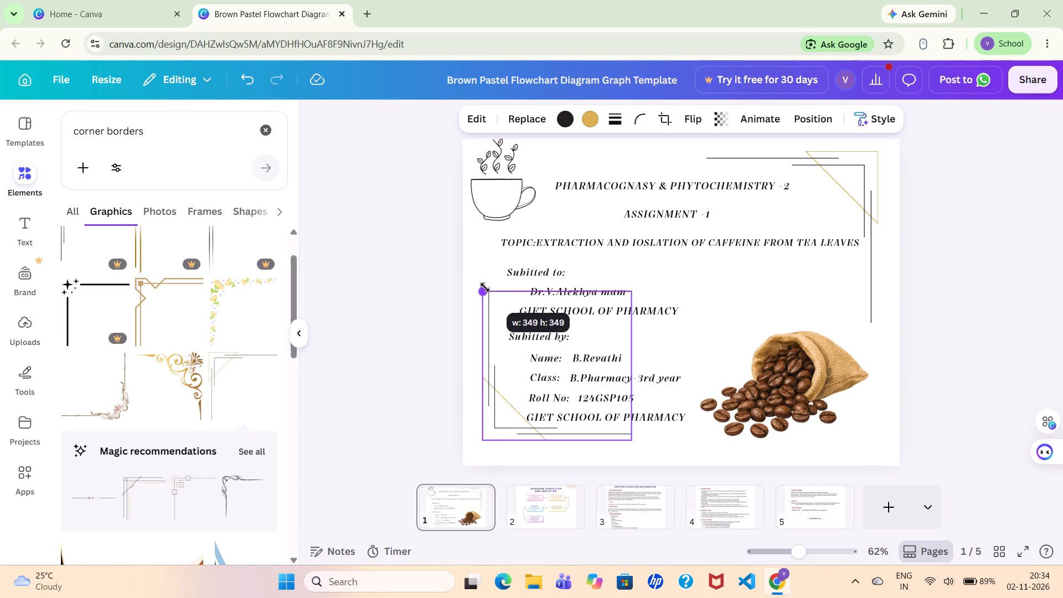
drag(485, 287, 485, 283)
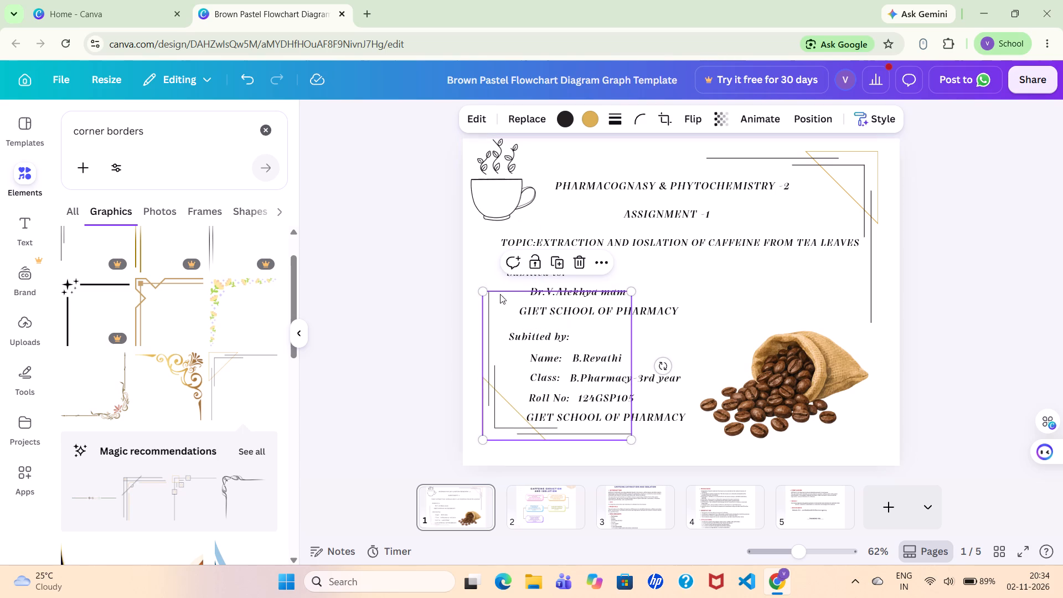
click(675, 266)
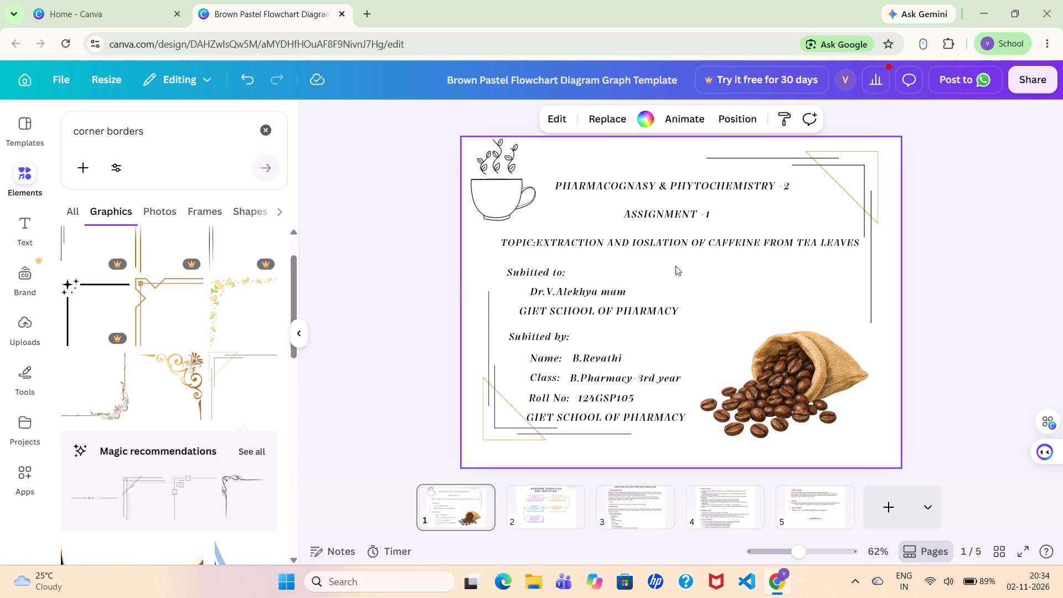
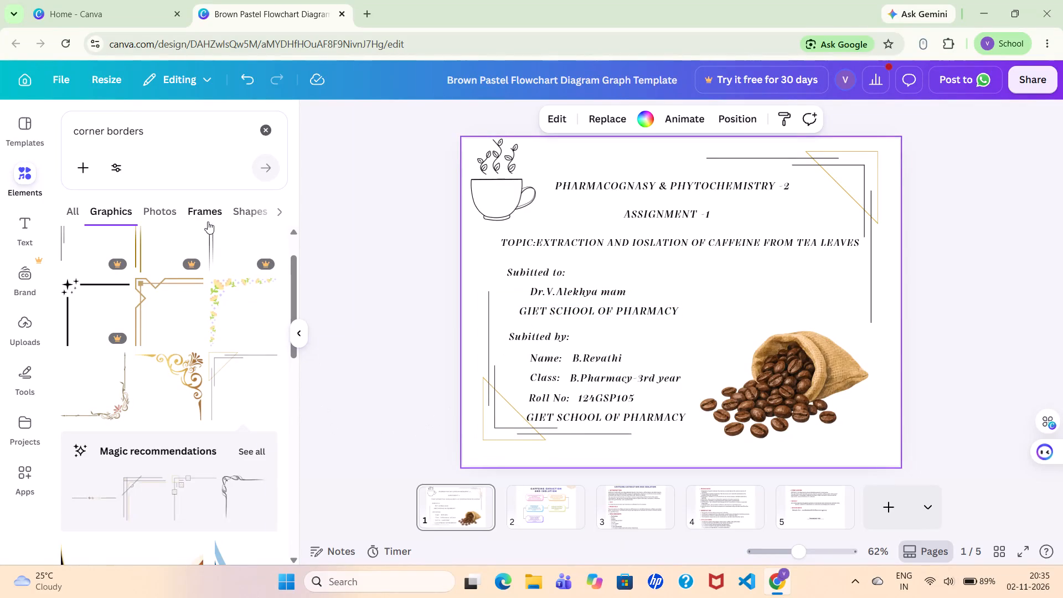
Search the elements for "leaves green" and look through the graphics results for a suitable leaf decoration.
click(266, 135)
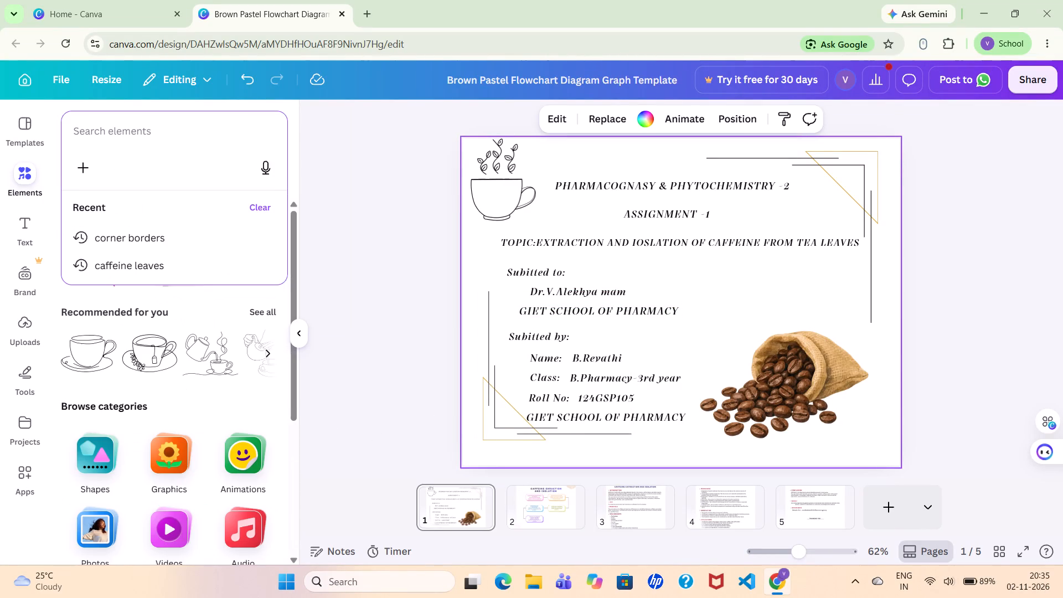
text(leaves)
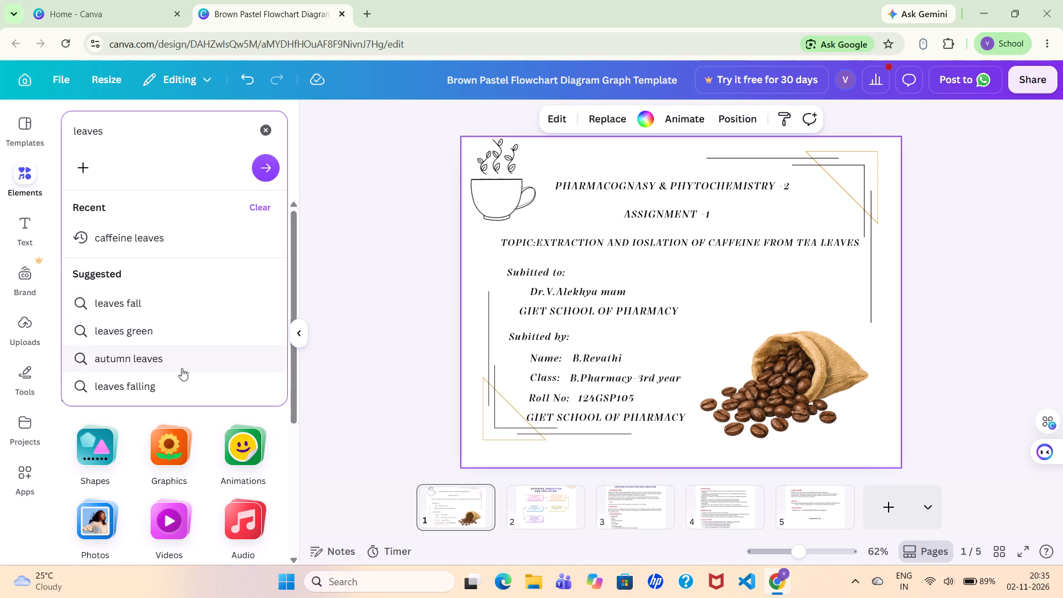
click(184, 332)
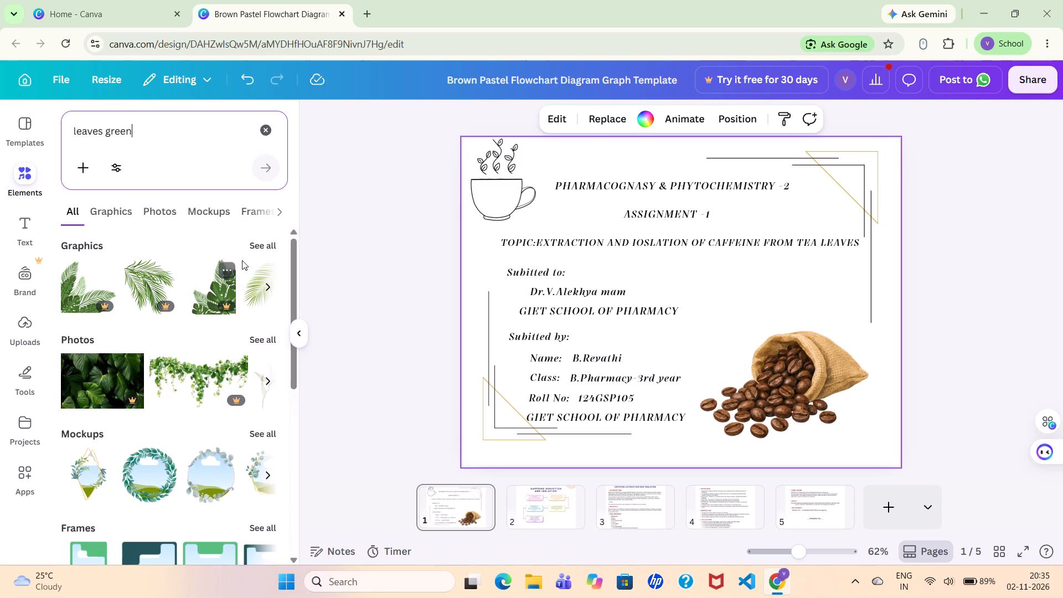
click(274, 248)
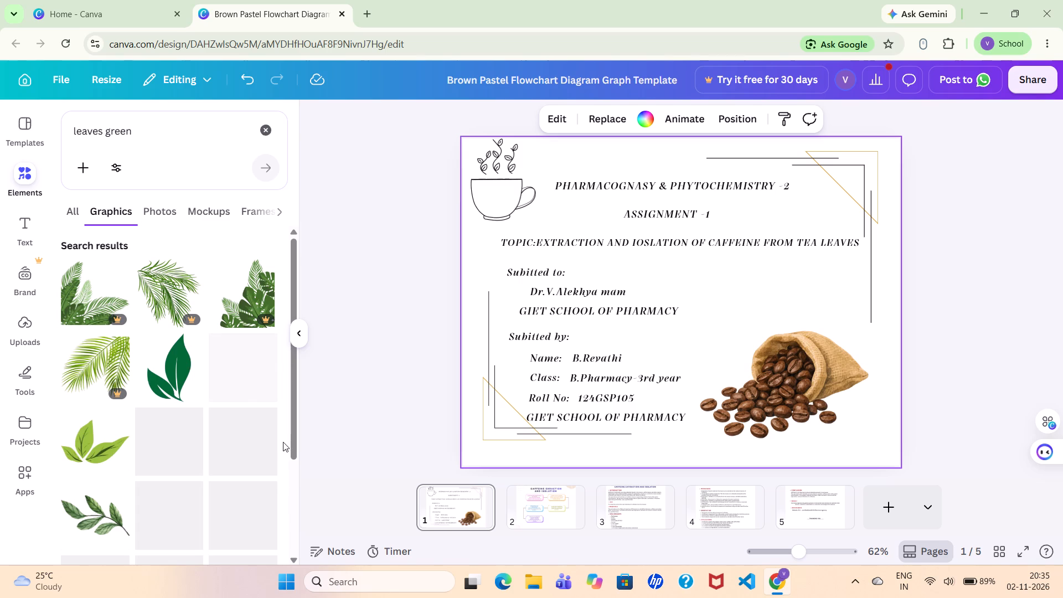
click(293, 559)
click(293, 559)
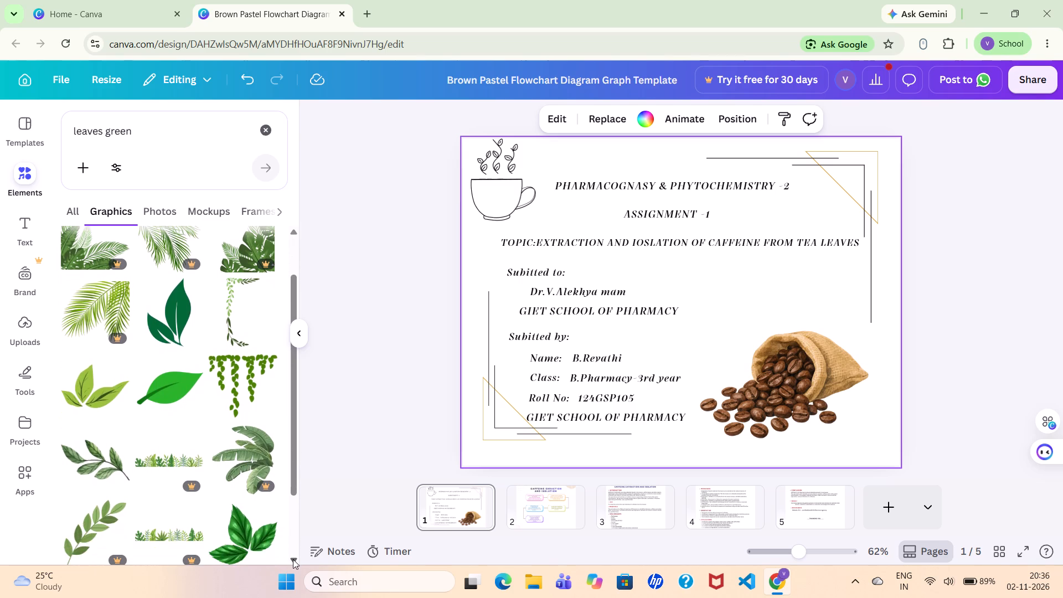
click(293, 559)
click(293, 559)
click(293, 559)
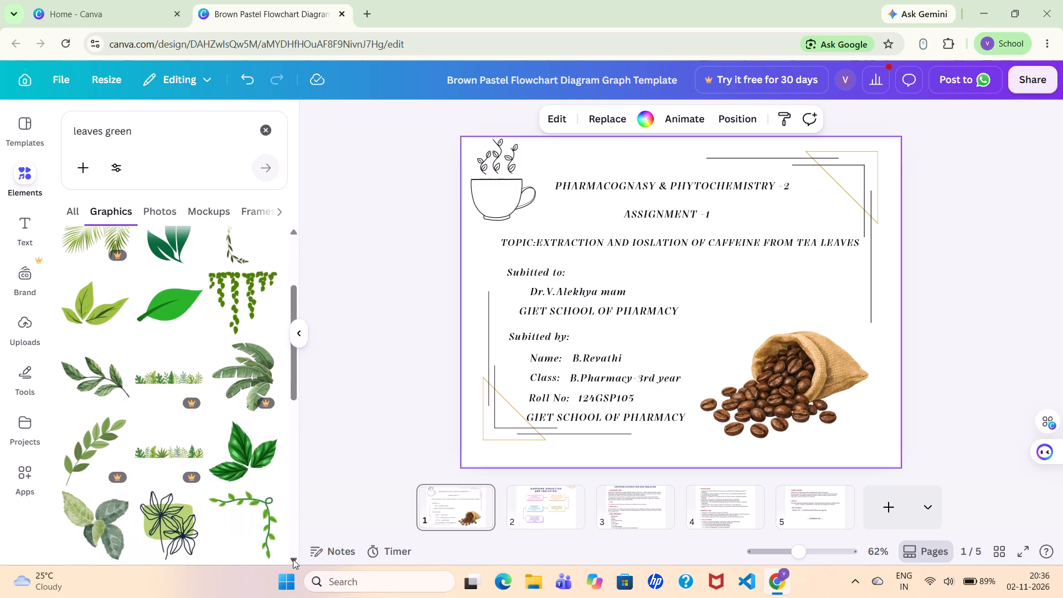
double_click(293, 559)
click(293, 559)
click(293, 559)
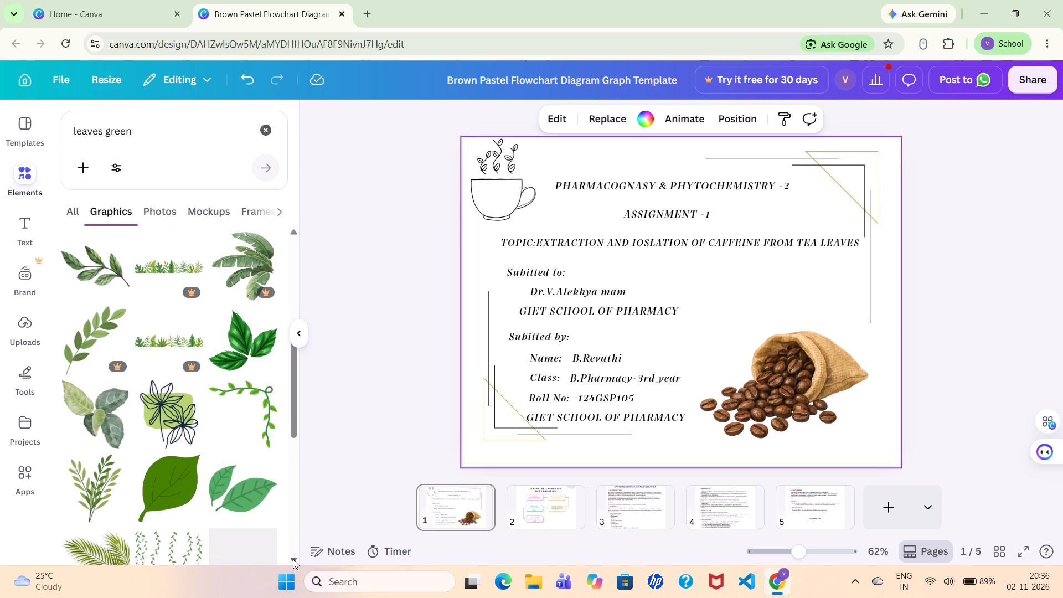
click(293, 559)
click(293, 559)
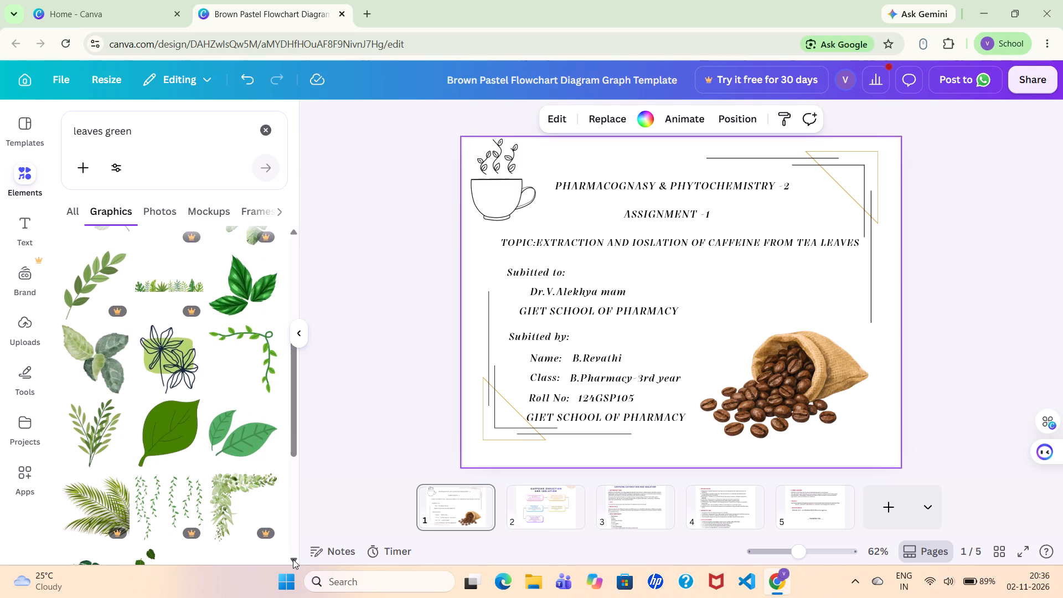
click(293, 559)
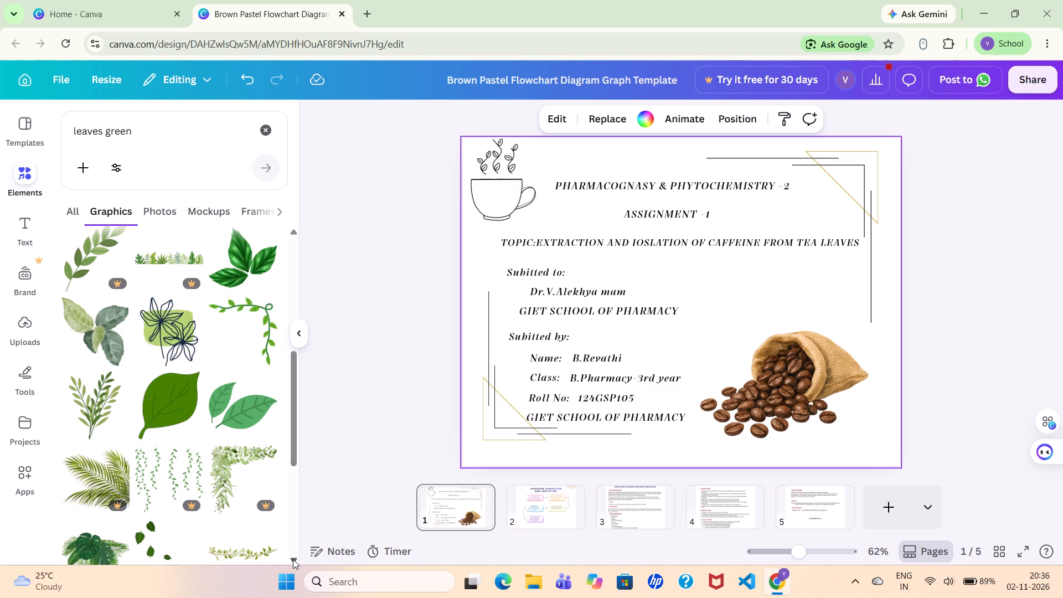
click(293, 559)
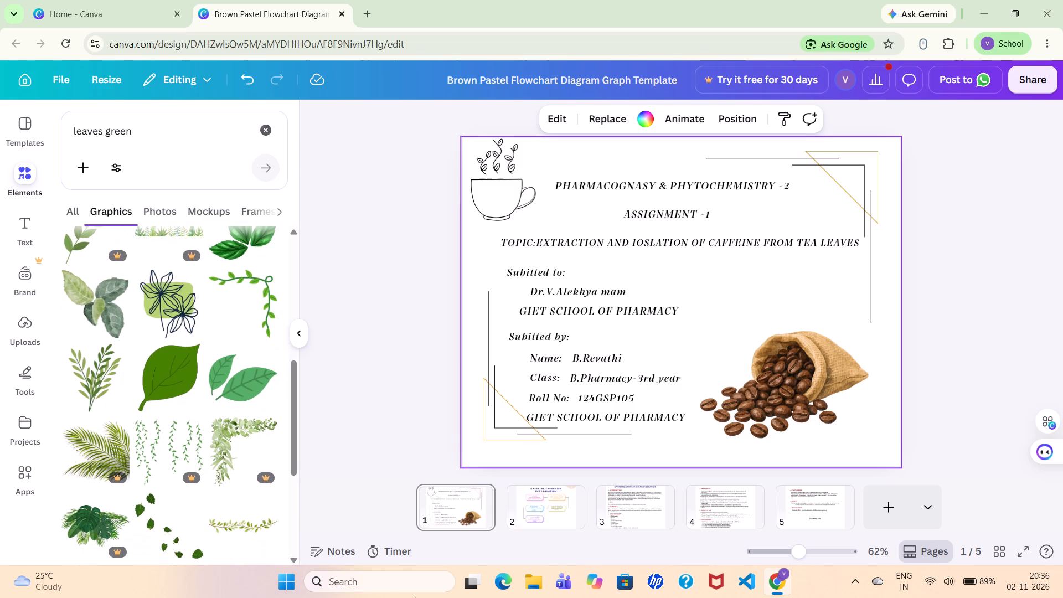
click(446, 517)
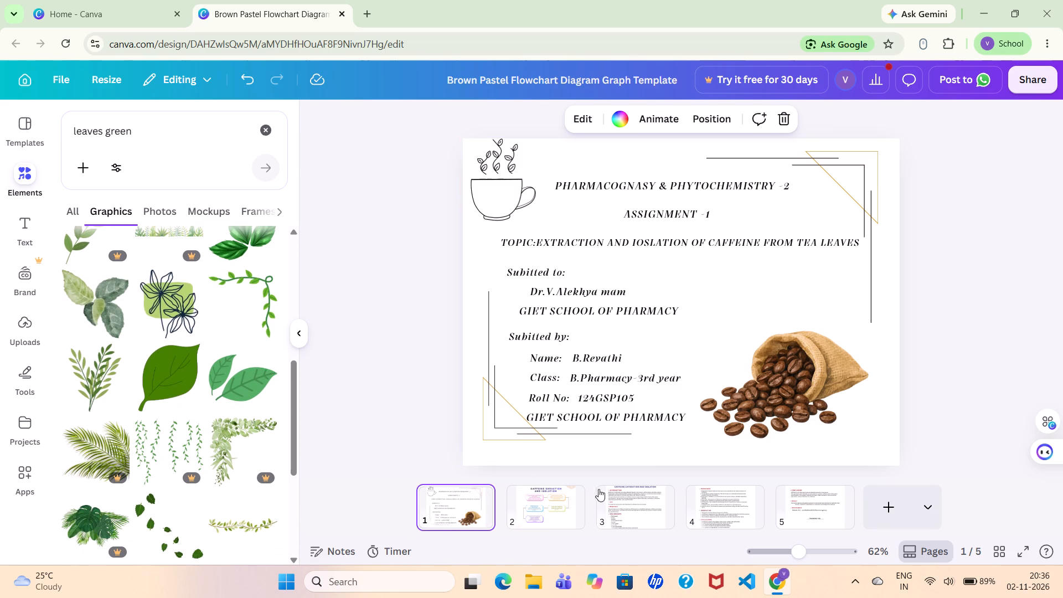
With page 3 open, search the elements for "caffeine leaves" again and look through the graphics results for a suitable illustration.
click(618, 515)
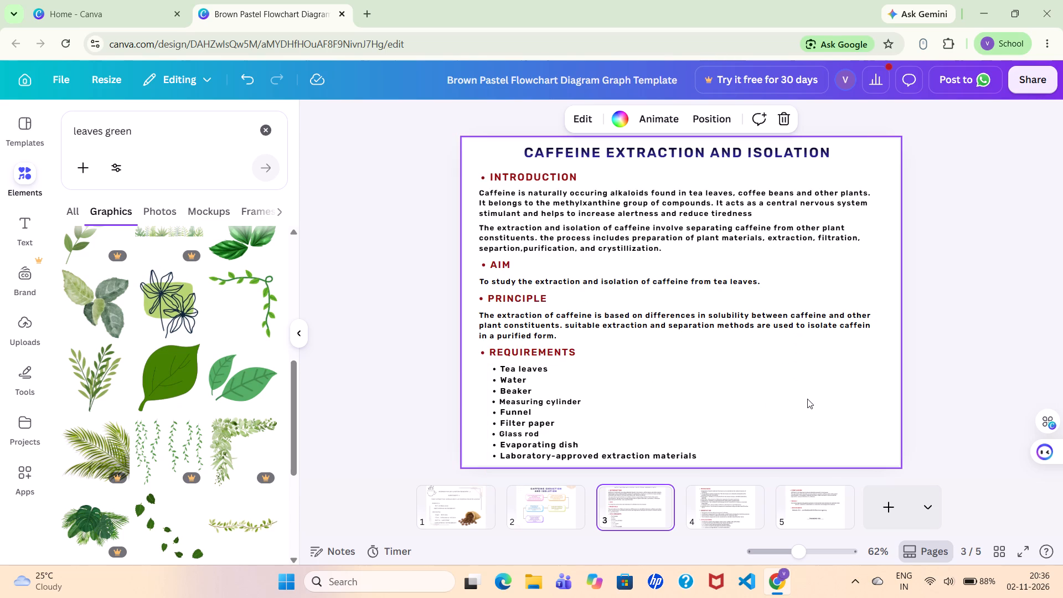
click(264, 134)
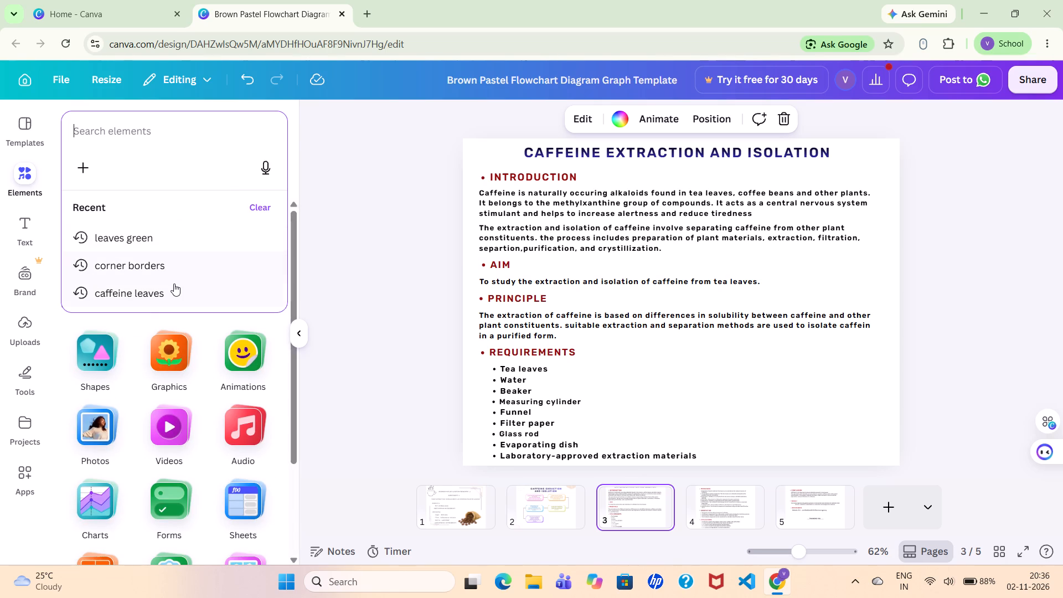
click(173, 291)
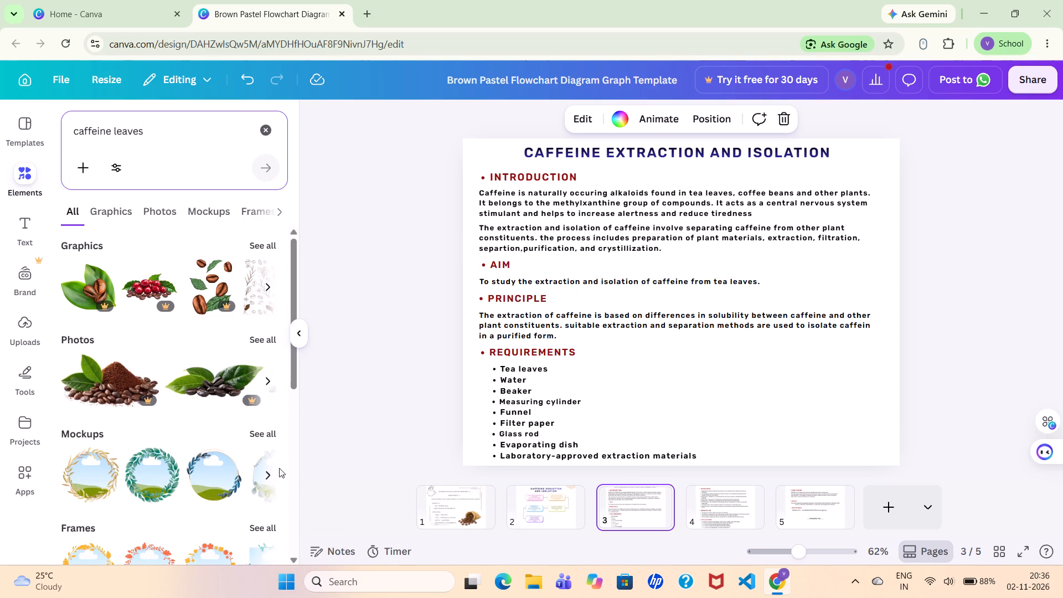
click(270, 247)
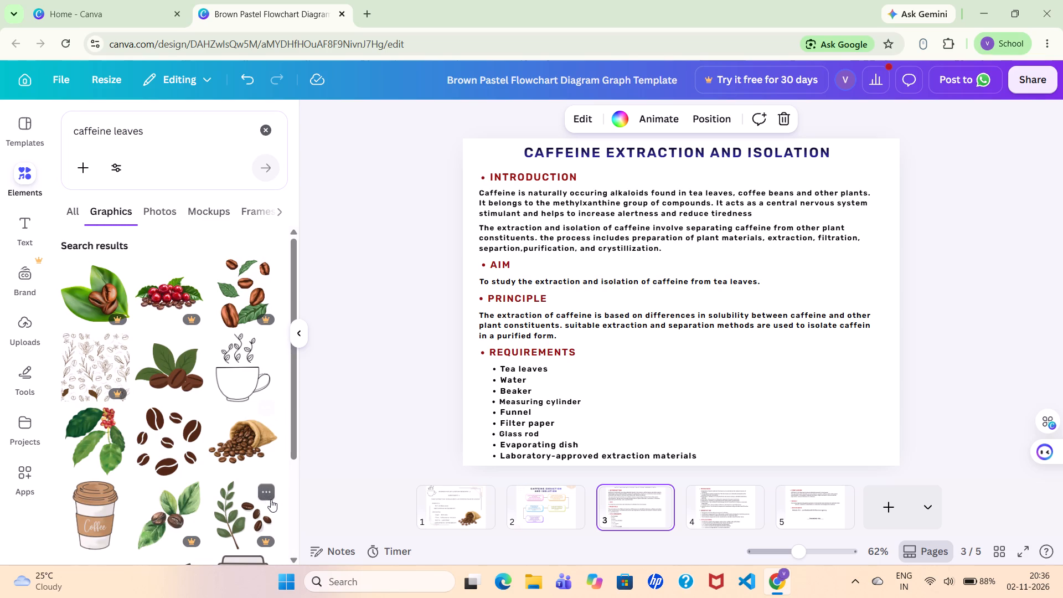
click(293, 560)
click(293, 560)
click(293, 560)
click(293, 560)
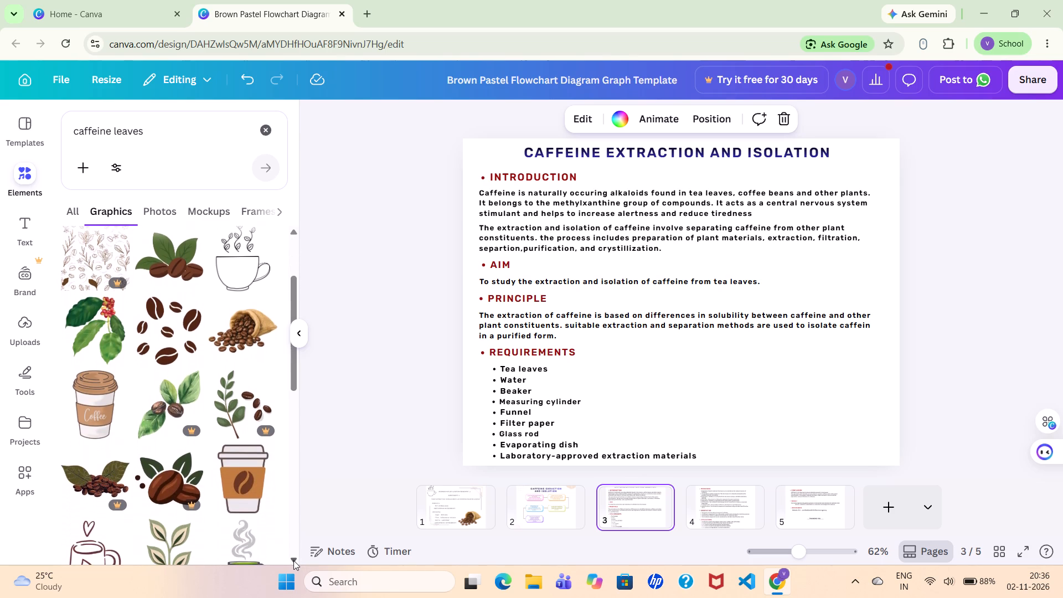
click(293, 560)
click(293, 560)
click(293, 560)
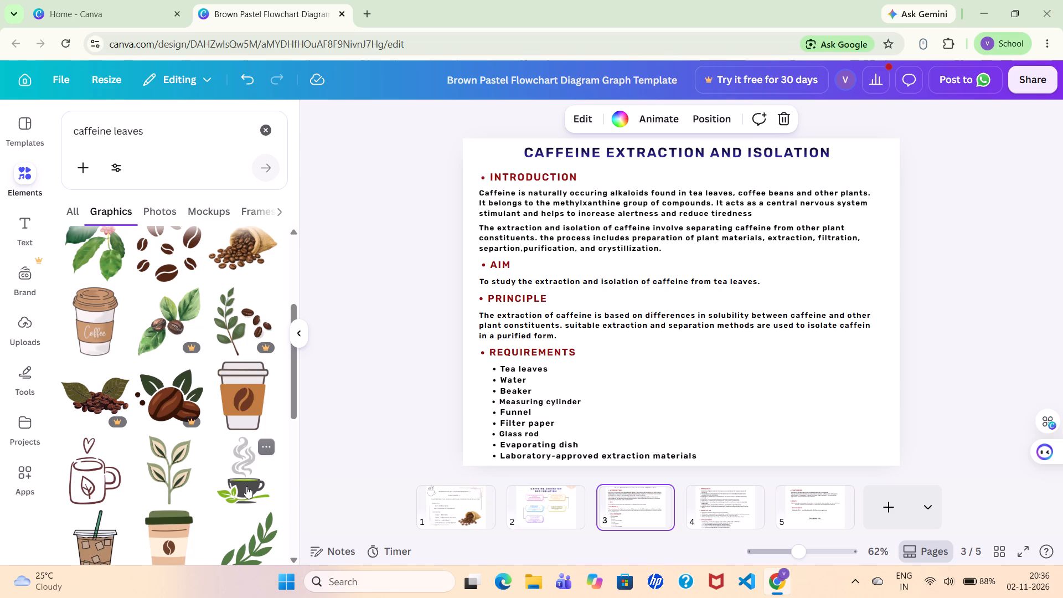
click(293, 559)
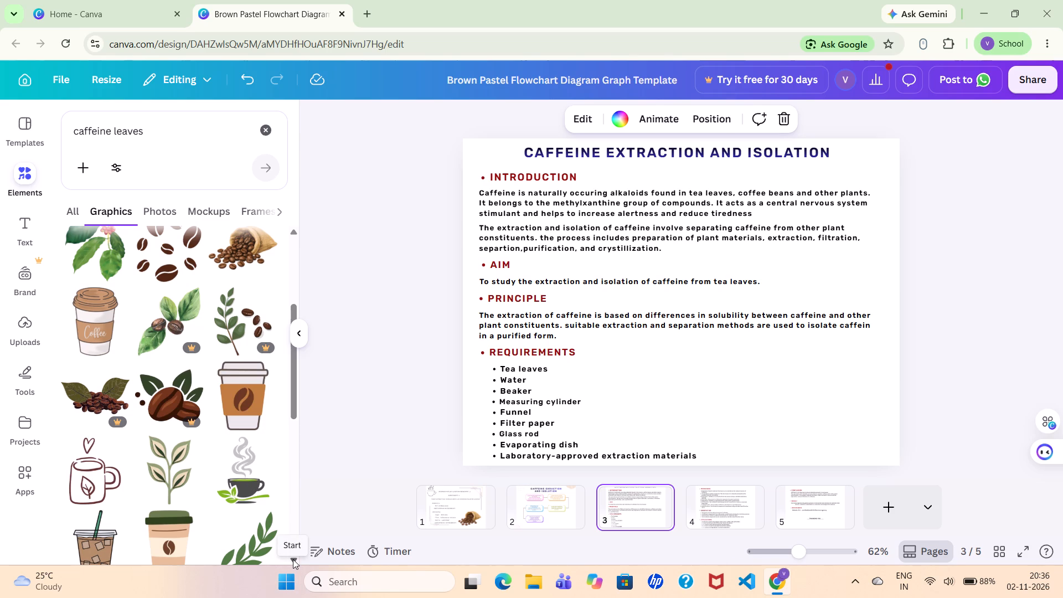
click(293, 559)
triple_click(293, 559)
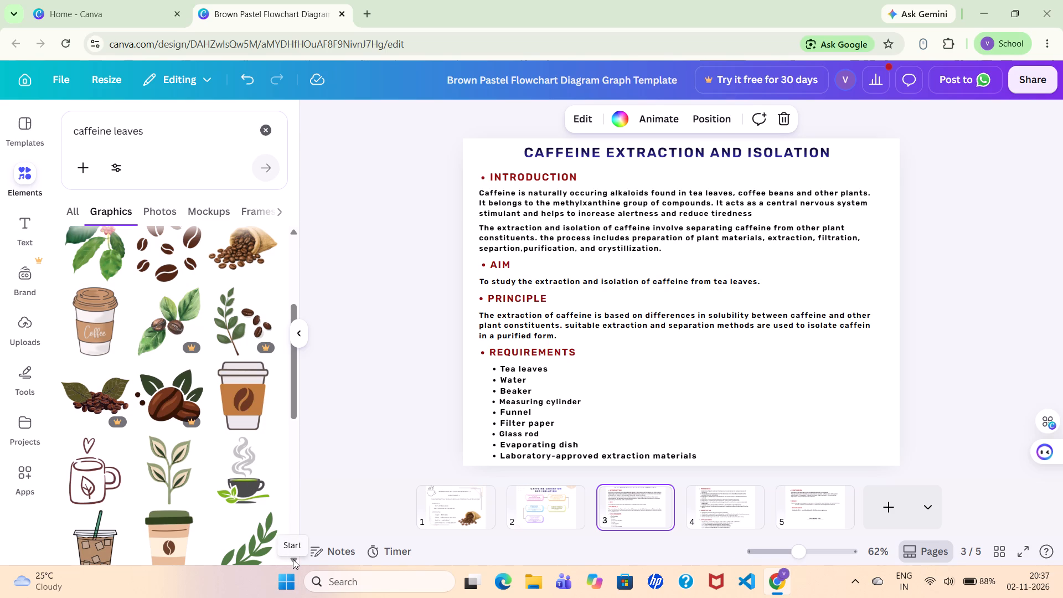
double_click(293, 559)
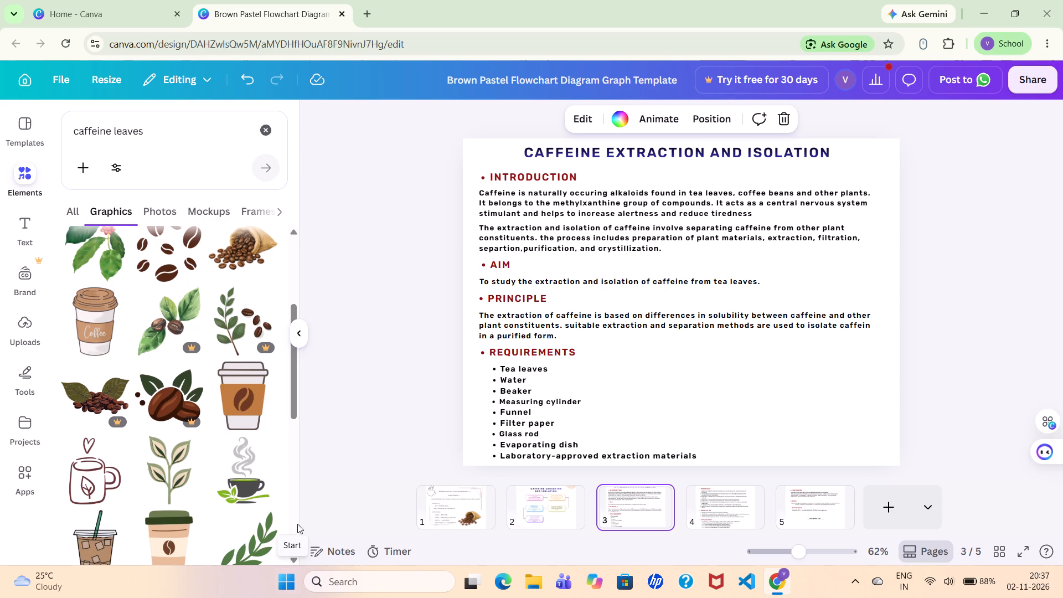
click(297, 511)
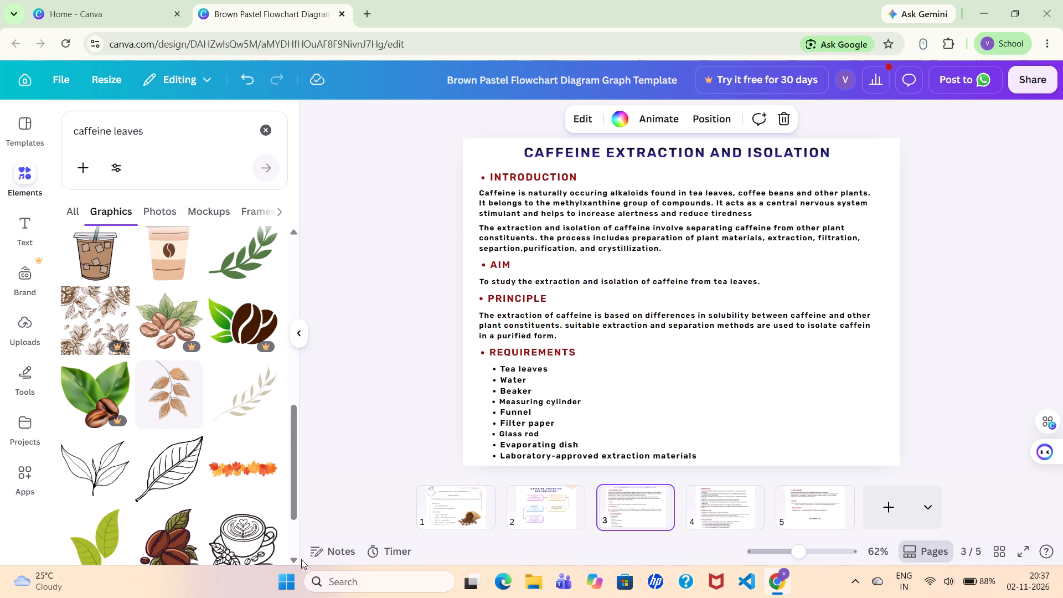
click(291, 231)
click(291, 231)
triple_click(291, 231)
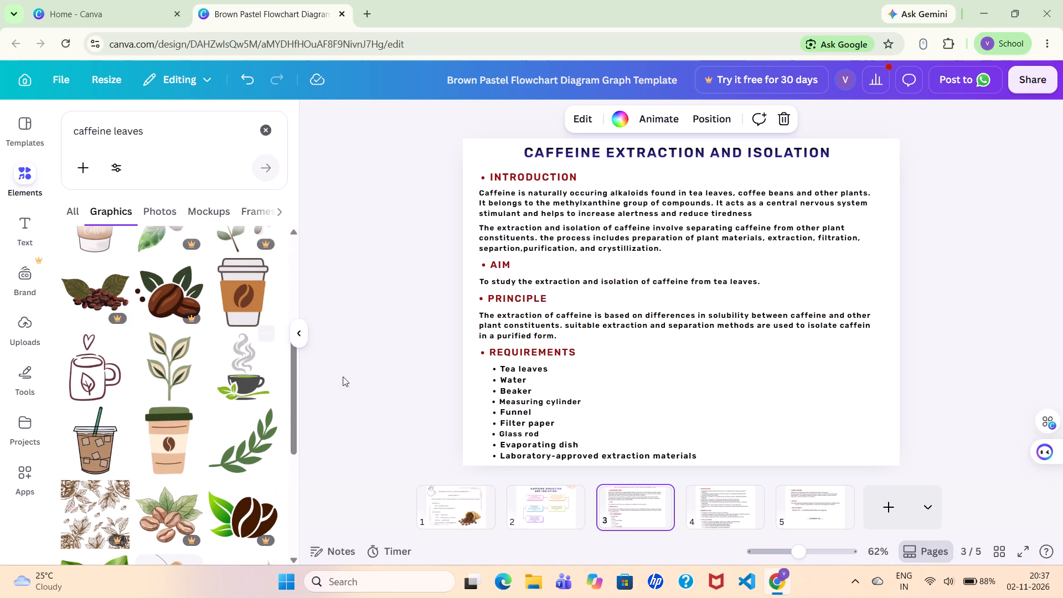
Delete the line-art cup with leaf sprigs from the upper-left corner of the cover page.
click(456, 512)
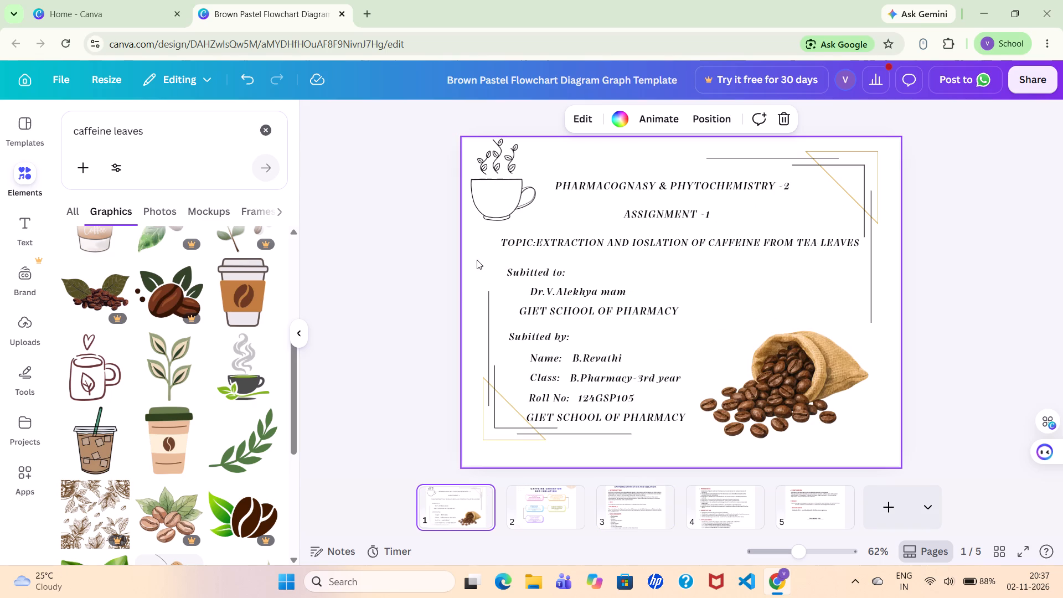
click(500, 204)
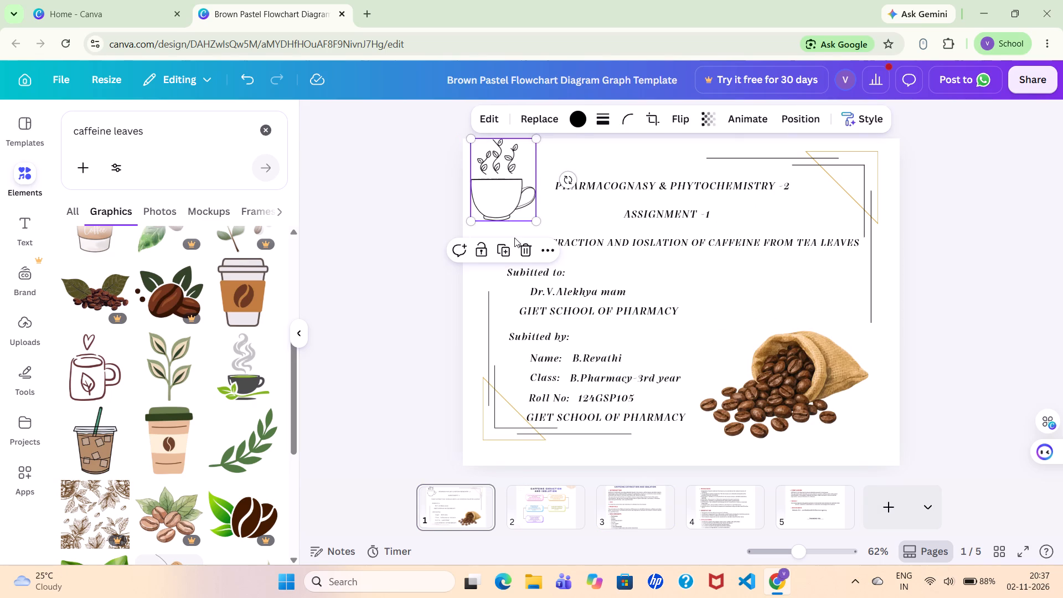
click(529, 251)
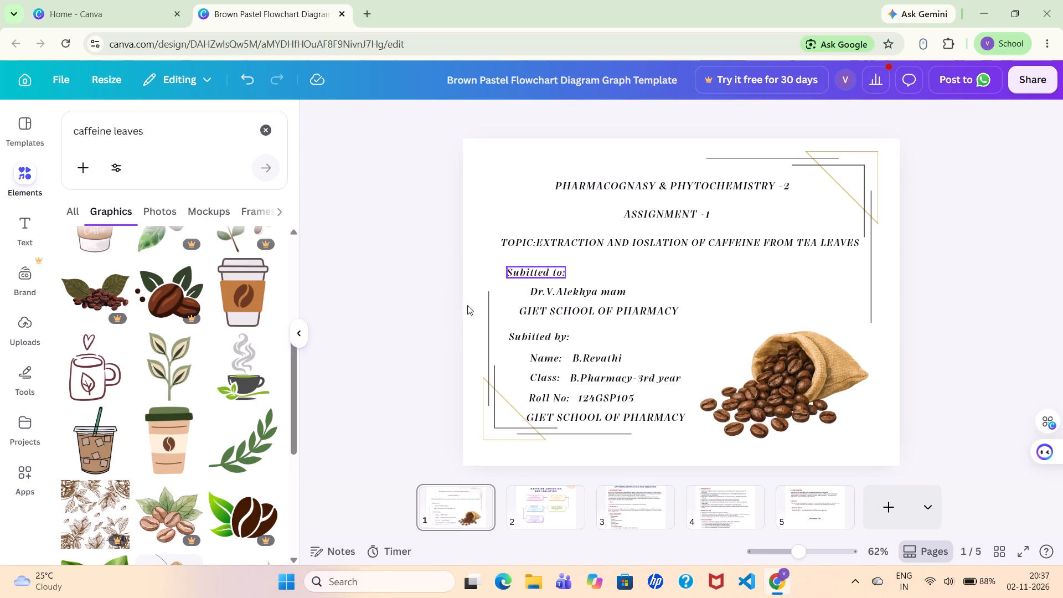
Add the steaming dark cup graphic with green leaves to the cover page and shrink it to roughly three quarters of its inserted size.
click(249, 386)
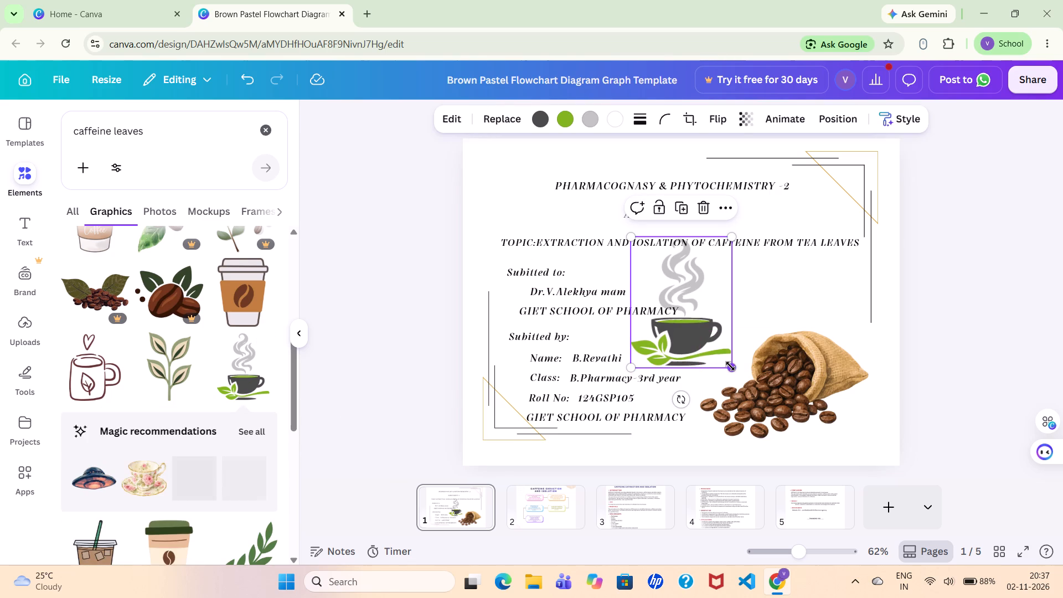
drag(734, 364, 710, 339)
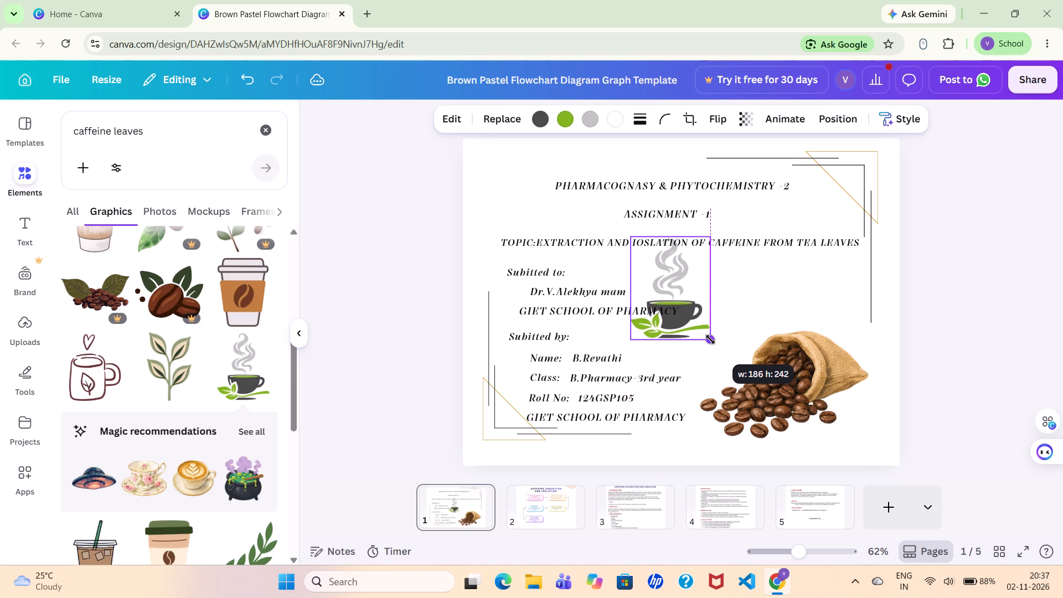
drag(710, 339, 698, 331)
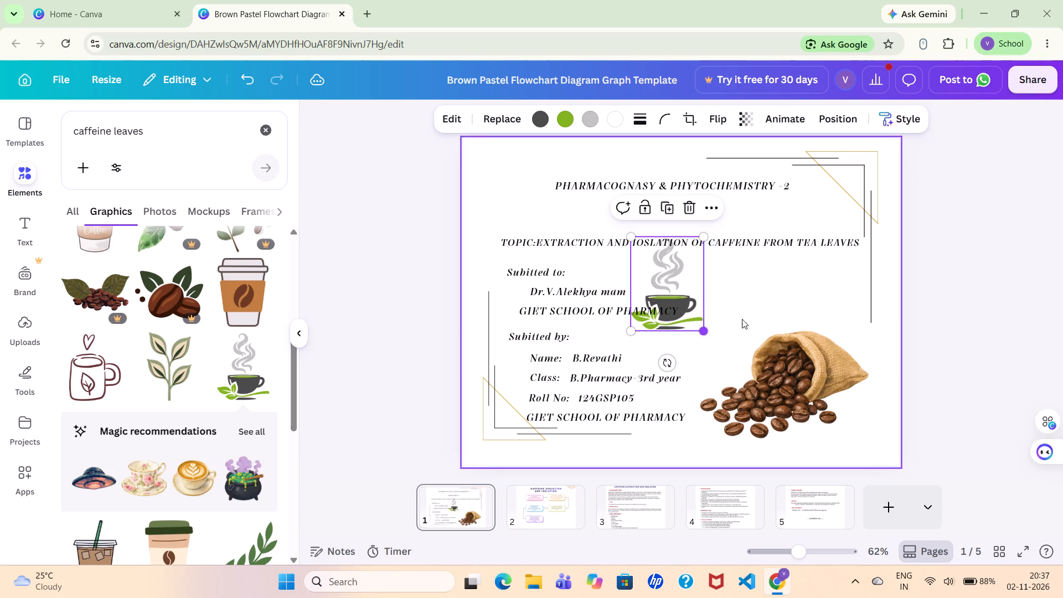
click(761, 308)
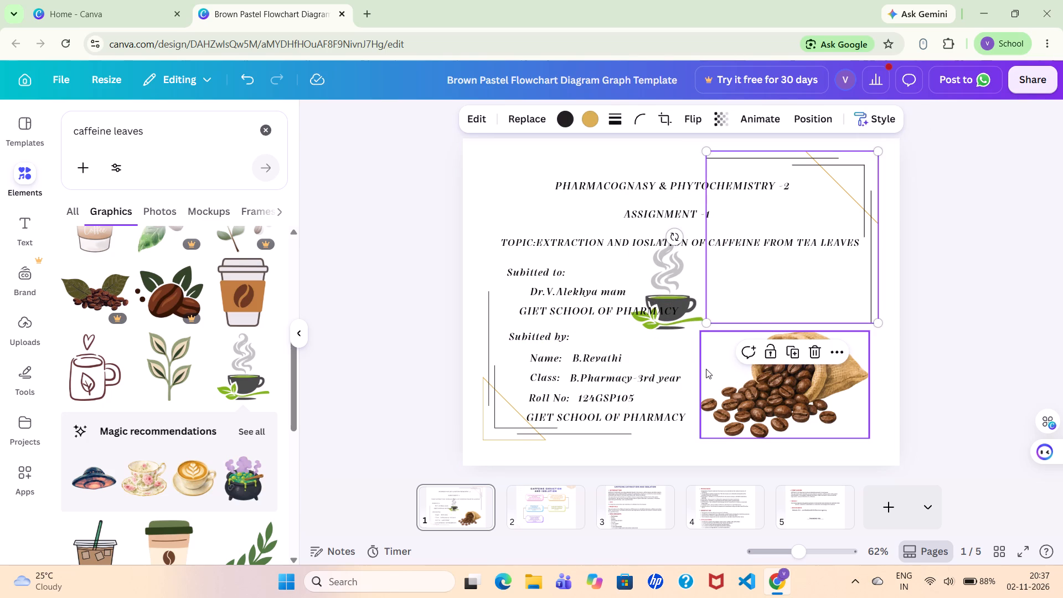
click(682, 352)
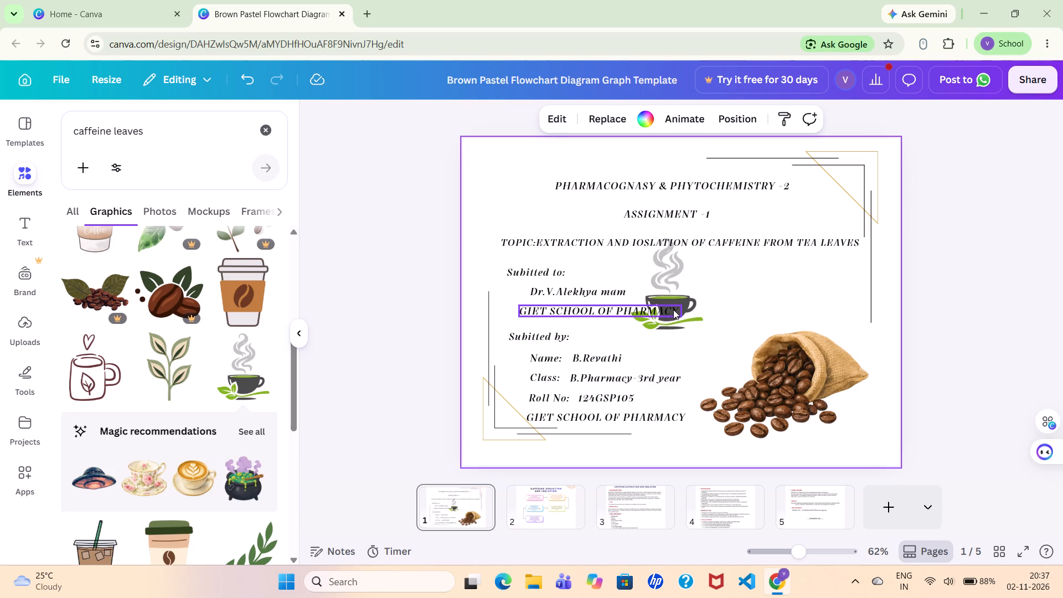
Move the steaming cup graphic into the cover page's upper-left corner, beside the title and flush with the page's top edge.
drag(672, 292, 639, 276)
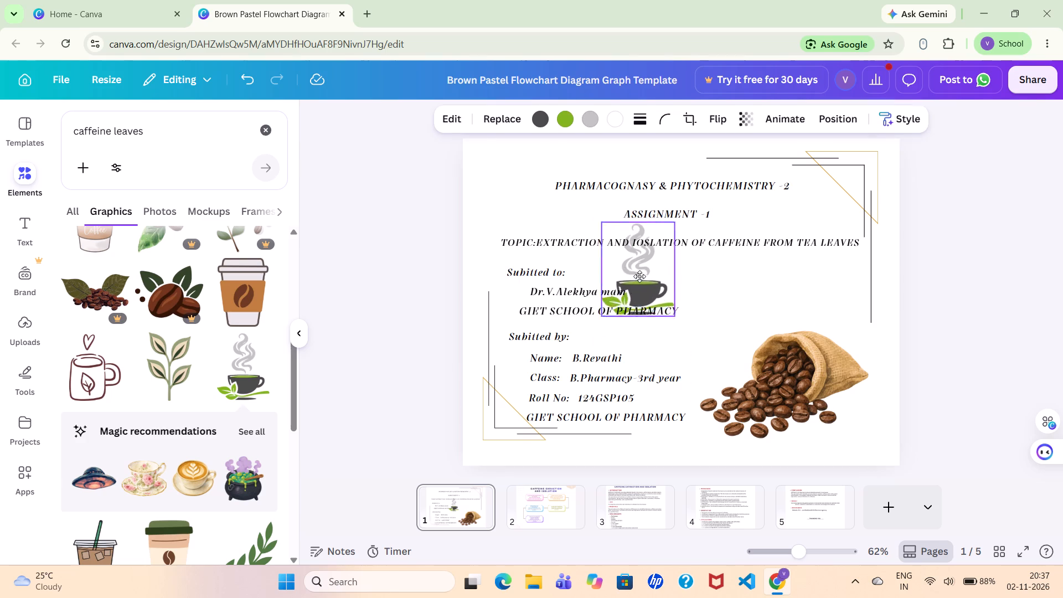
drag(639, 276, 505, 199)
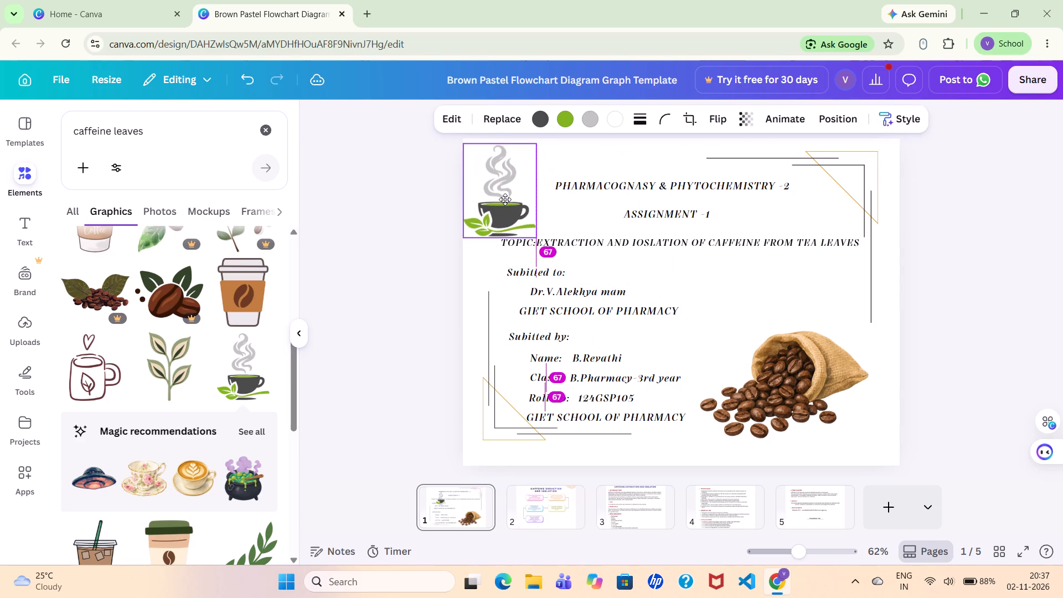
drag(505, 199, 499, 195)
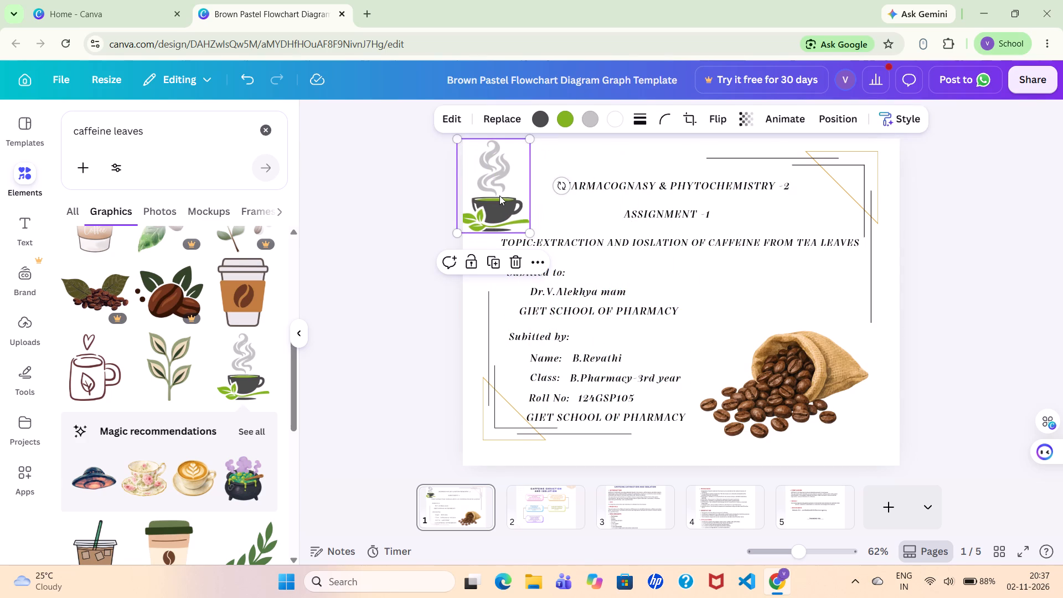
drag(499, 195, 507, 194)
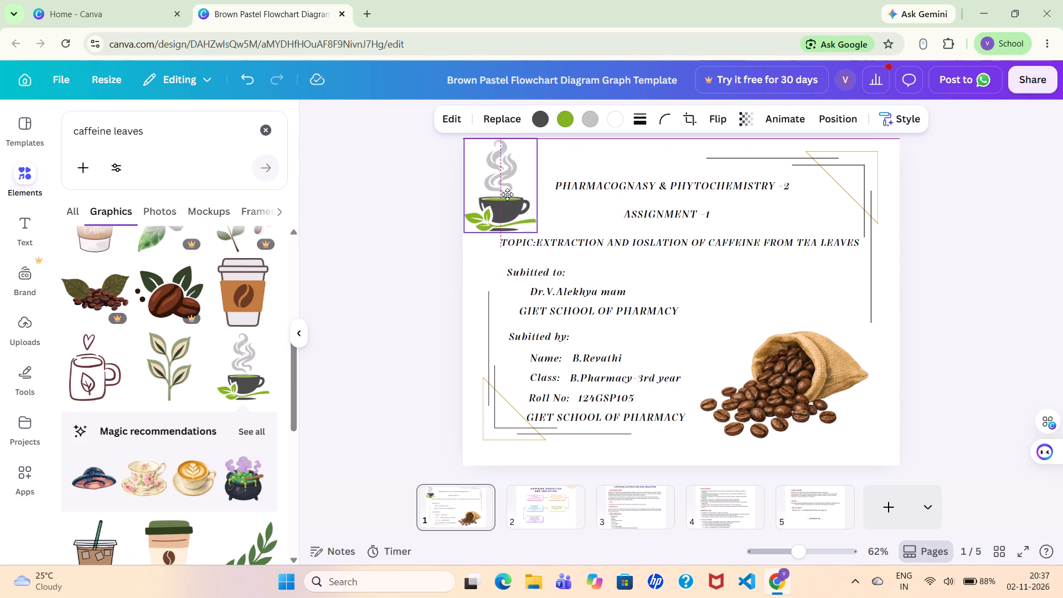
drag(507, 194, 507, 194)
click(680, 272)
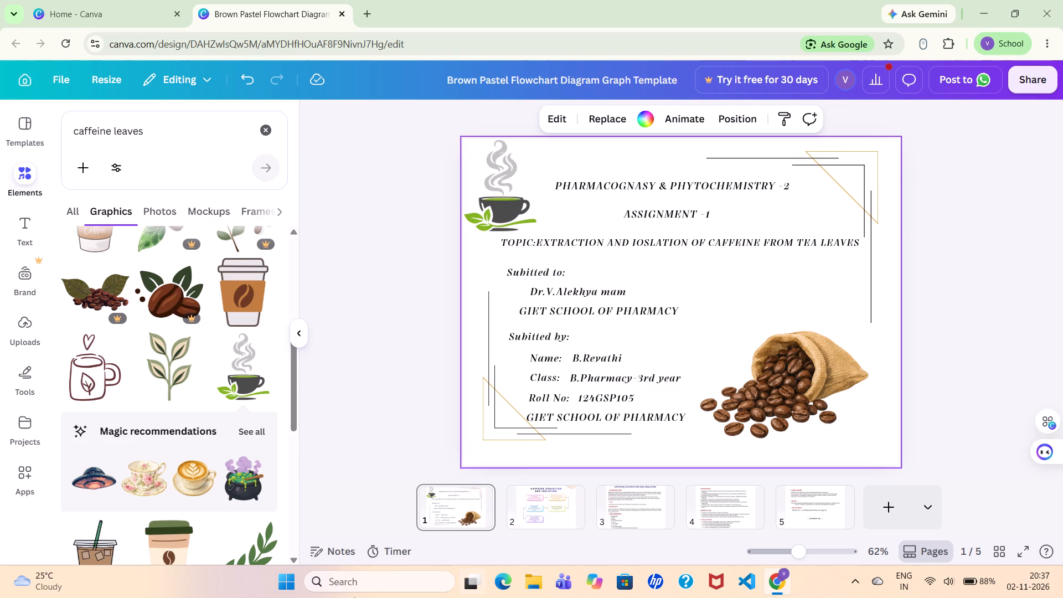
Look through the remaining "caffeine leaves" graphics results for another leaf or coffee illustration suited to the cover page.
triple_click(295, 562)
triple_click(295, 562)
triple_click(295, 562)
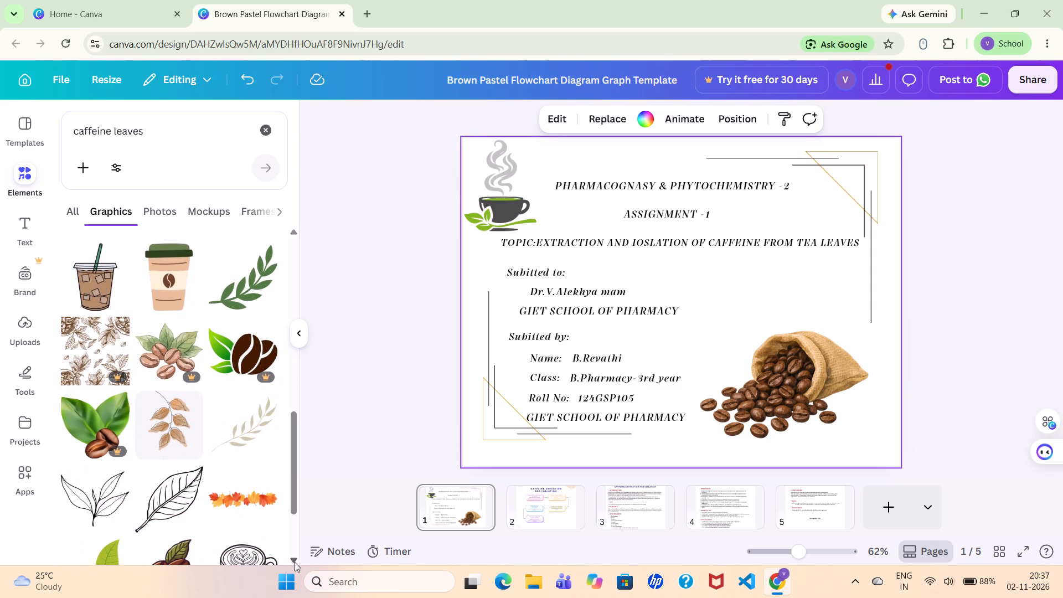
triple_click(295, 562)
triple_click(295, 562)
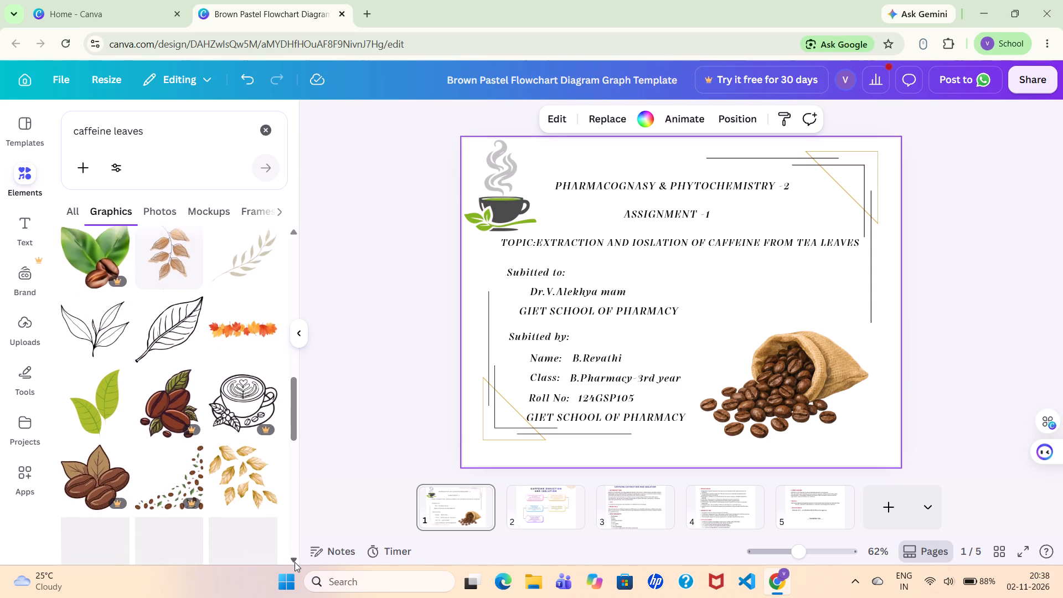
triple_click(295, 562)
click(295, 562)
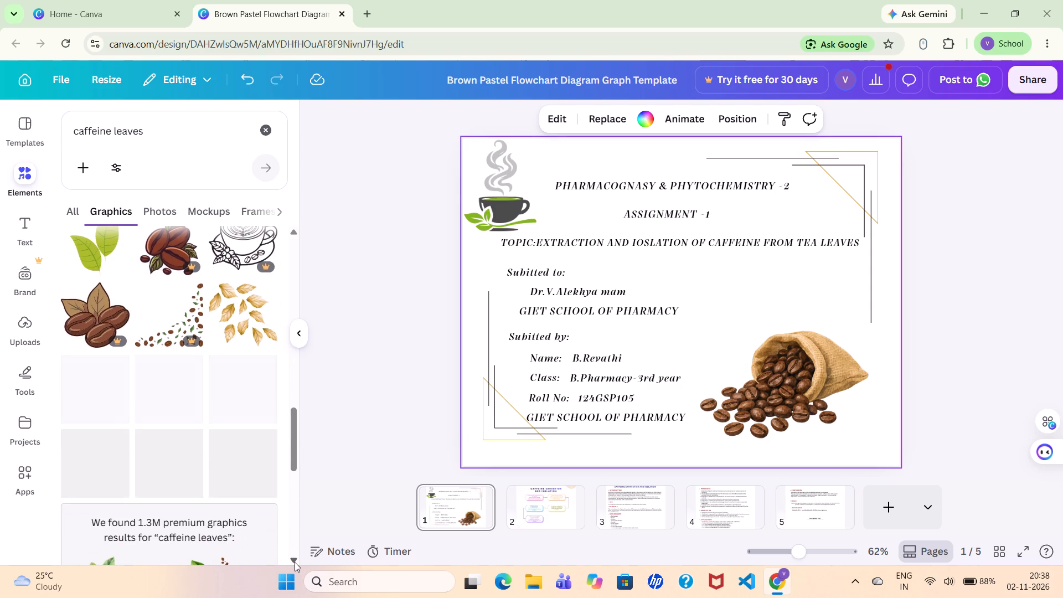
click(295, 562)
click(295, 562)
click(295, 562)
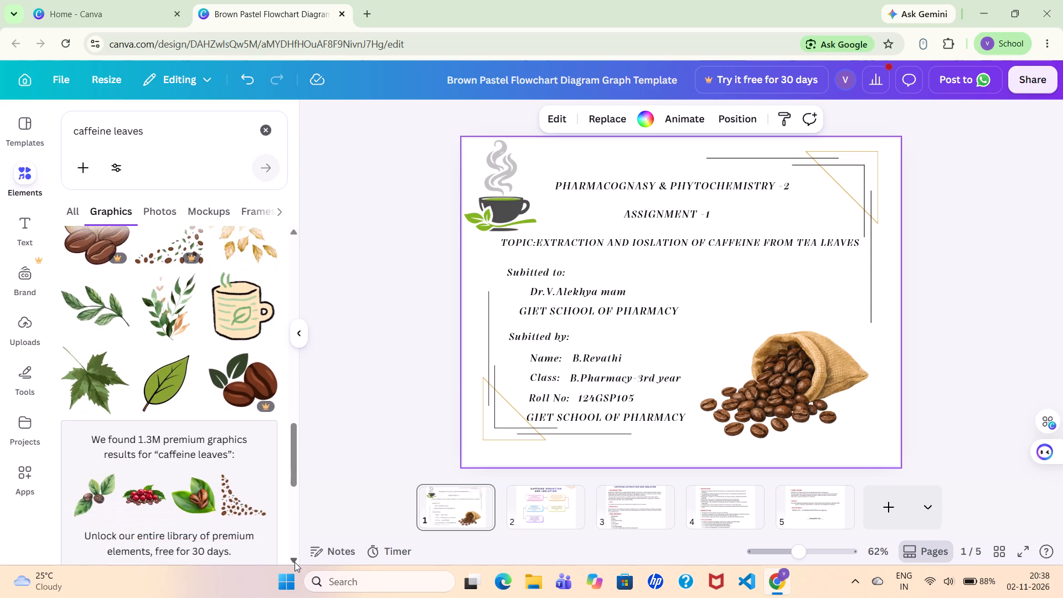
triple_click(295, 562)
triple_click(295, 562)
triple_click(295, 562)
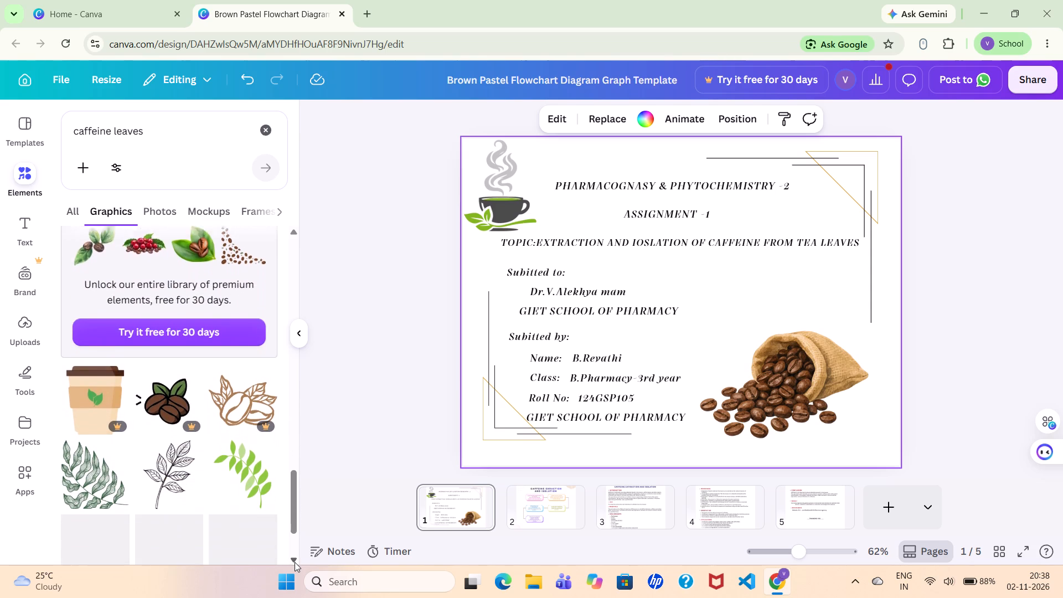
click(295, 562)
triple_click(295, 562)
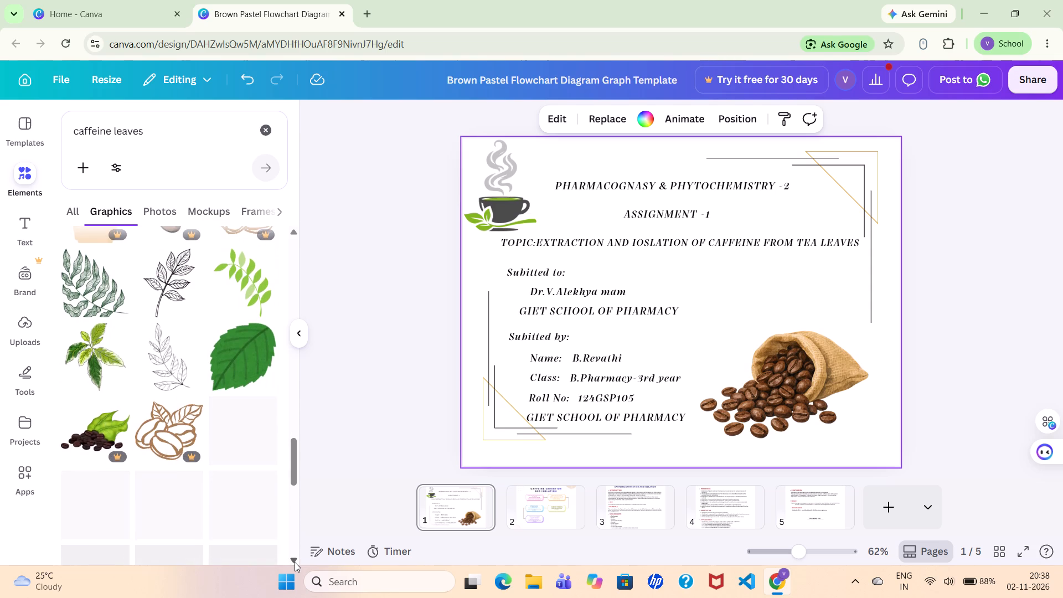
triple_click(295, 562)
double_click(295, 562)
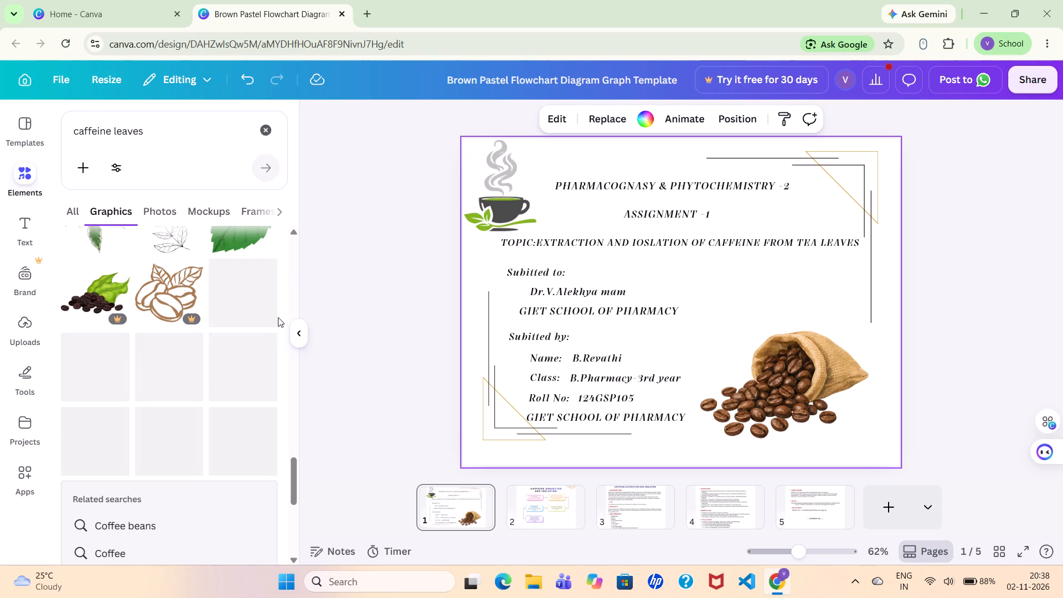
triple_click(293, 231)
click(293, 231)
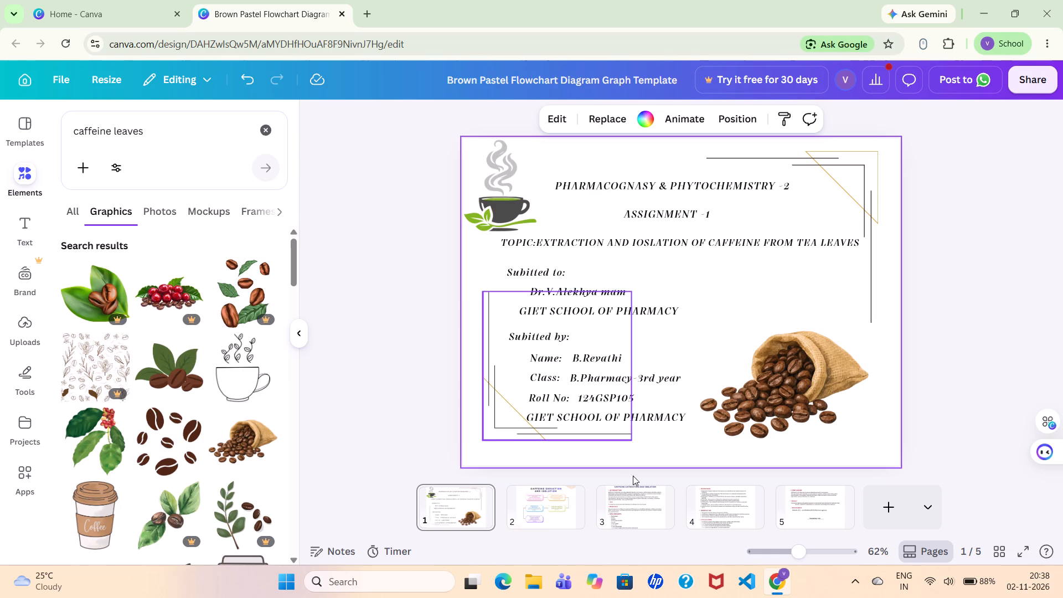
Go through the assignment's cover, flowchart and text pages to review their layout and decoration.
click(641, 523)
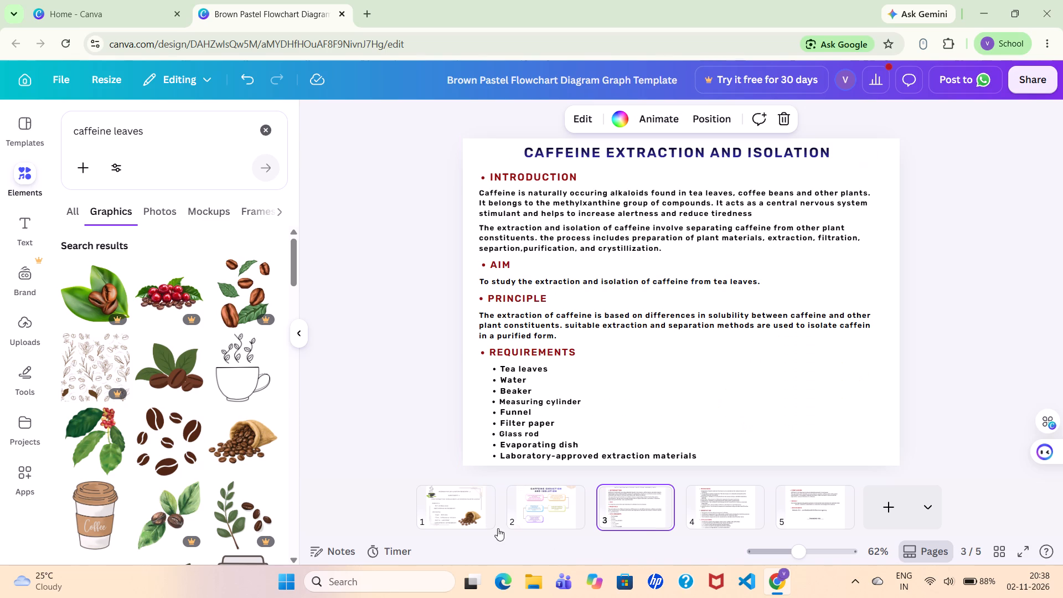
click(463, 508)
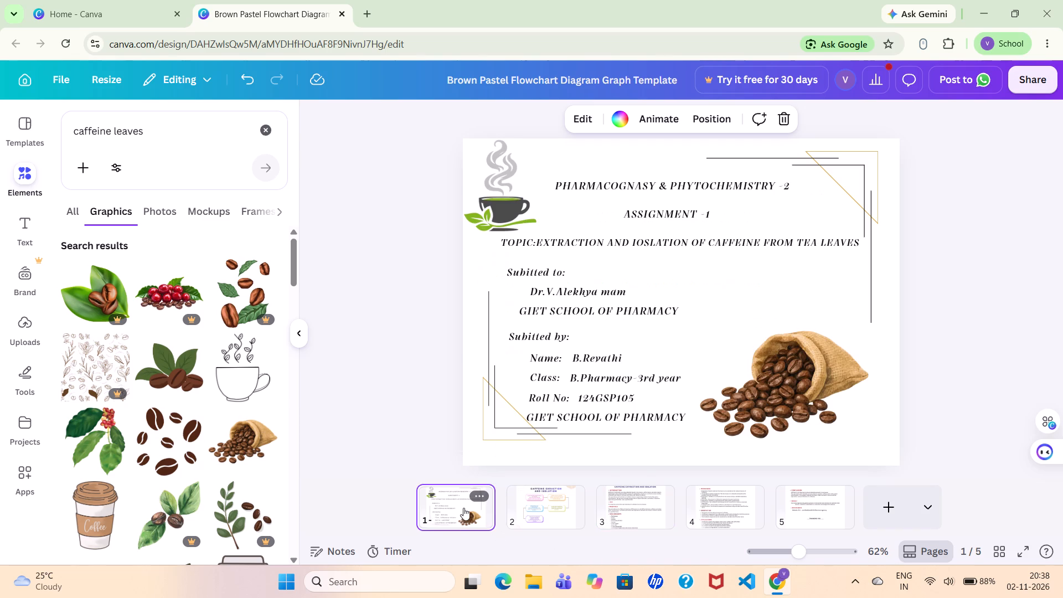
click(546, 499)
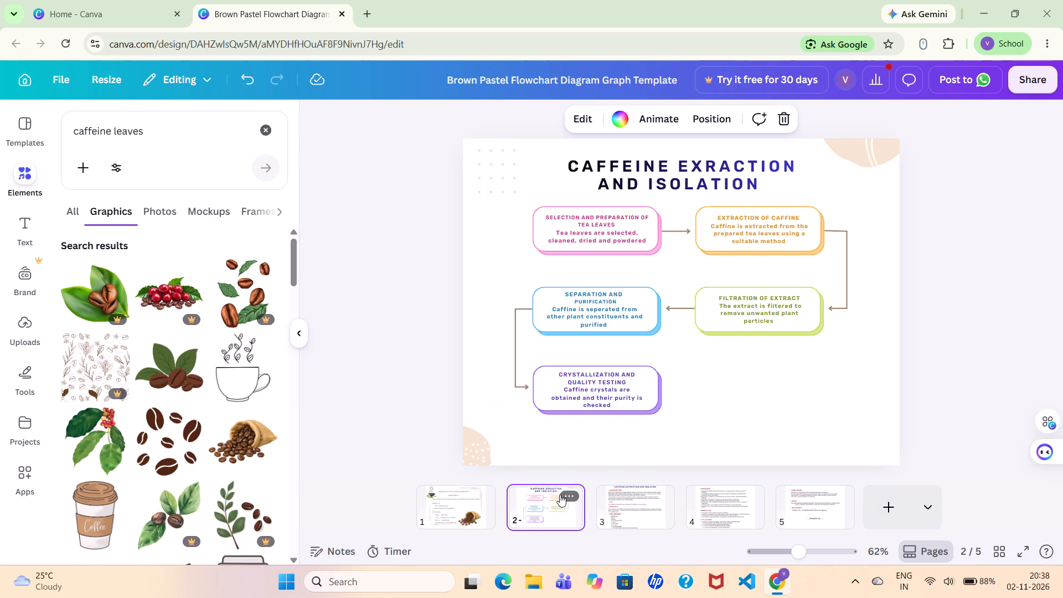
click(629, 481)
click(633, 511)
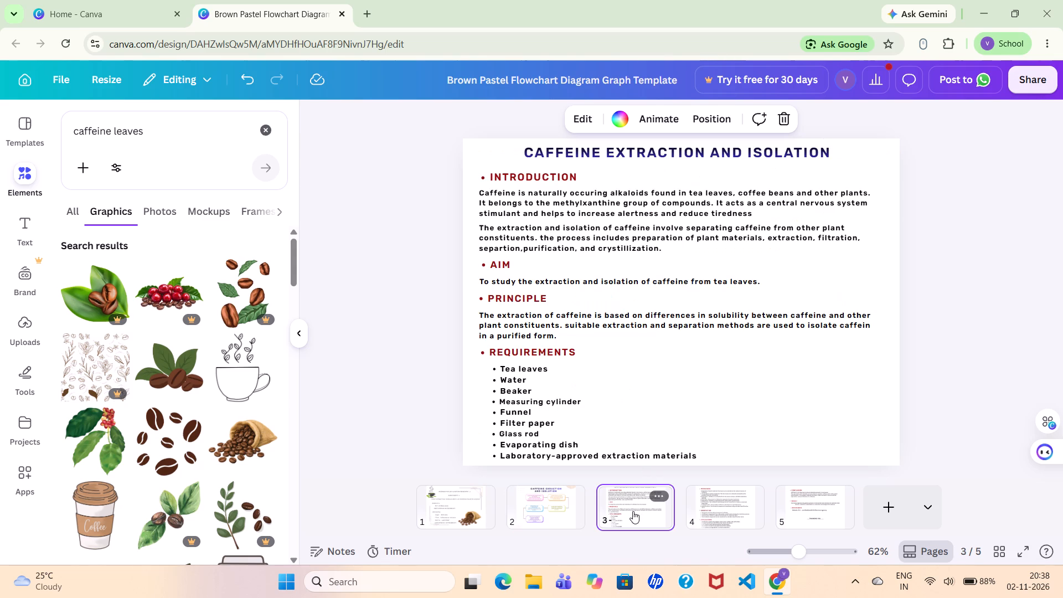
click(719, 492)
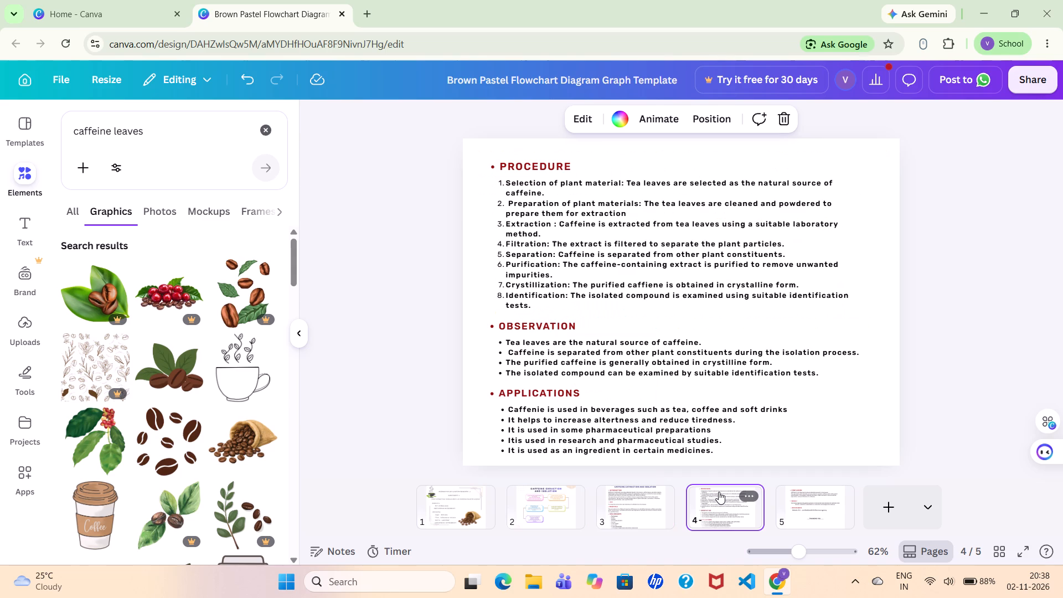
click(840, 510)
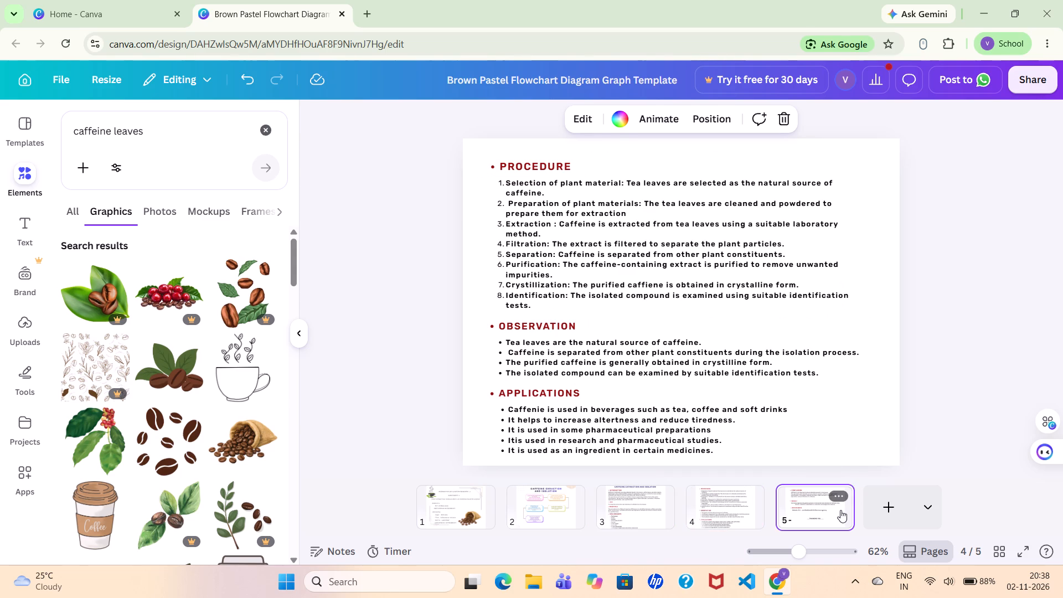
click(454, 514)
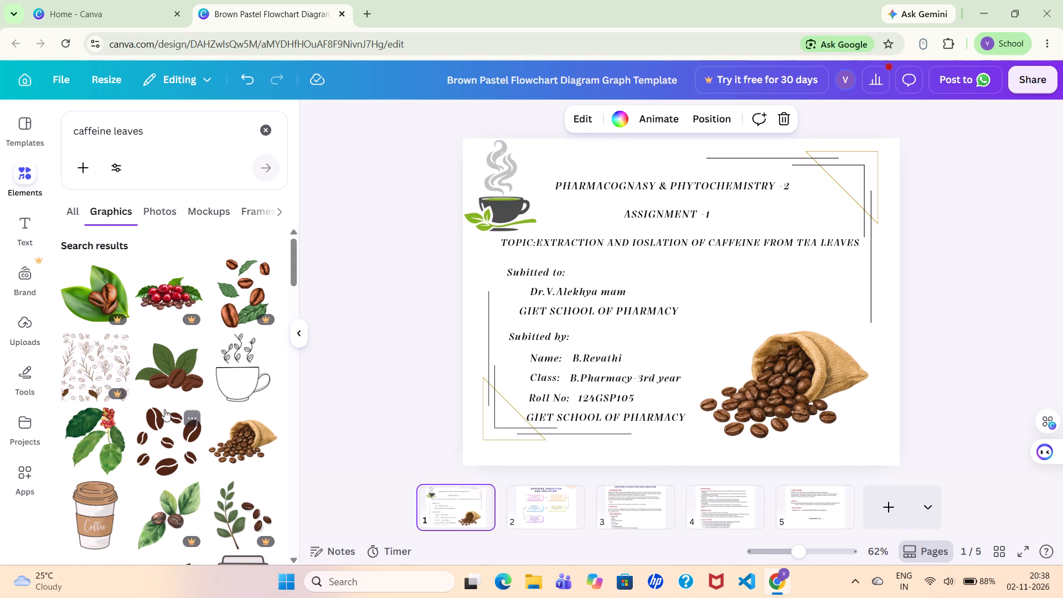
click(647, 492)
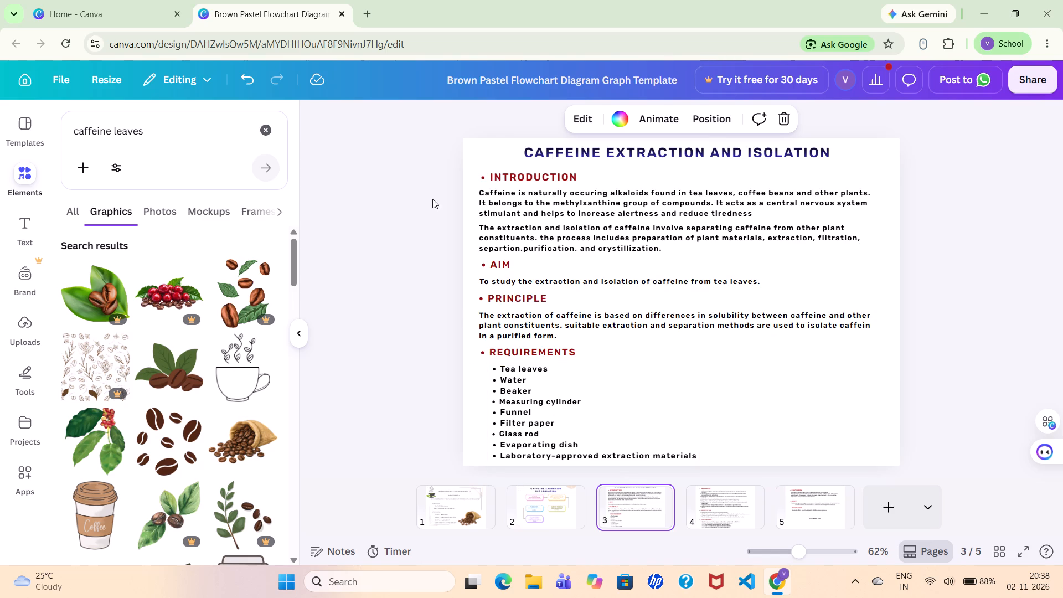
On the cover page, search the elements for "bunch of leaves", refine it to "bunch of leaves in green leaves", and show all graphics results.
click(266, 129)
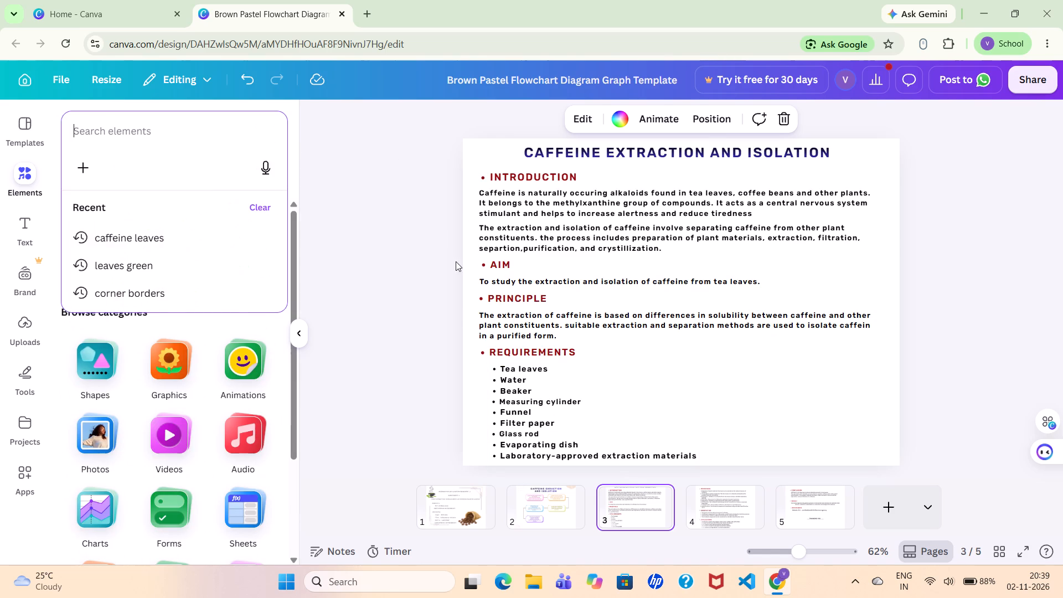
click(457, 500)
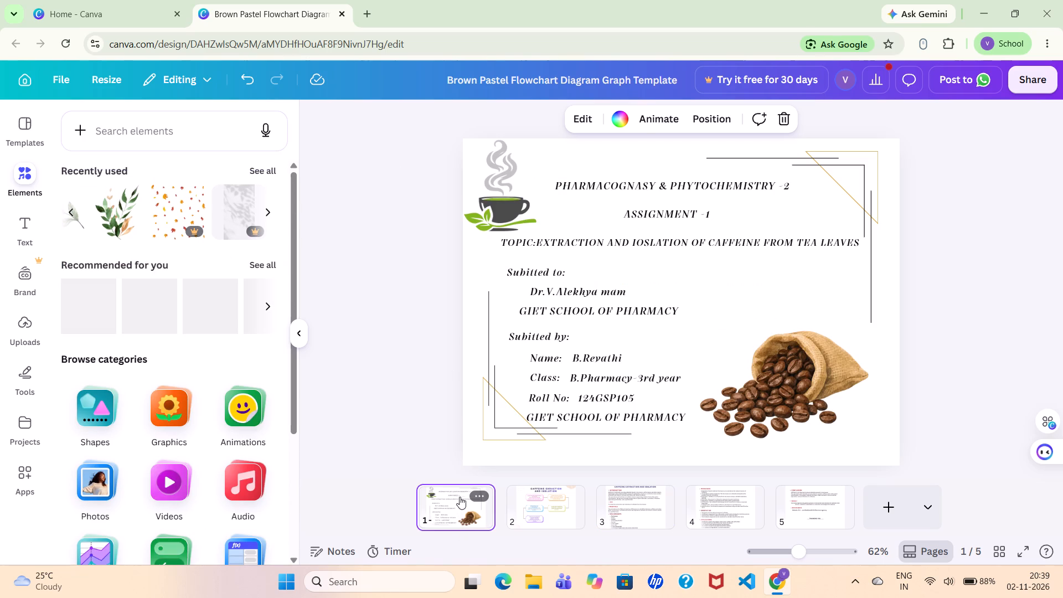
click(121, 136)
text(bunch of leaves)
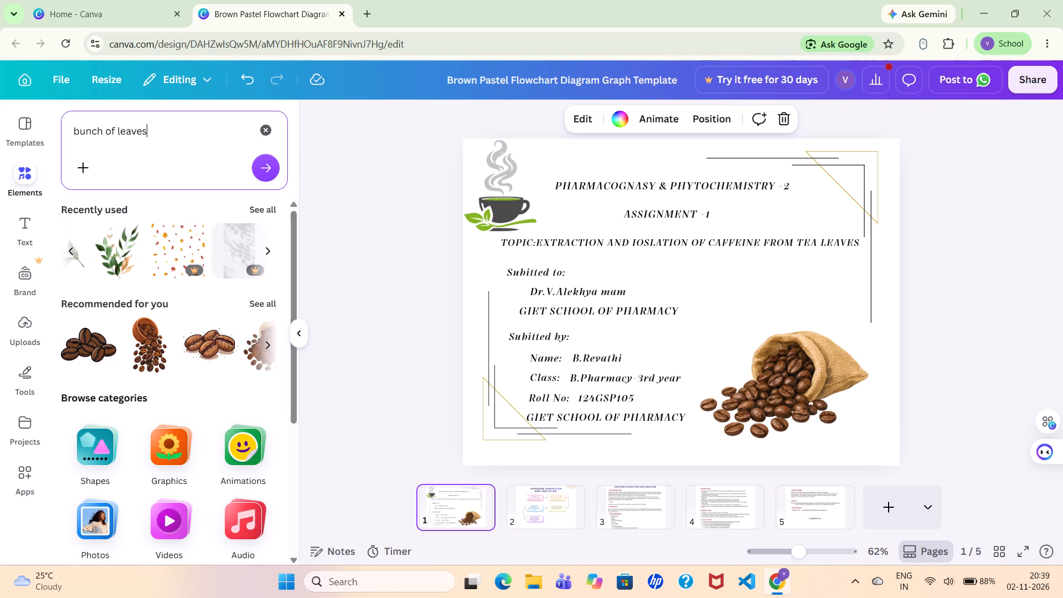
click(272, 166)
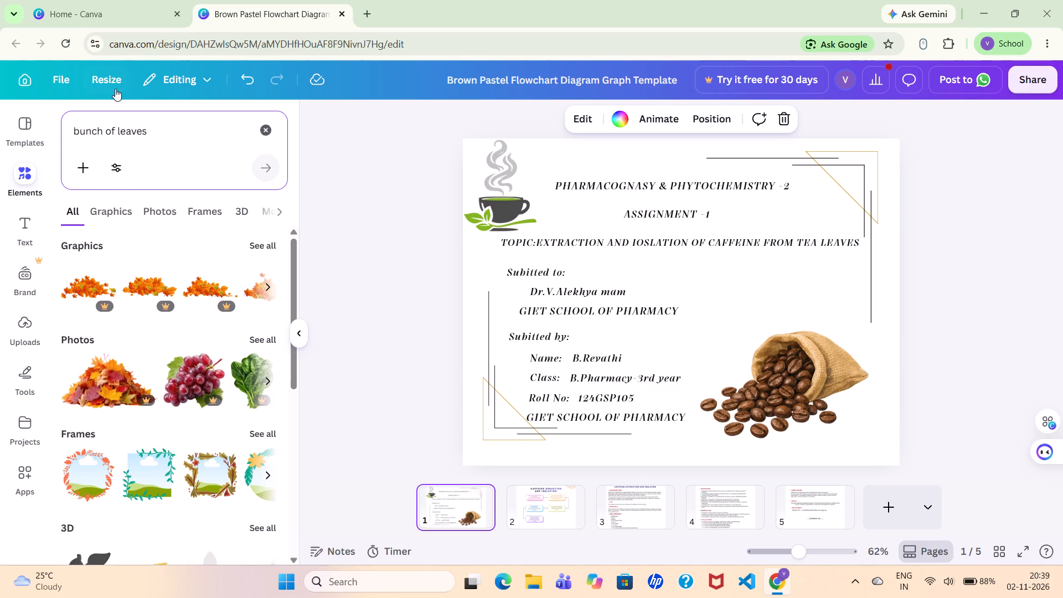
click(147, 125)
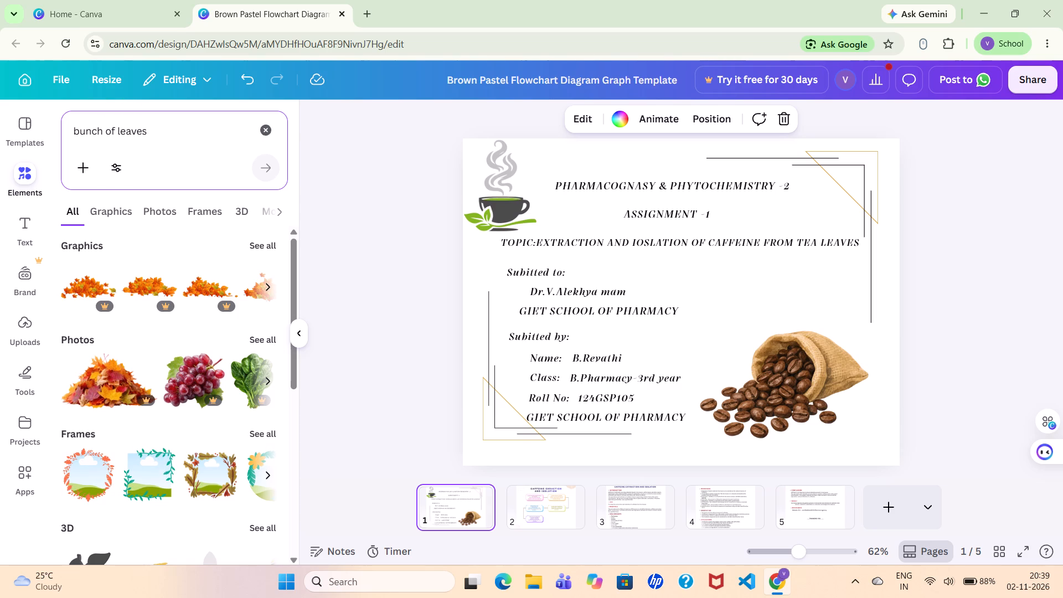
key(space)
text(in green leaves)
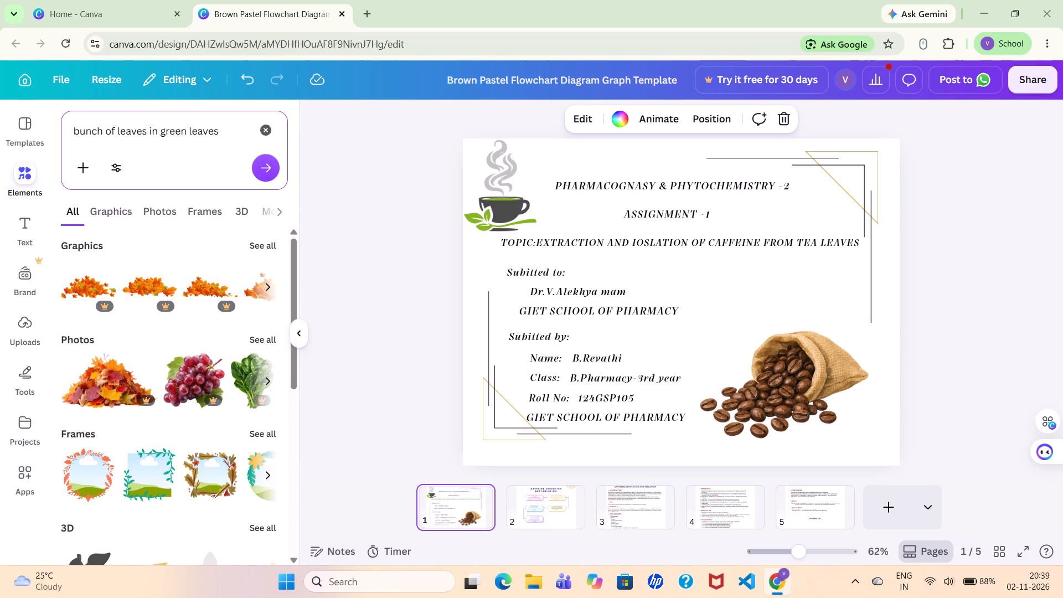
click(272, 170)
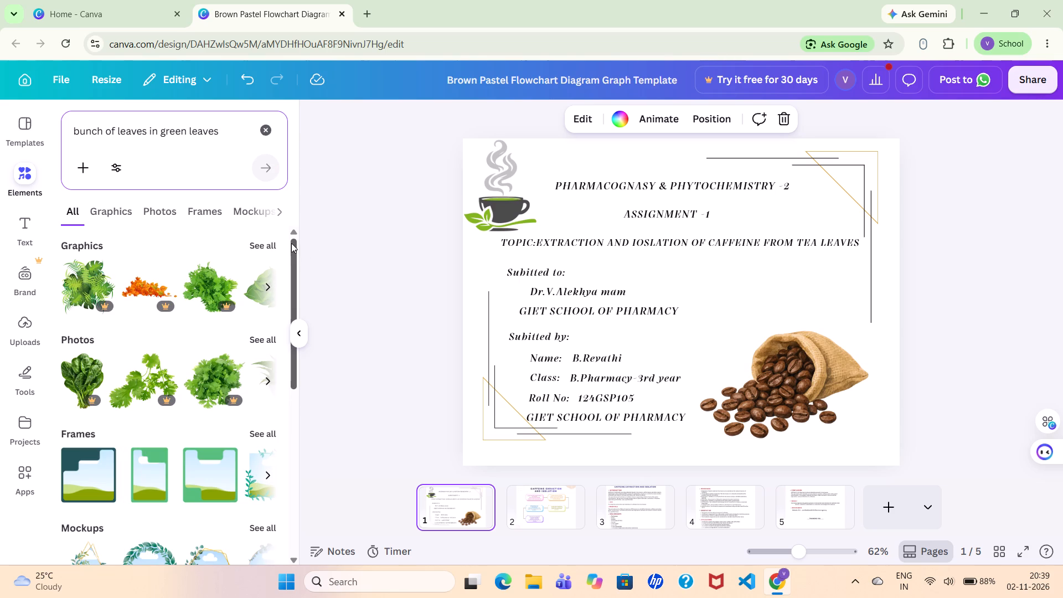
click(272, 246)
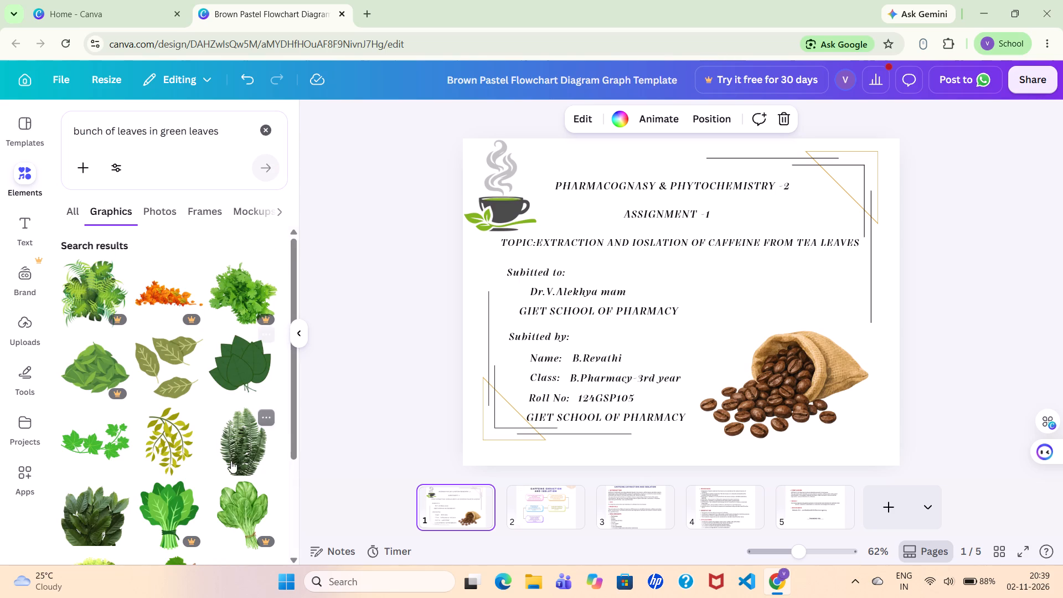
Find the flat light-green graphic with one large and two small leaves in the results and add it to the cover page.
click(294, 560)
triple_click(294, 560)
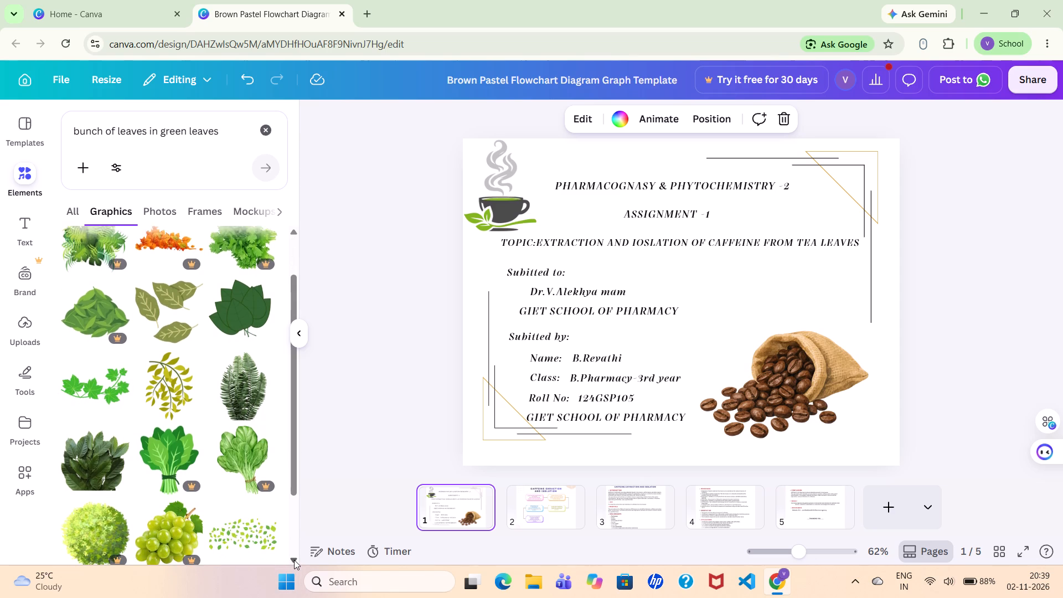
double_click(294, 560)
click(294, 560)
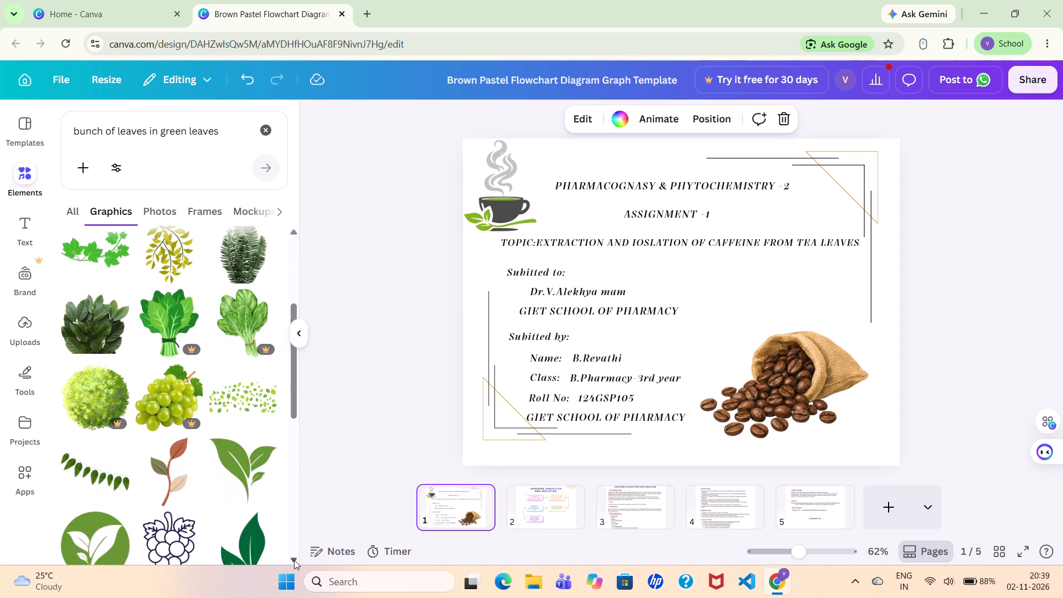
double_click(294, 560)
triple_click(294, 560)
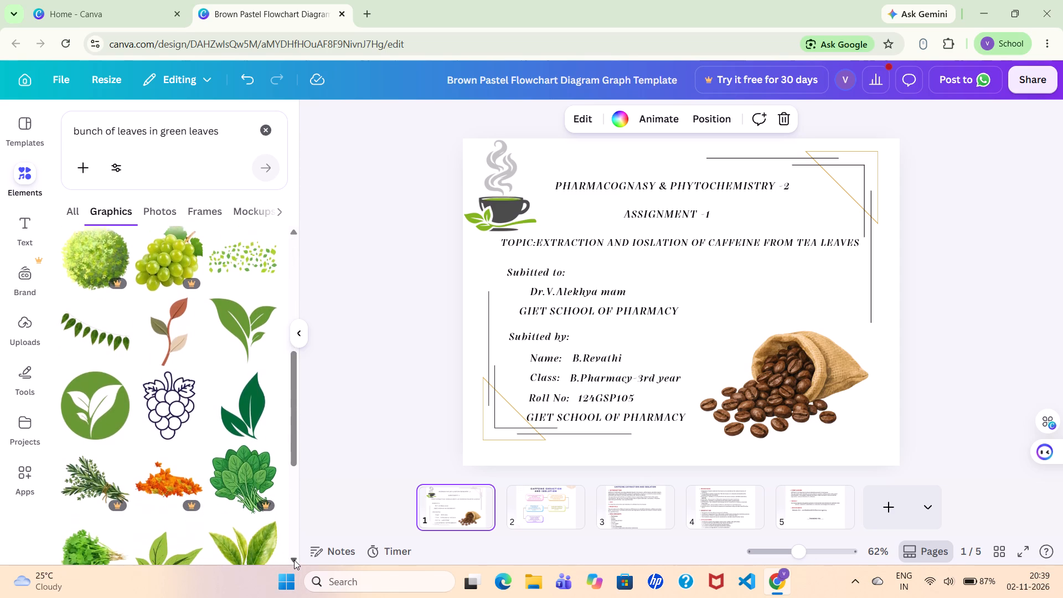
click(294, 560)
triple_click(294, 560)
triple_click(294, 560)
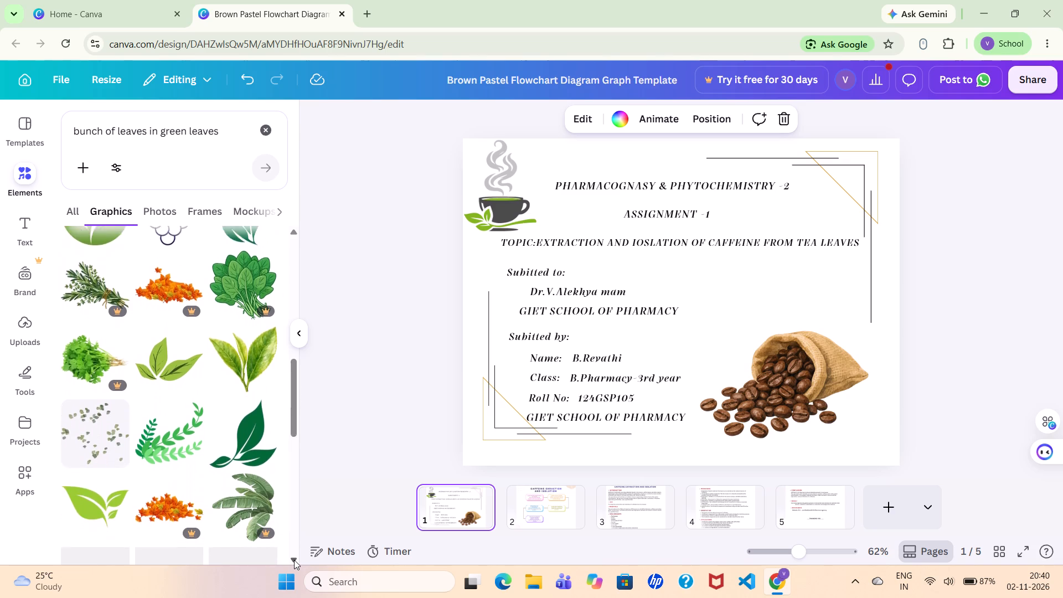
triple_click(294, 560)
double_click(294, 560)
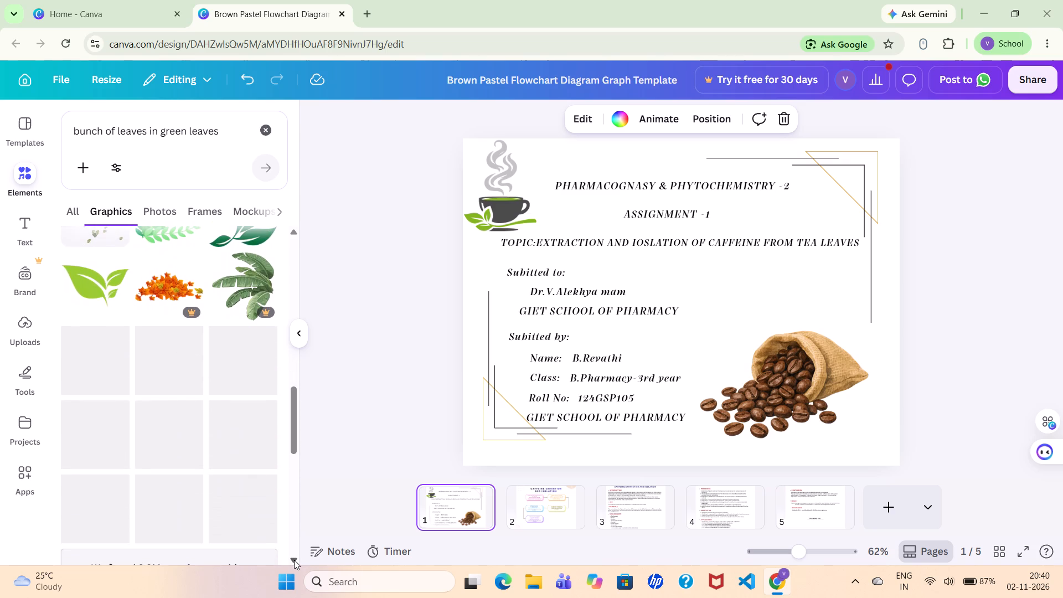
click(294, 560)
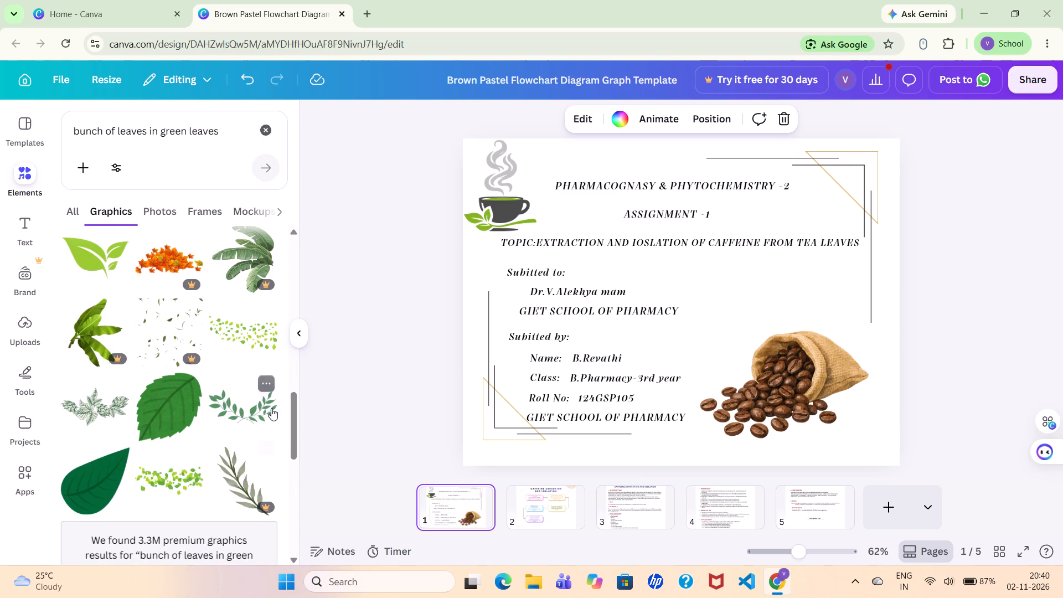
click(294, 233)
double_click(294, 233)
click(294, 233)
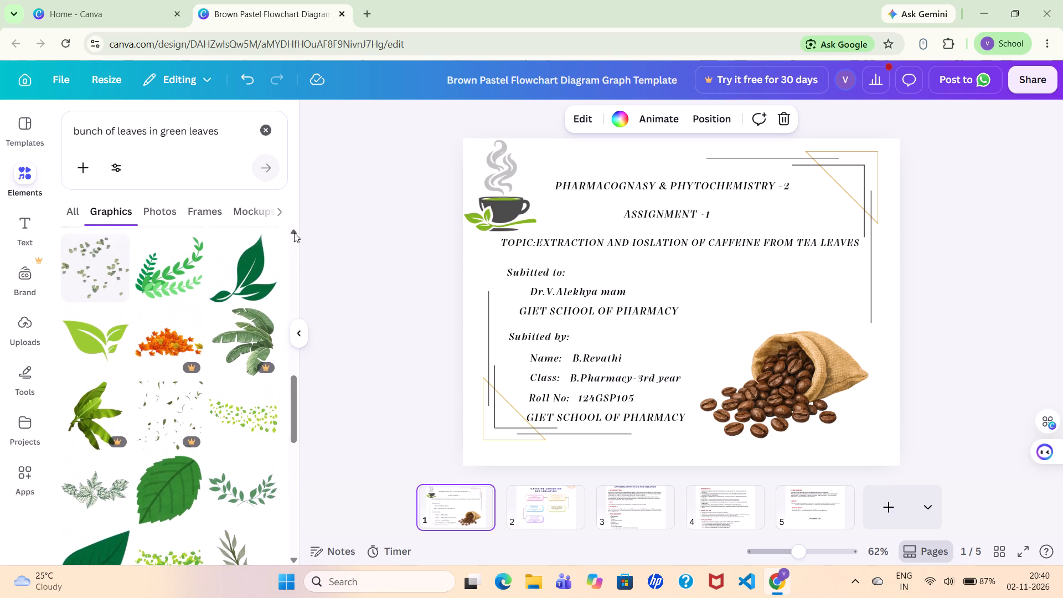
click(294, 233)
click(294, 233)
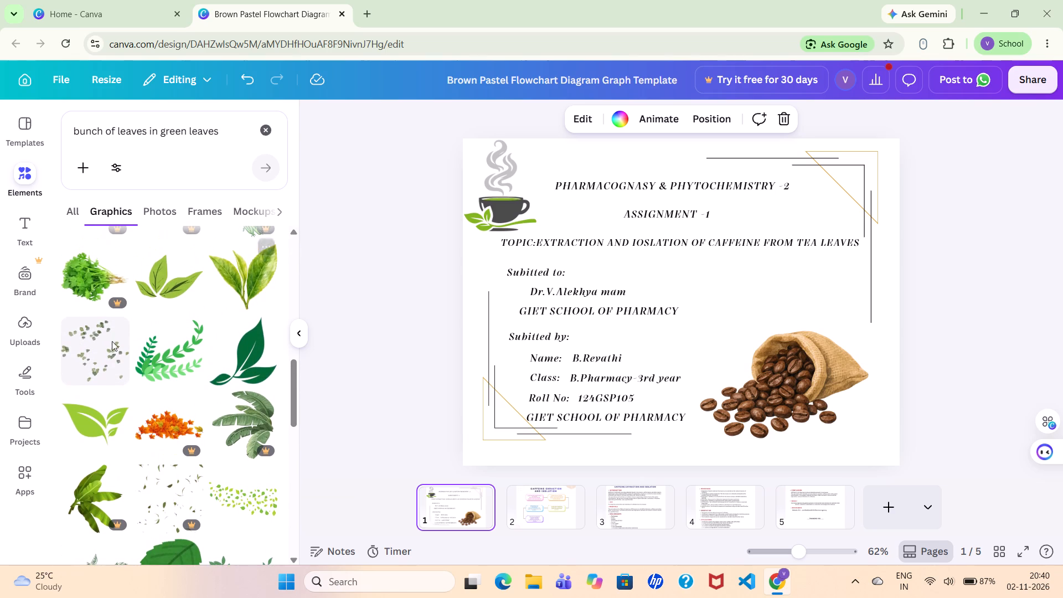
click(92, 424)
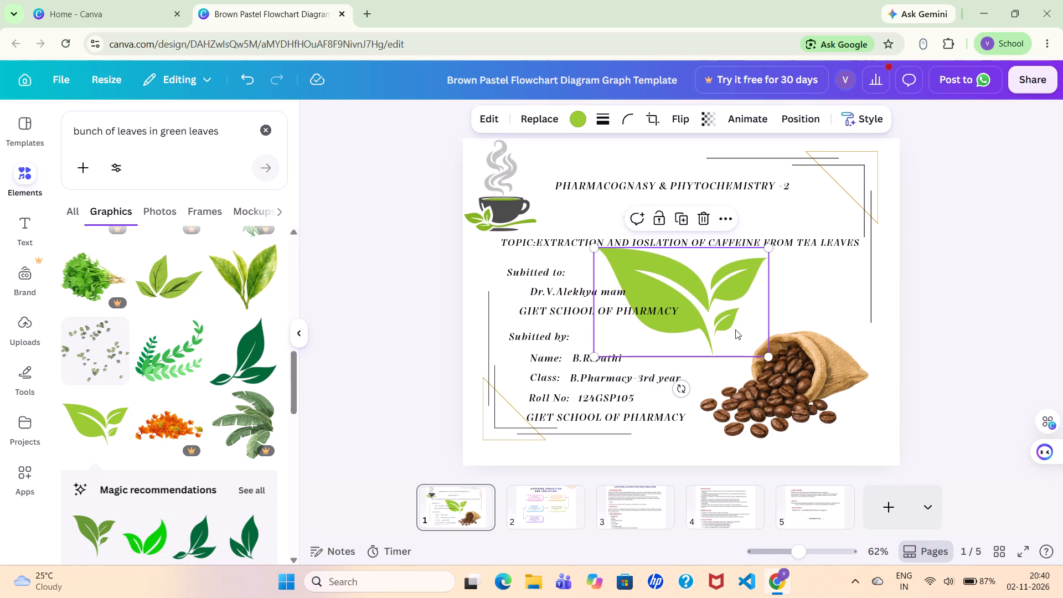
Shrink the light-green leaf graphic on the cover page to roughly half its inserted size.
click(766, 349)
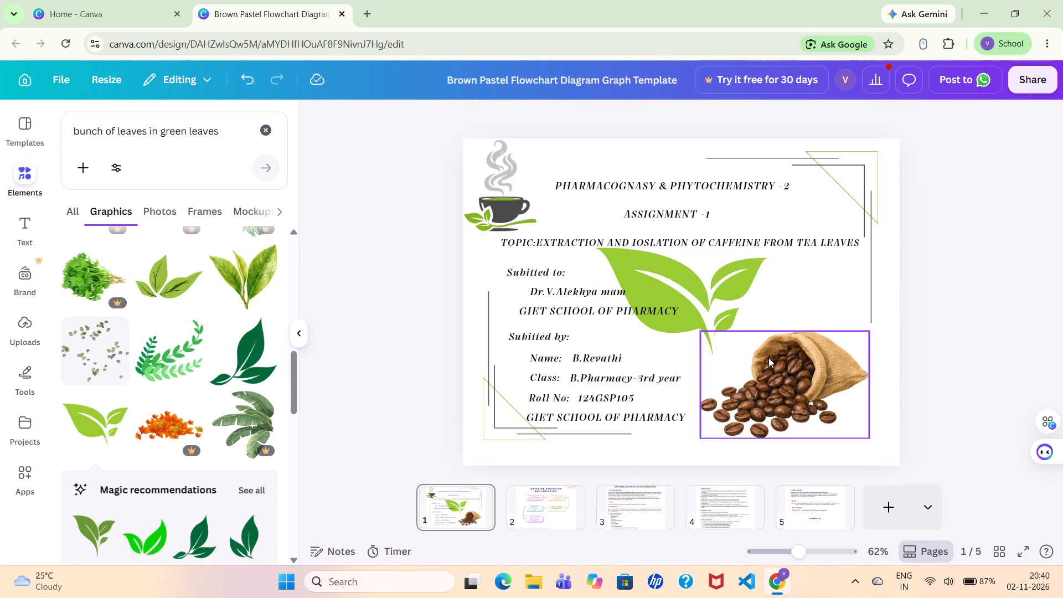
click(738, 327)
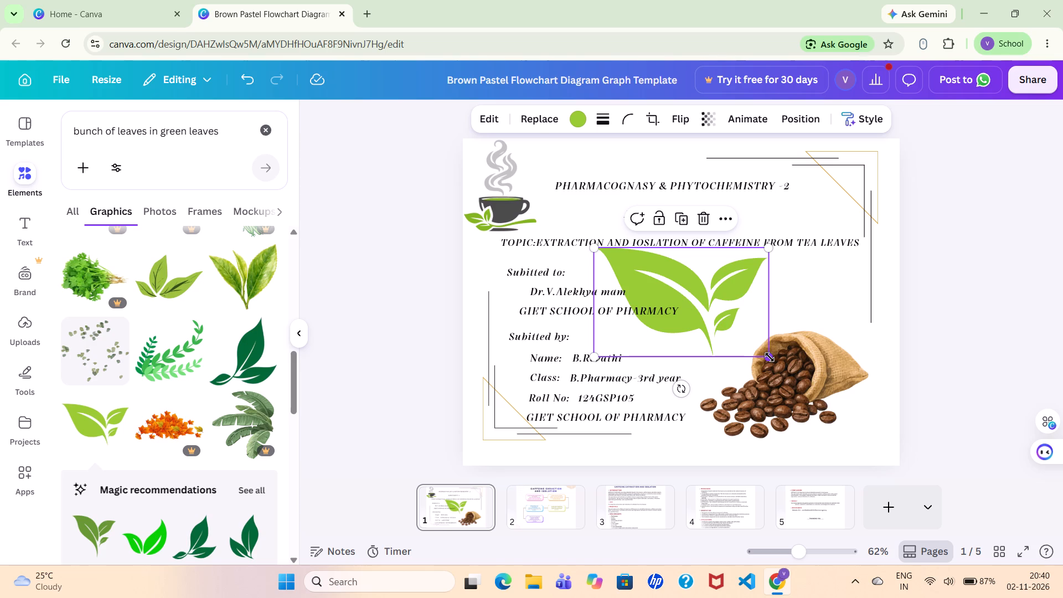
drag(772, 357, 709, 320)
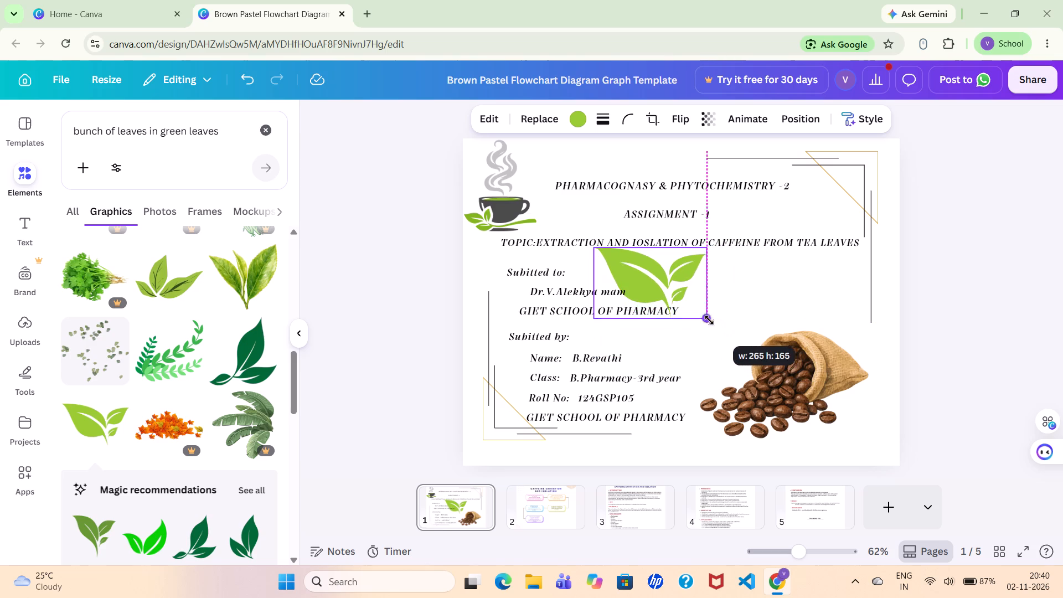
drag(709, 320, 692, 312)
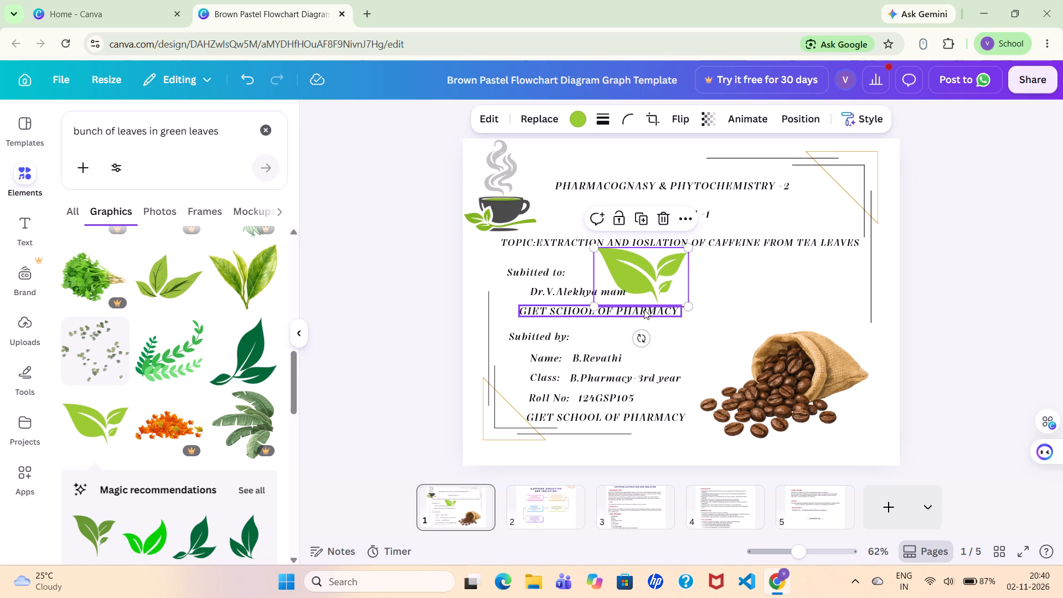
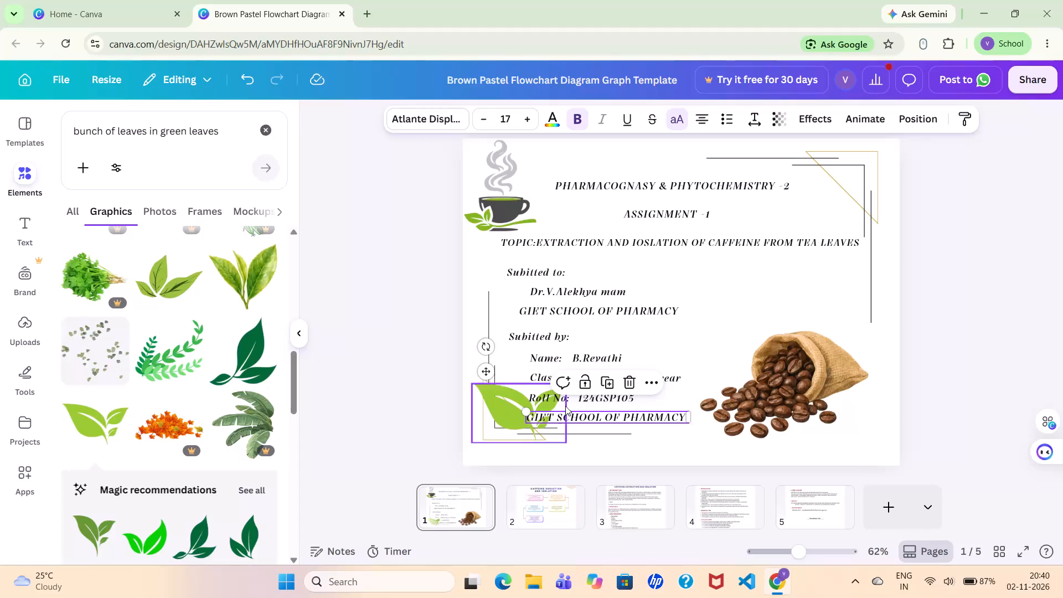
Delete the second "GIET SCHOOL OF PHARMACY" line, the one below the roll number on the cover page.
click(629, 381)
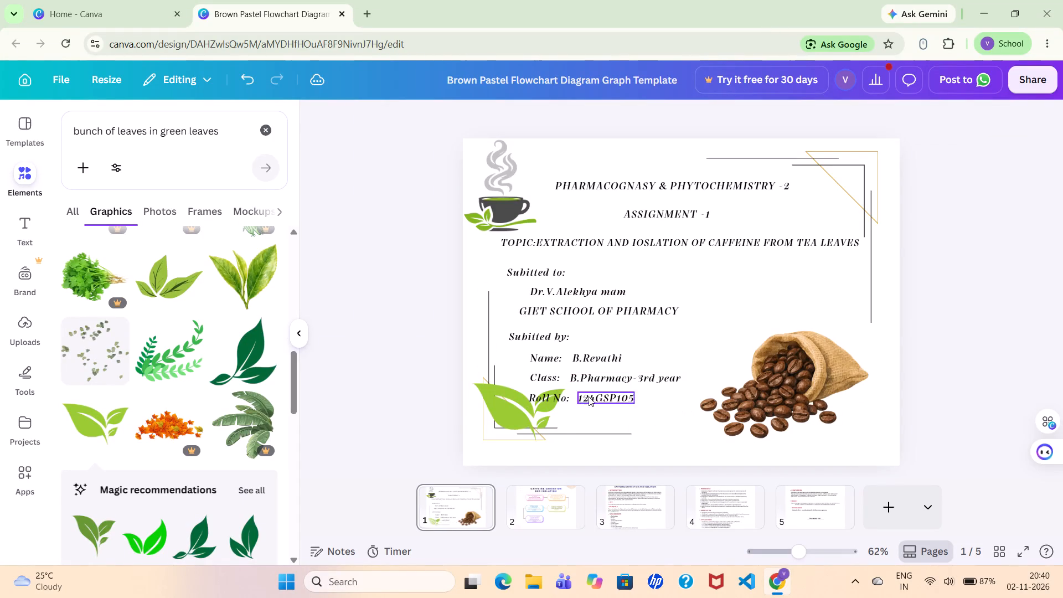
Remove the light-green leaf graphic beside the roll number from the cover page and clear the selection.
click(528, 416)
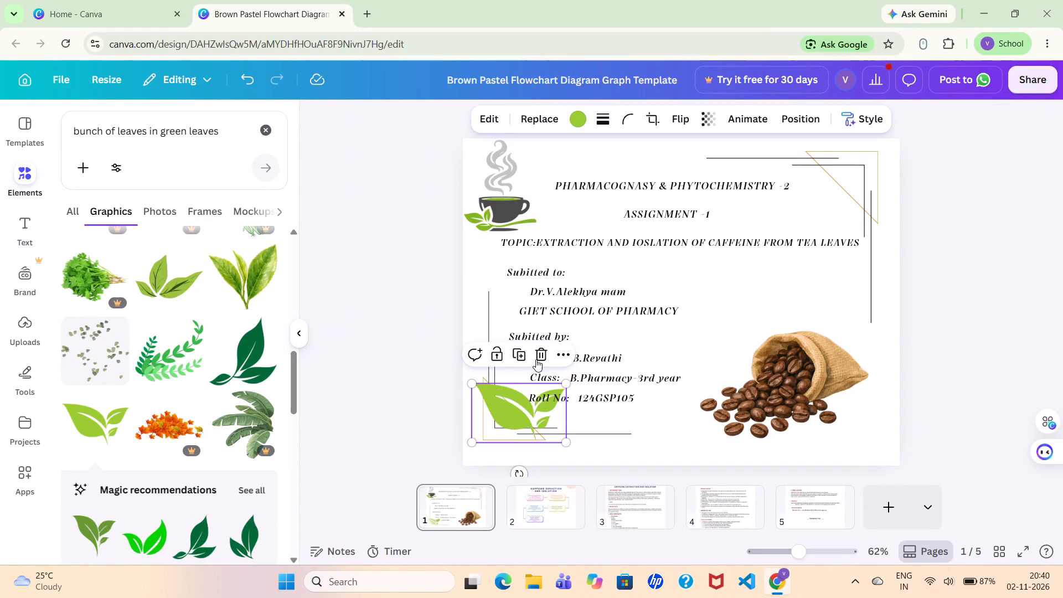
click(538, 357)
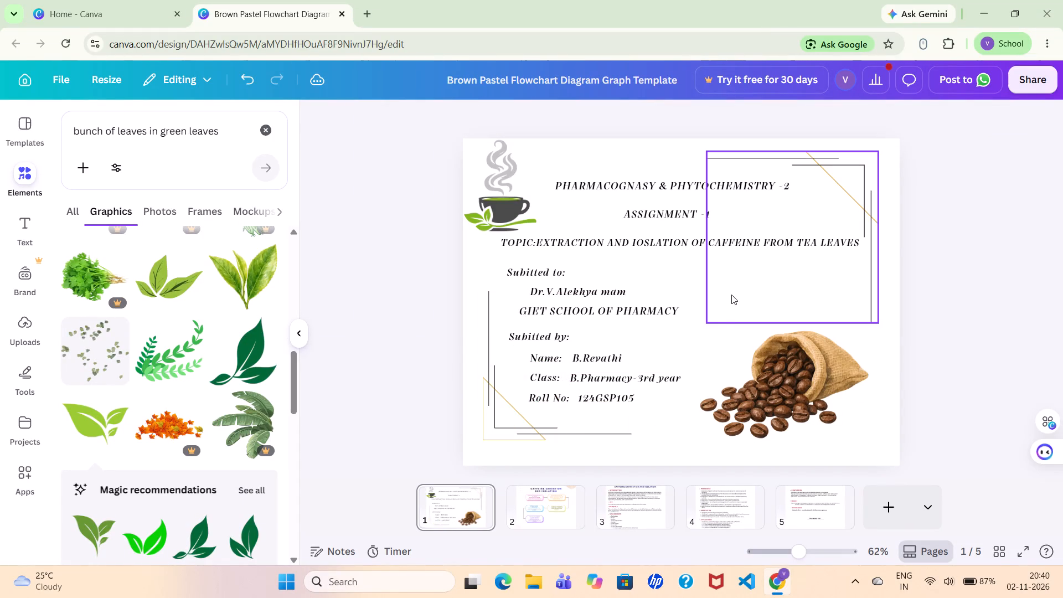
click(658, 264)
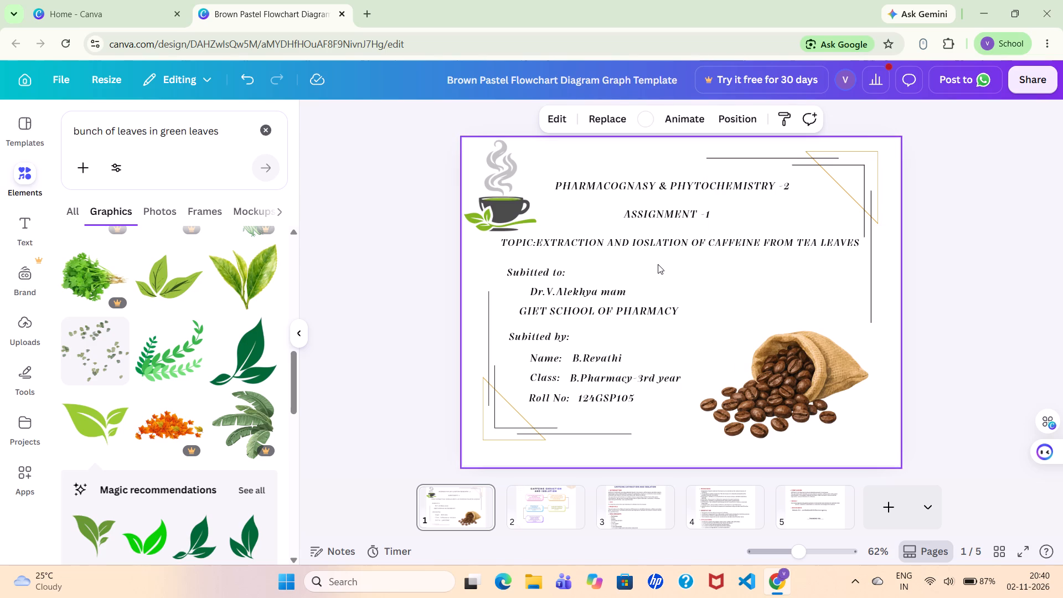
Review pages 2 to 5, then add the flat light-green three-leaf graphic to the Introduction page, page 3.
click(561, 518)
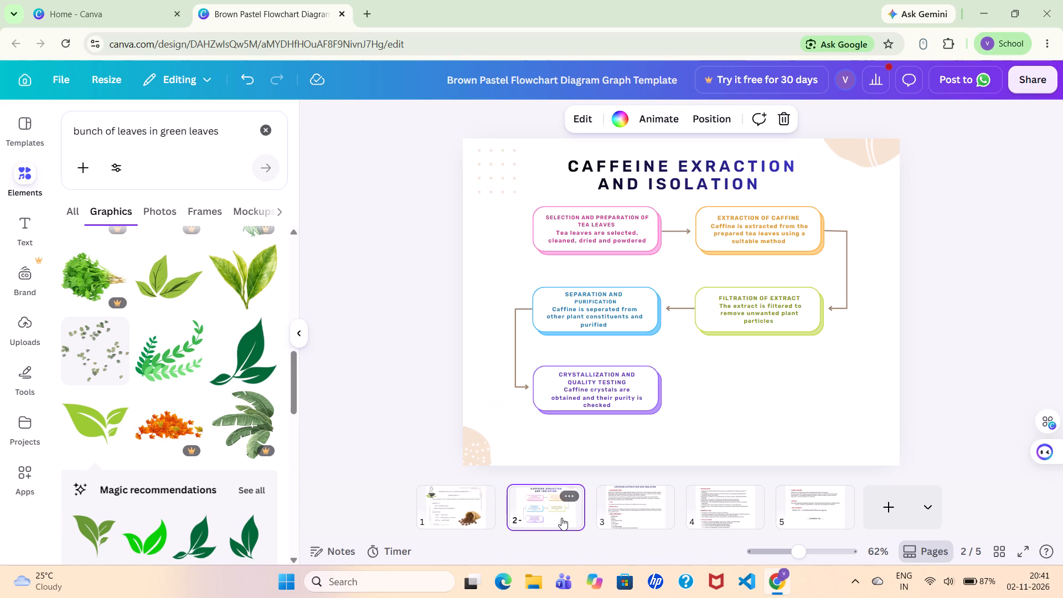
click(626, 514)
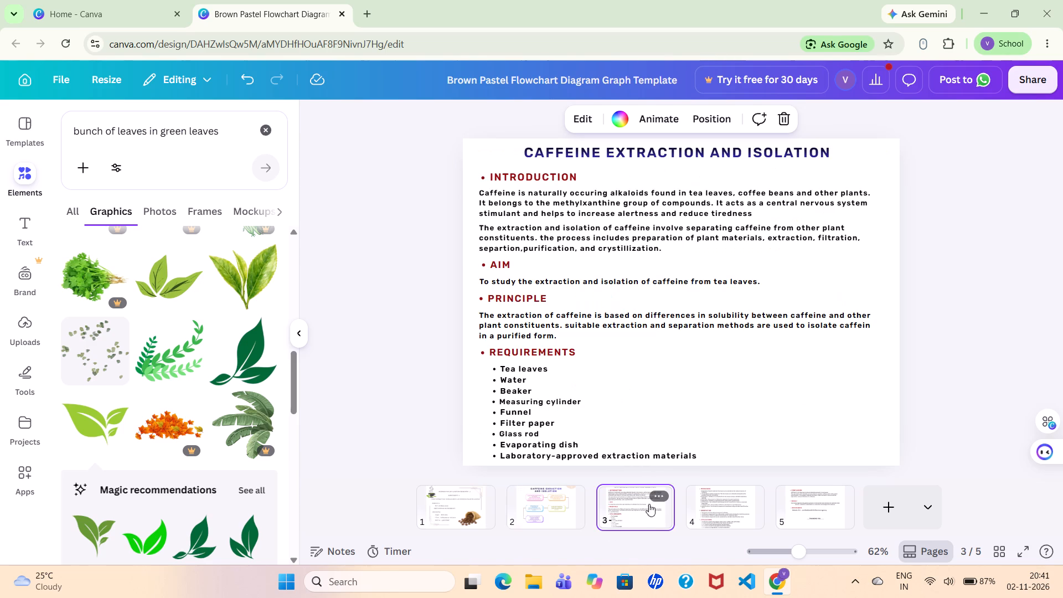
click(709, 493)
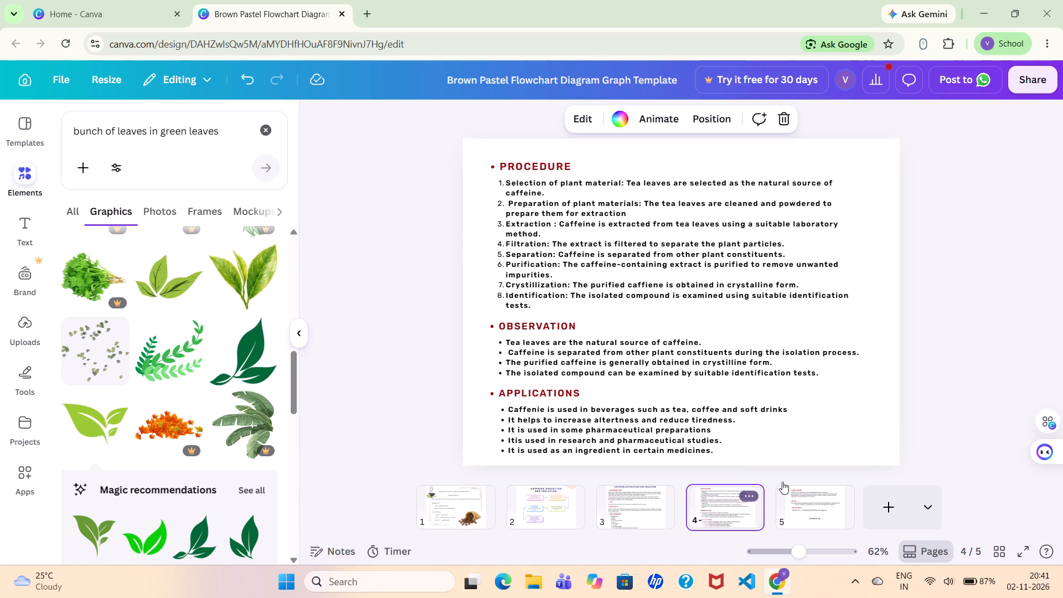
click(819, 514)
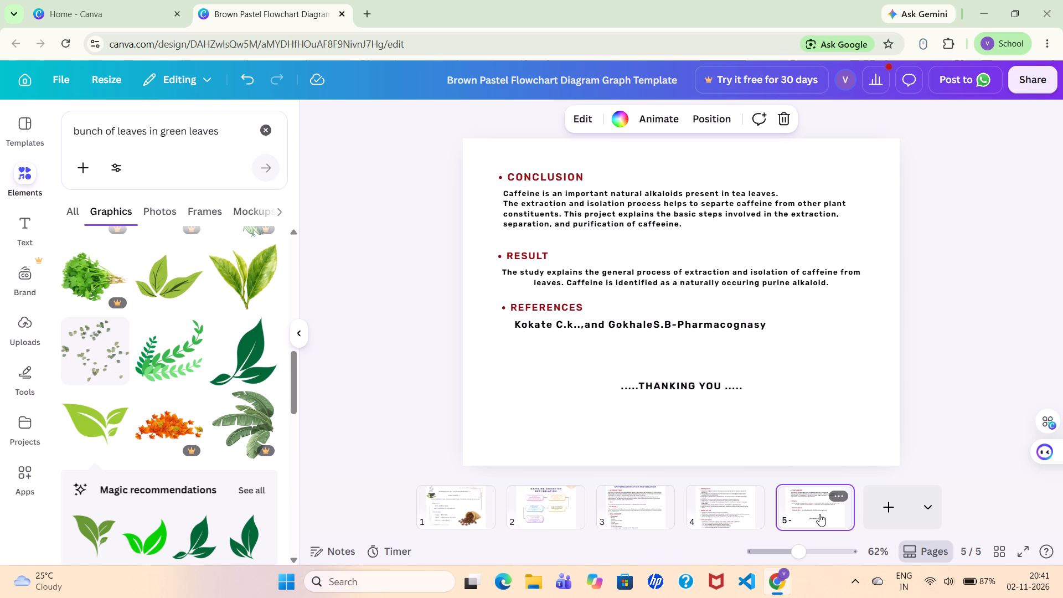
click(819, 514)
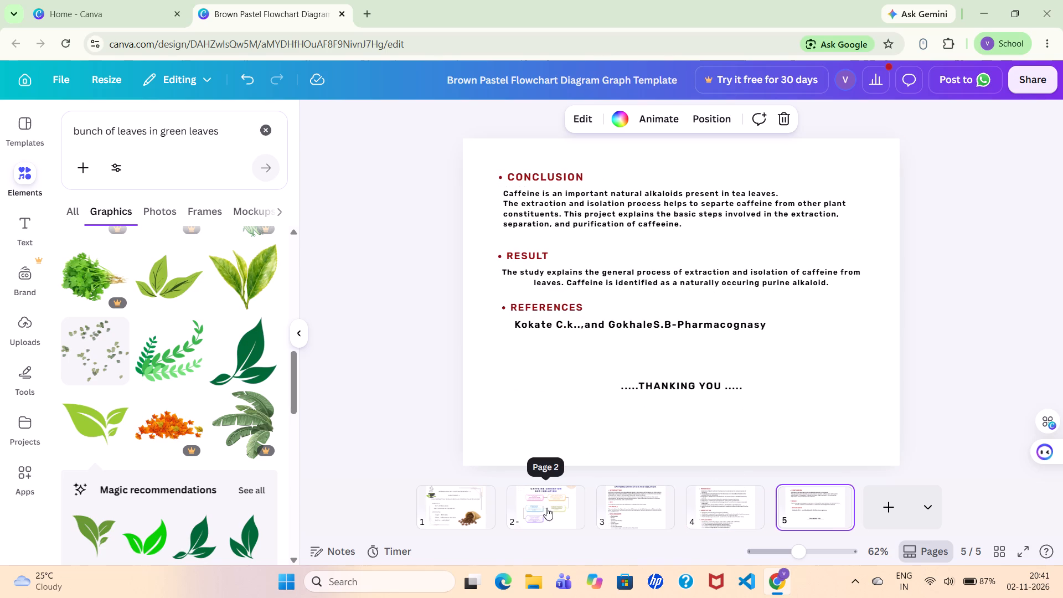
click(608, 514)
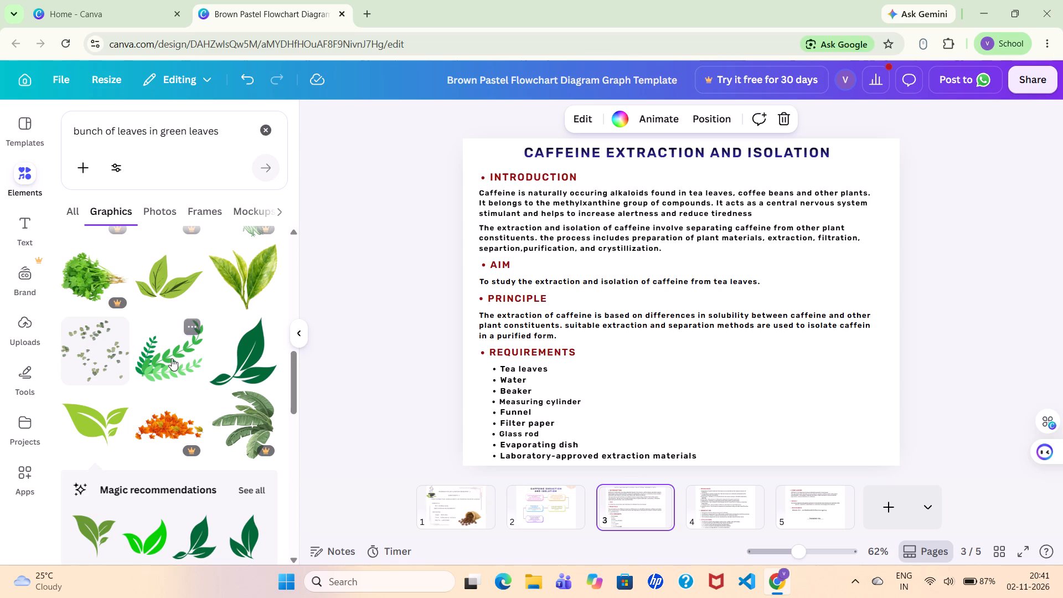
click(105, 425)
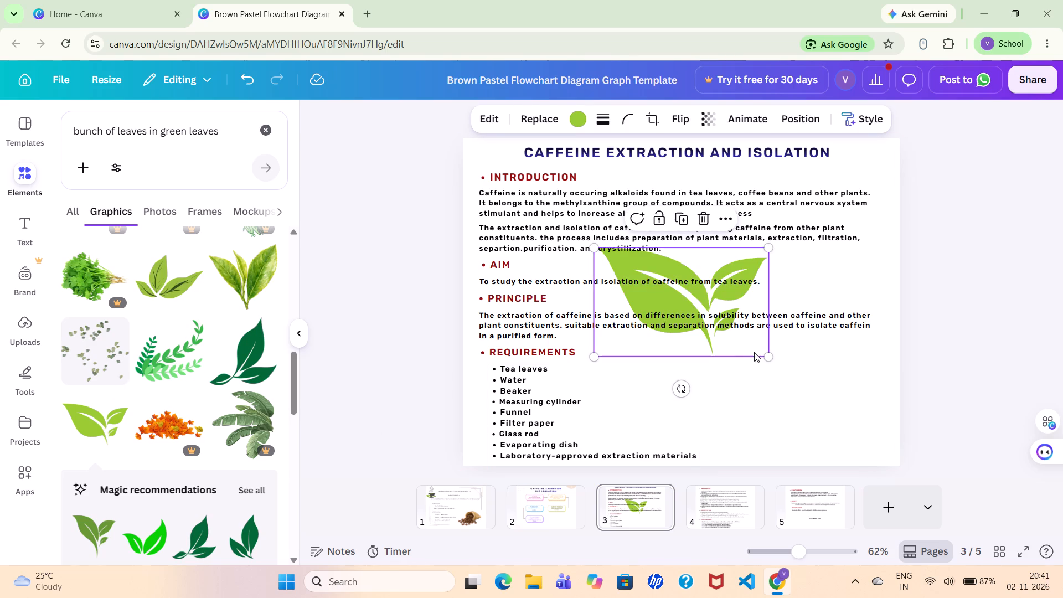
Enlarge the leaf graphic on page 3 from opposite corners until it spans nearly the full width of the text.
drag(771, 354, 773, 359)
drag(773, 359, 868, 446)
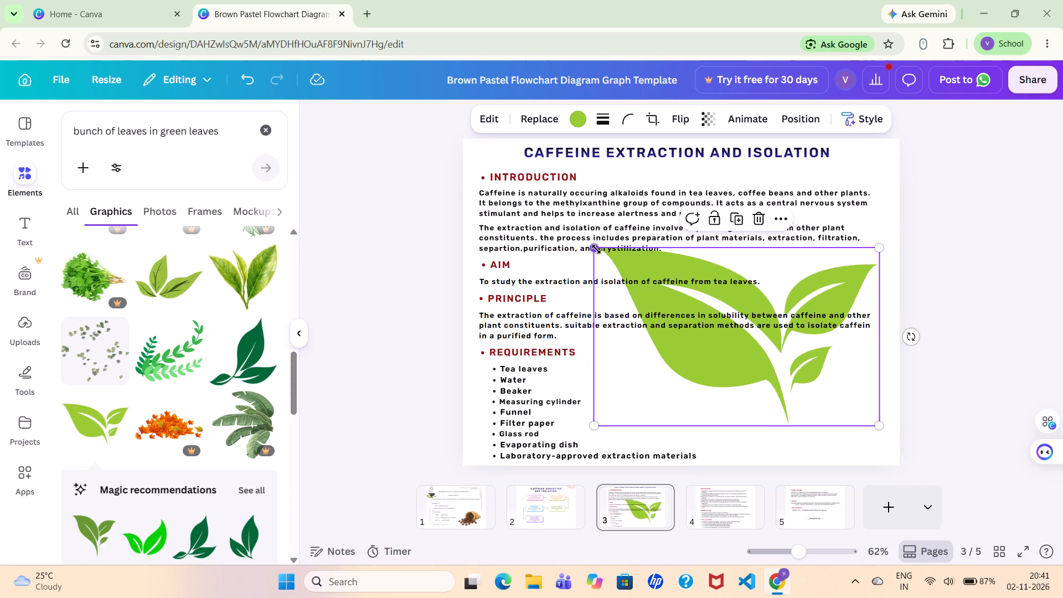
drag(596, 249, 484, 214)
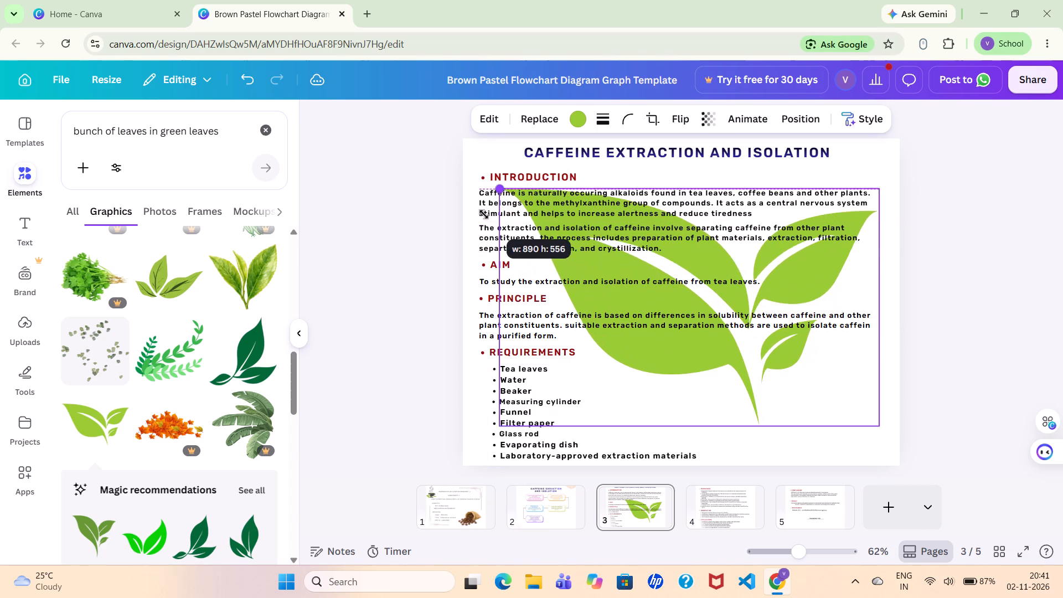
drag(484, 214, 472, 210)
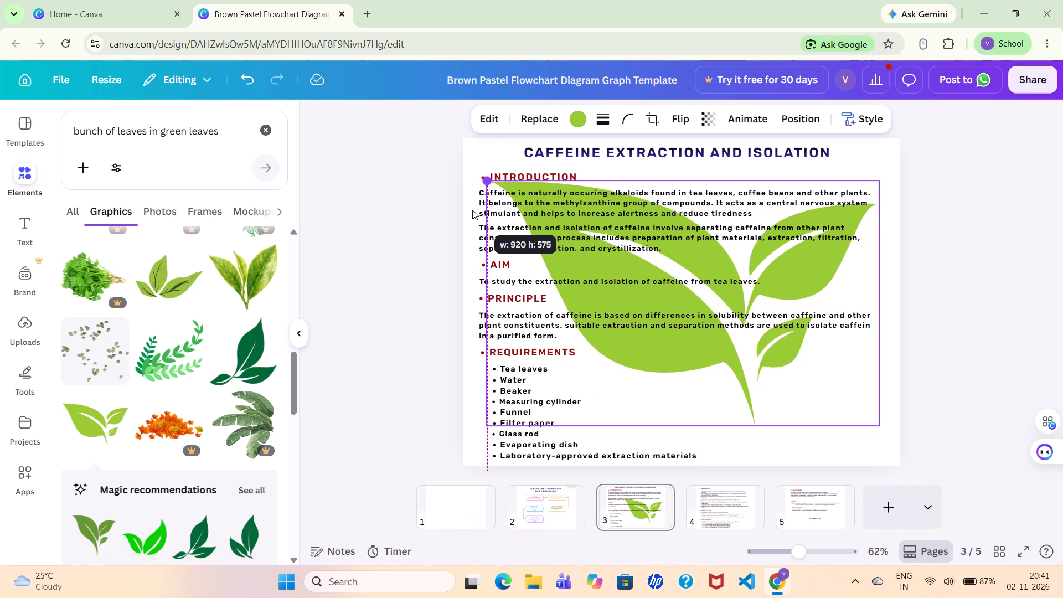
click(713, 385)
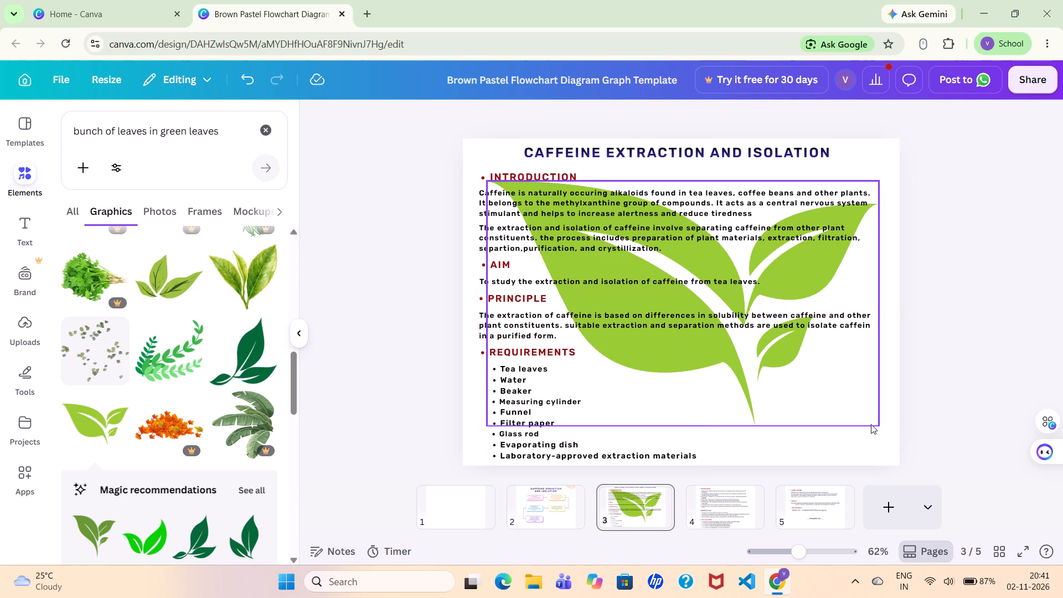
click(844, 419)
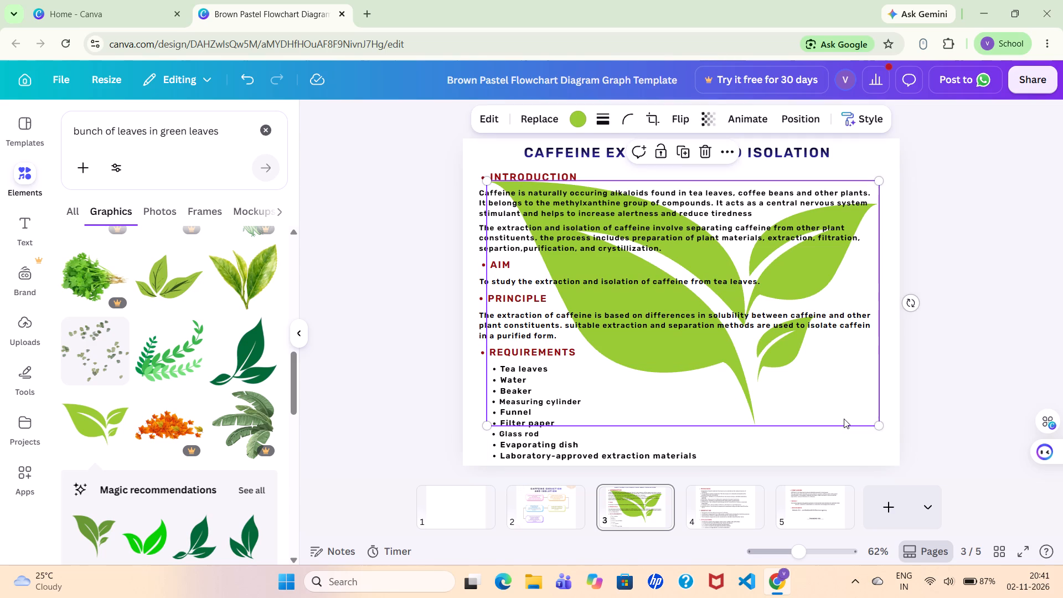
drag(878, 424, 881, 432)
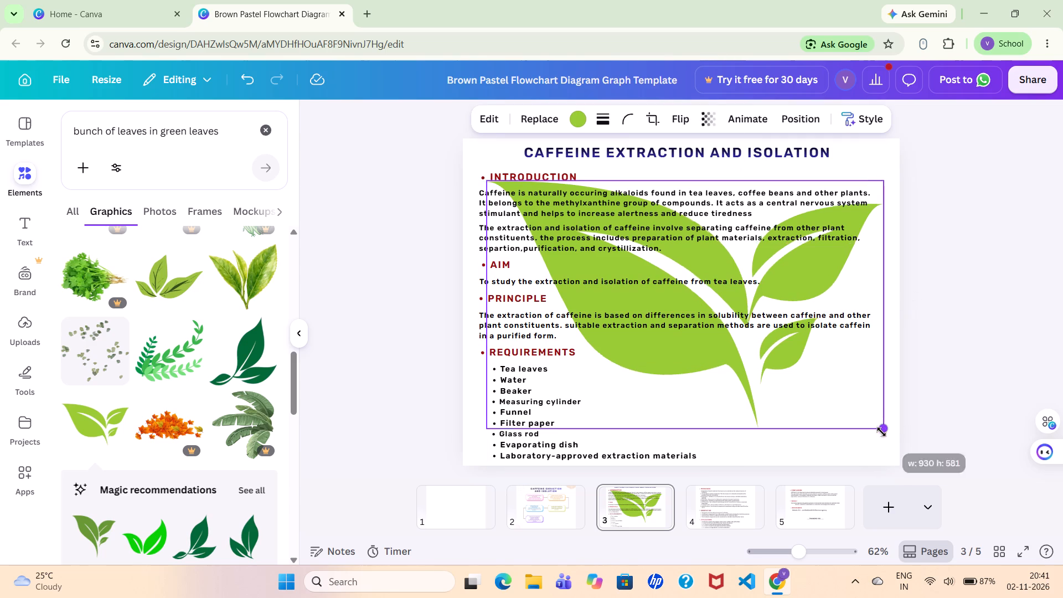
drag(881, 432, 879, 447)
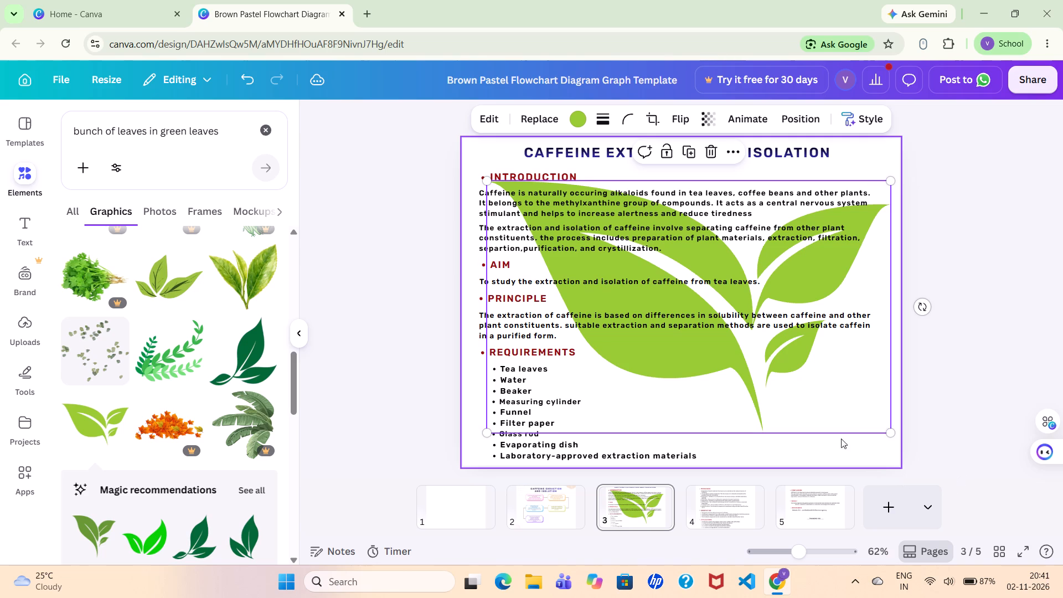
Reposition the enlarged leaf graphic on page 3 so it sits roughly centred across the page width behind the text.
drag(784, 408, 761, 409)
click(761, 409)
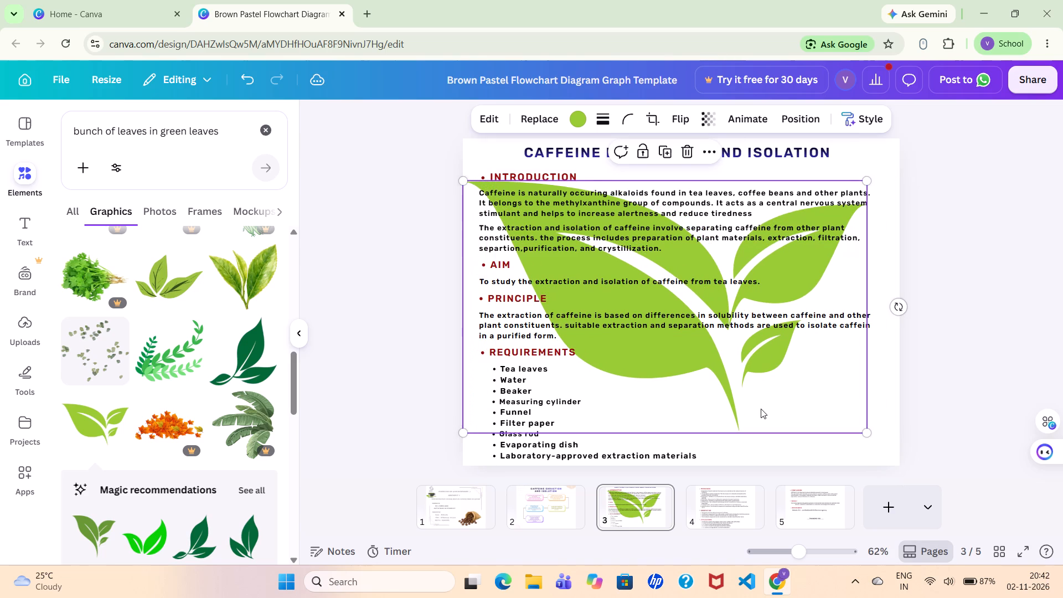
click(798, 404)
drag(798, 404, 804, 404)
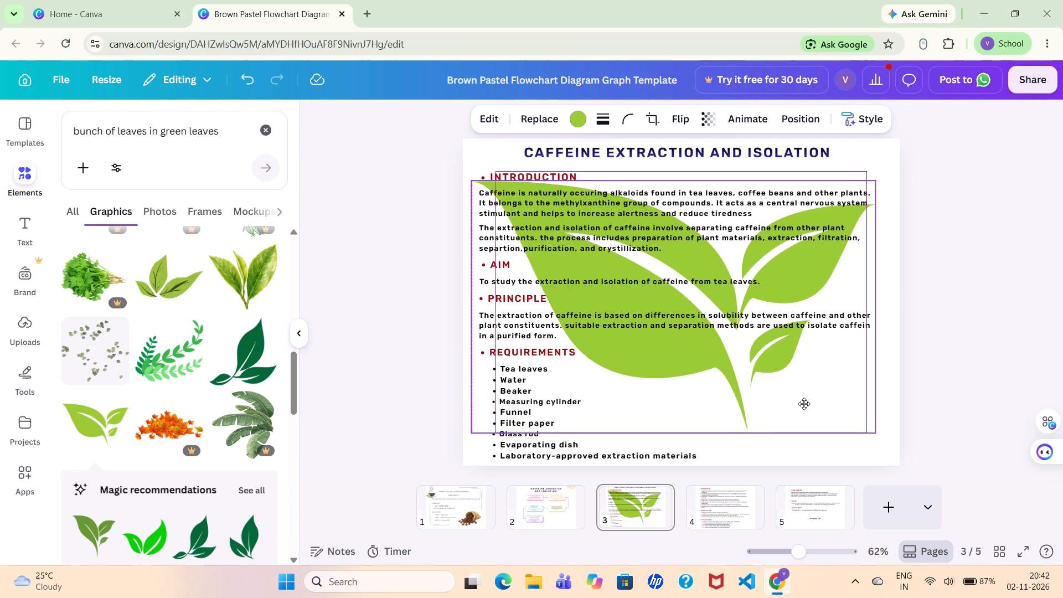
drag(804, 404, 808, 403)
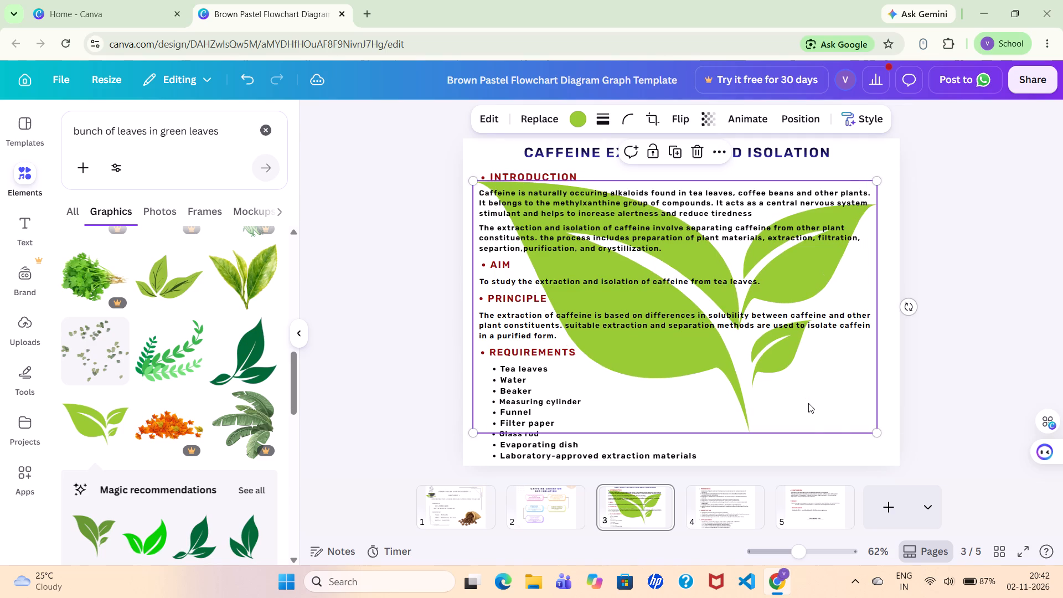
click(832, 406)
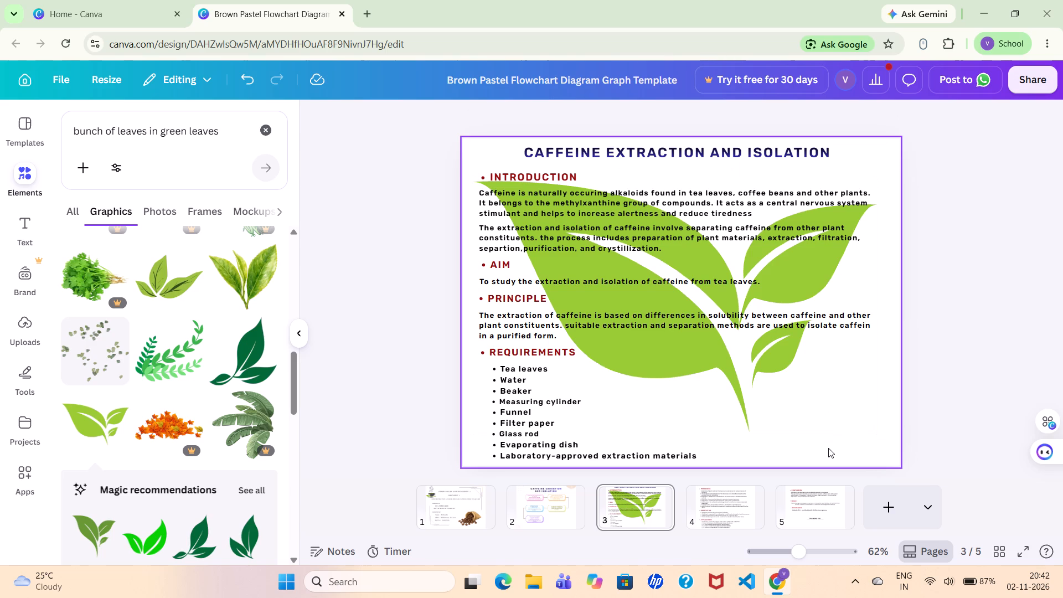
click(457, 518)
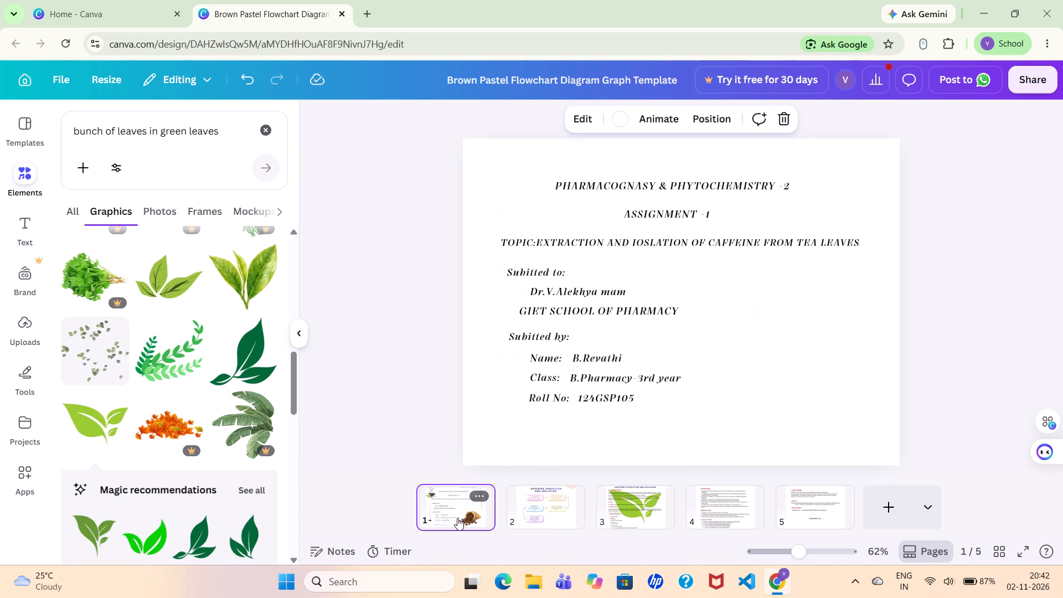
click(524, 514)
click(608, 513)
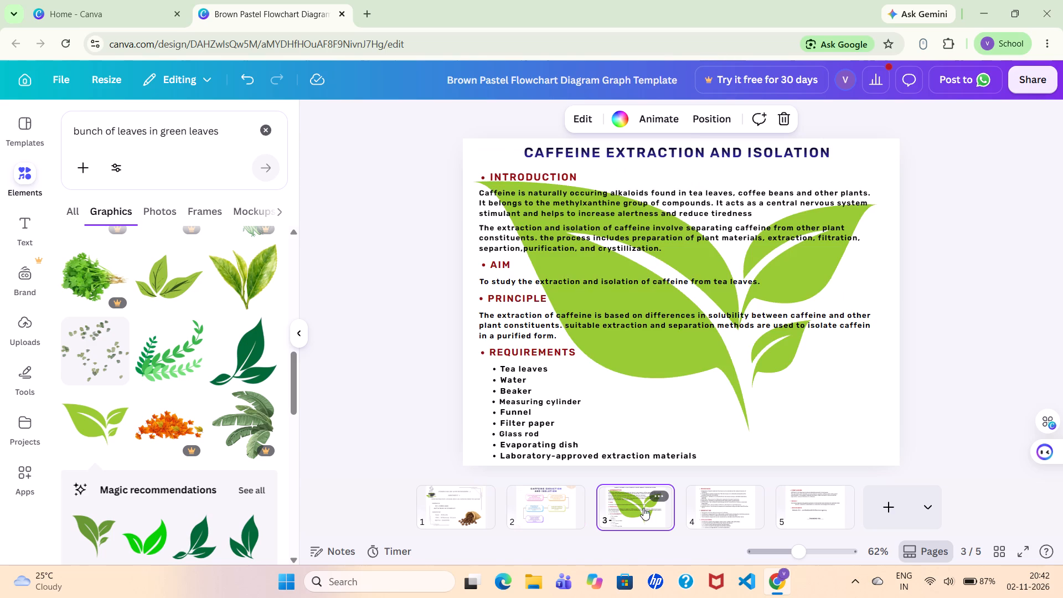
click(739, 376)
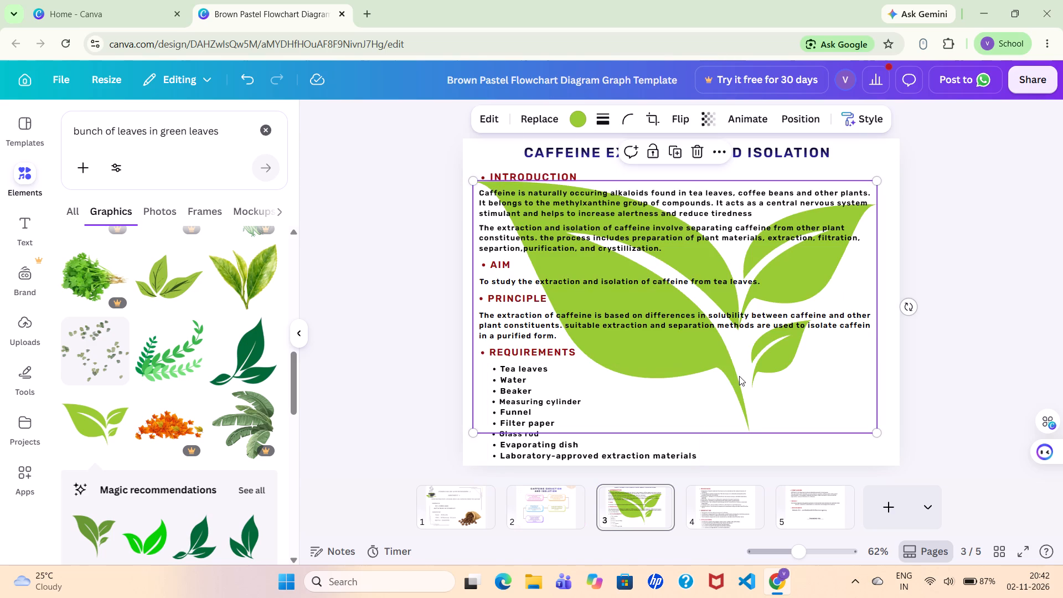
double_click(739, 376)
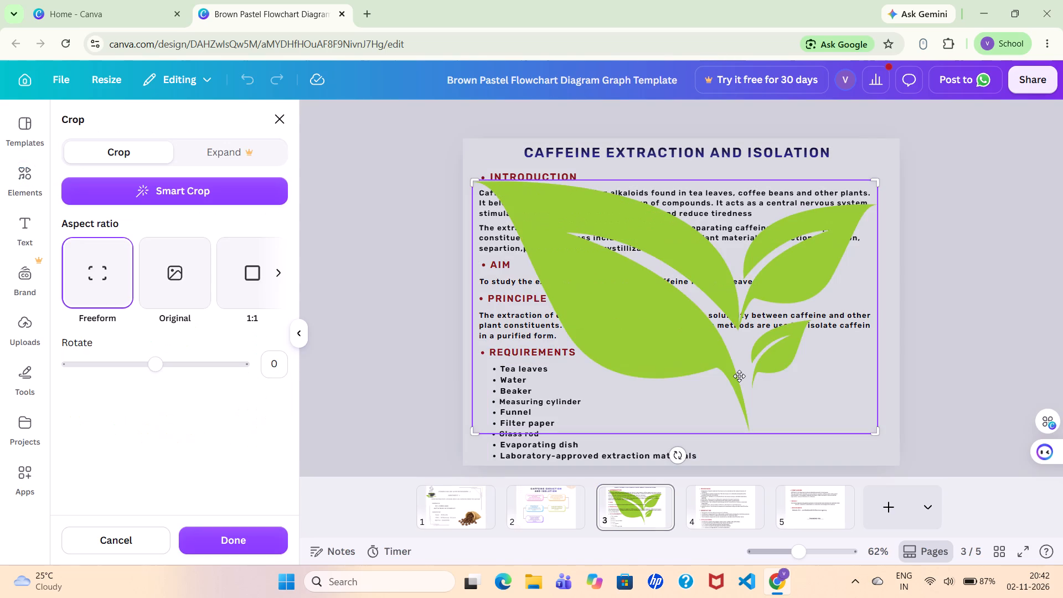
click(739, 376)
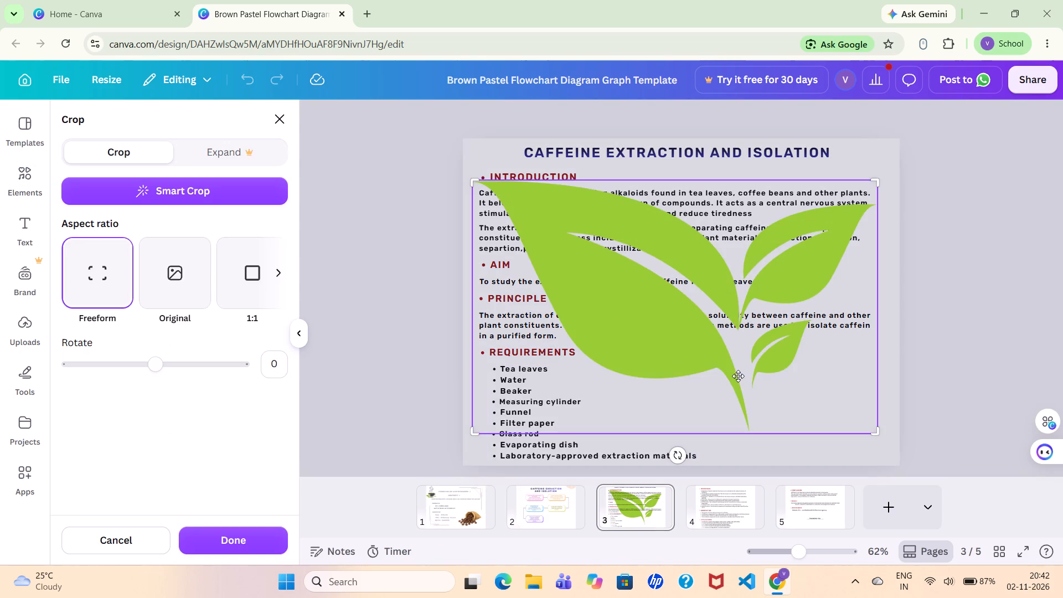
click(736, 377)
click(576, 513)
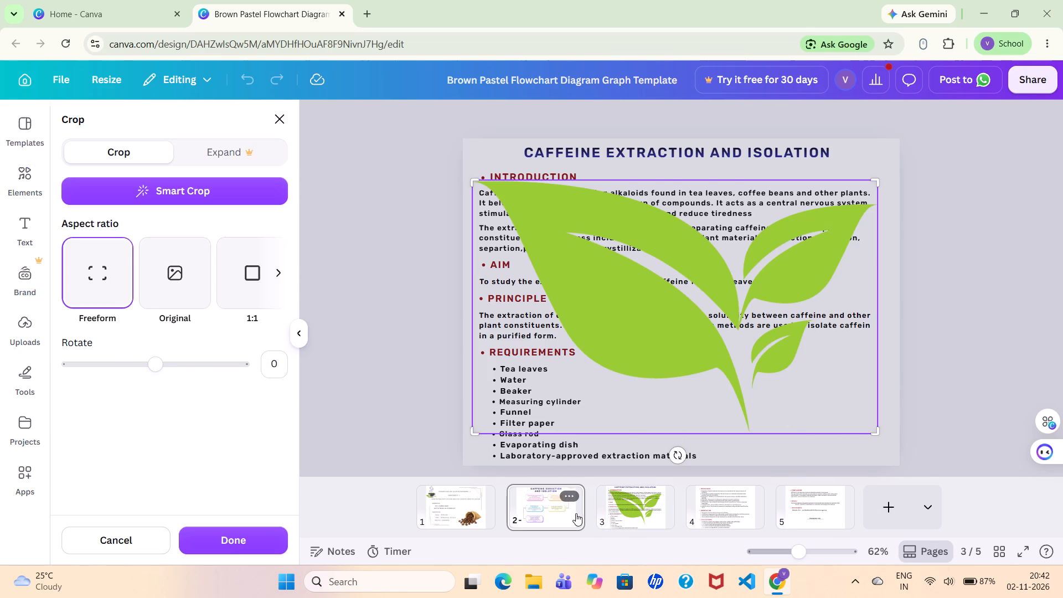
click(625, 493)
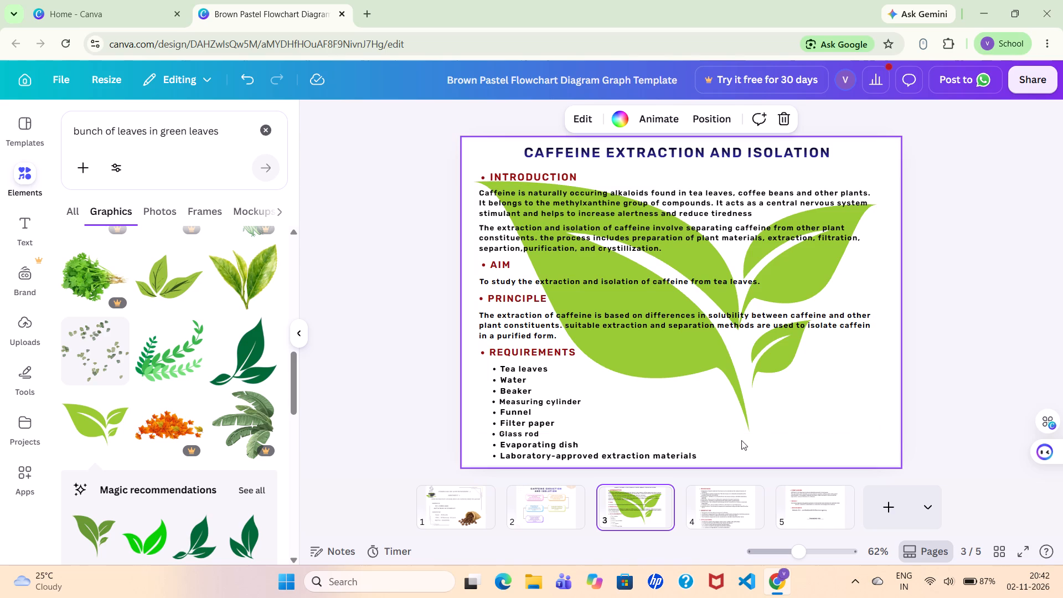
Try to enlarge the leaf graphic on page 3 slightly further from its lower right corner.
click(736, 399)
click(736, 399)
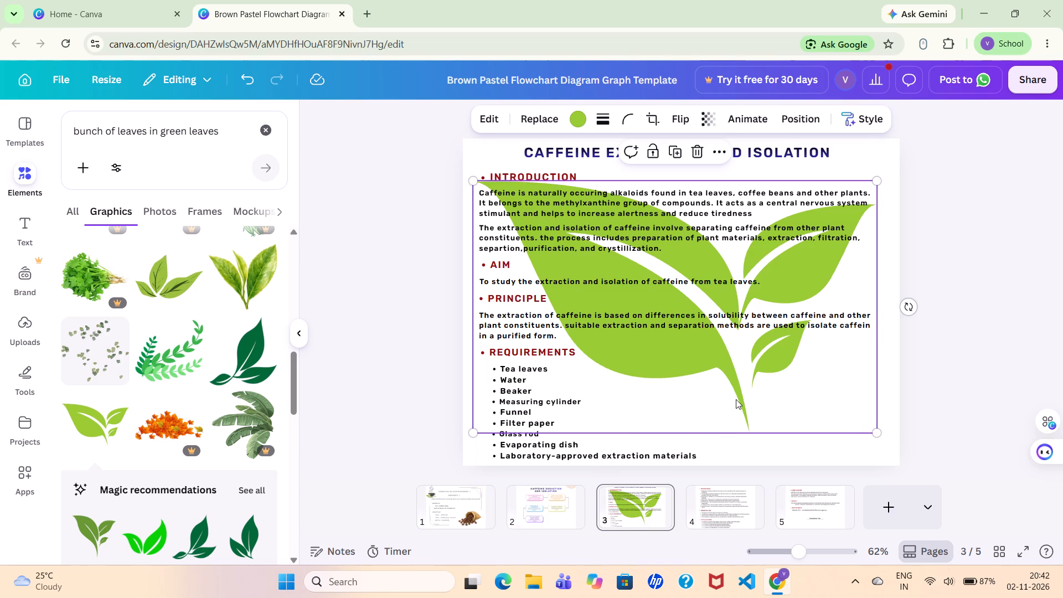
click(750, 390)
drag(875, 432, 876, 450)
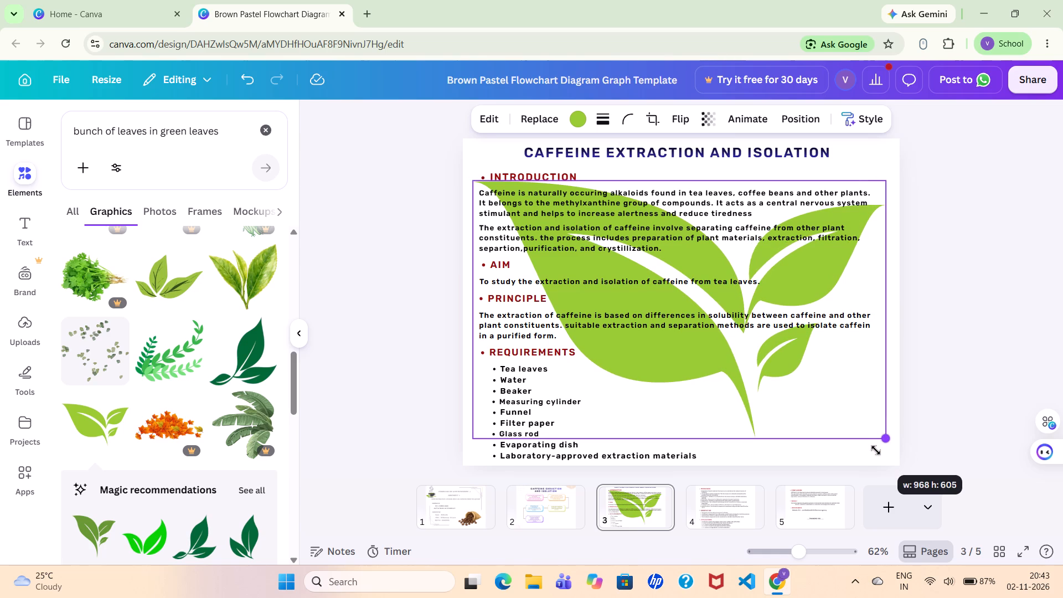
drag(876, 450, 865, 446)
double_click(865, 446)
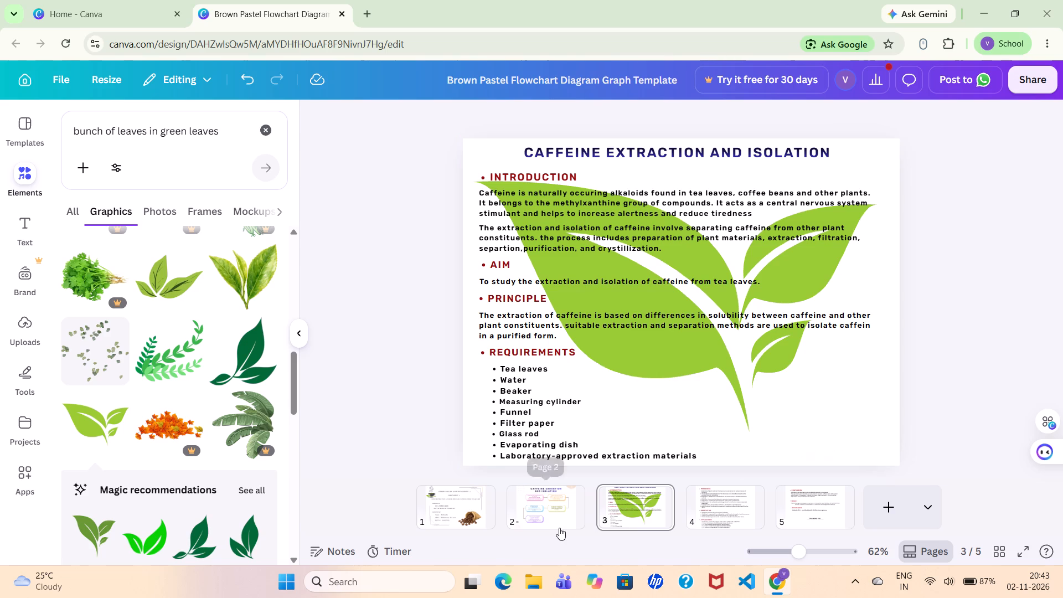
Compare the cover, the flowchart page and the Introduction page to judge how the large leaf graphic looks on page 3.
click(466, 512)
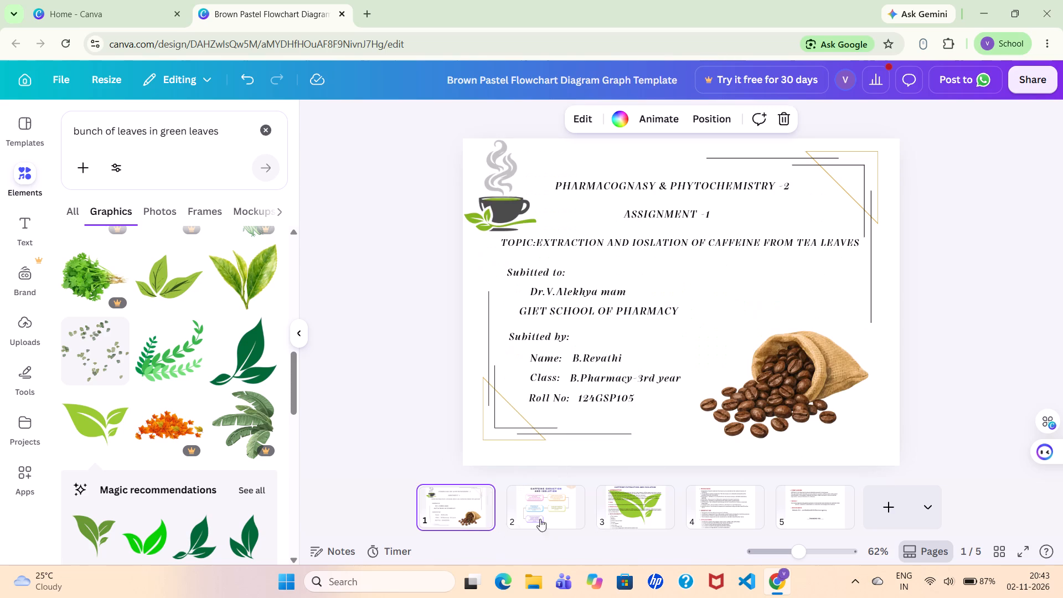
click(548, 519)
click(625, 506)
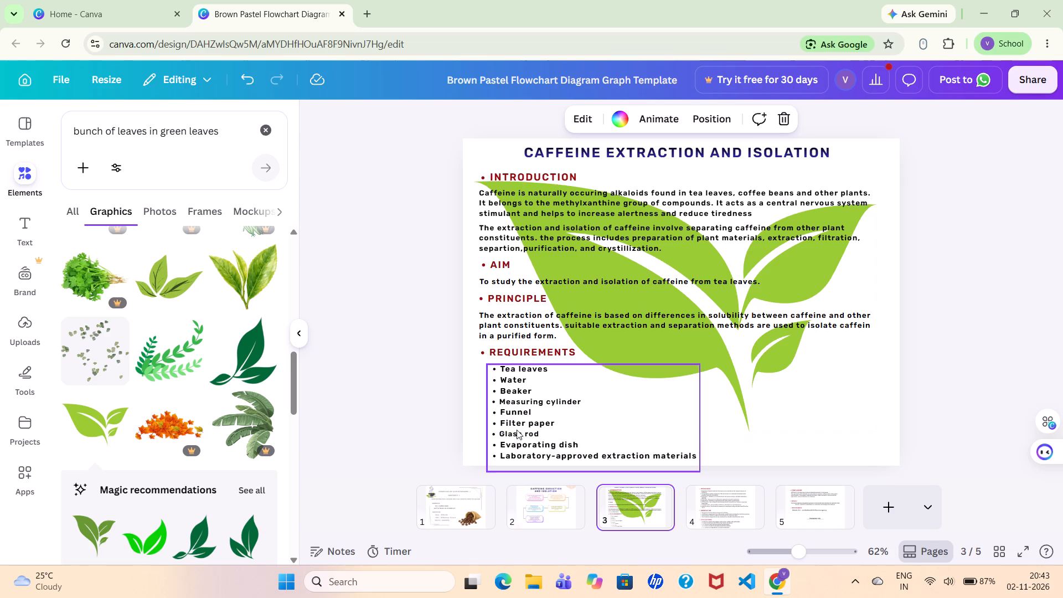
click(453, 502)
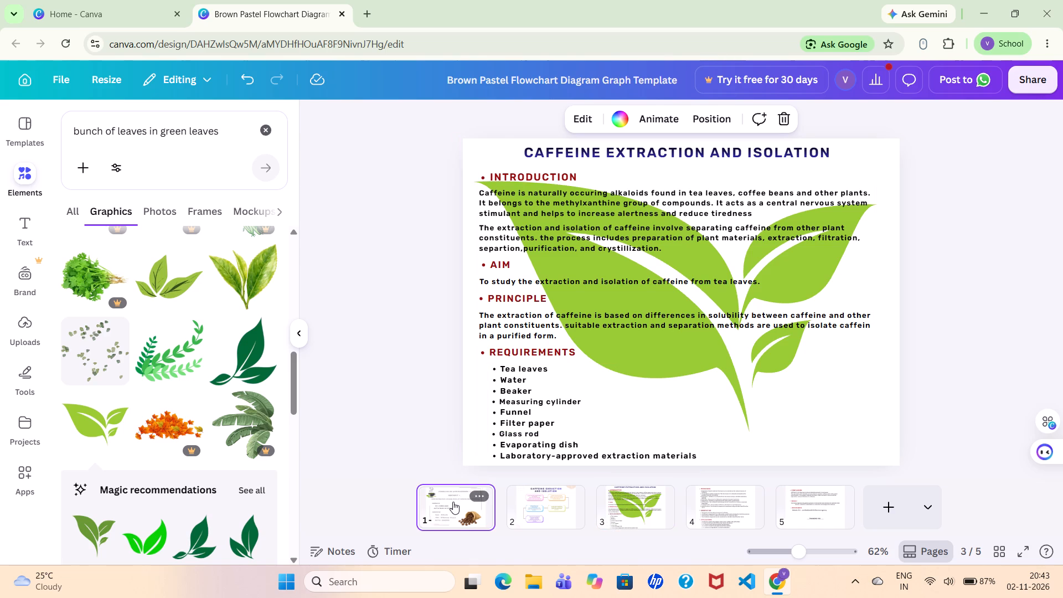
click(525, 497)
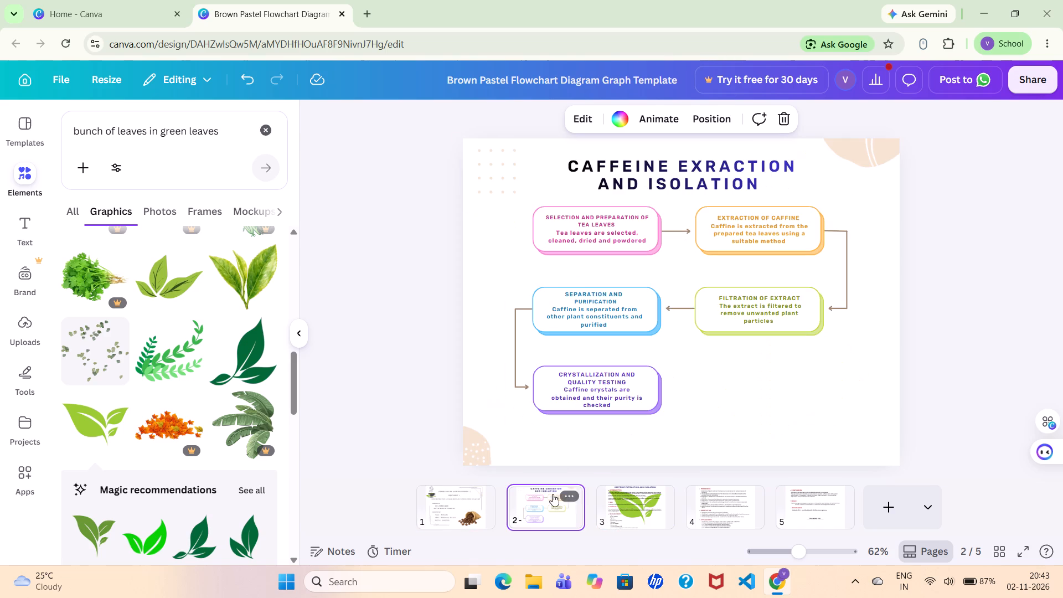
click(584, 492)
click(613, 499)
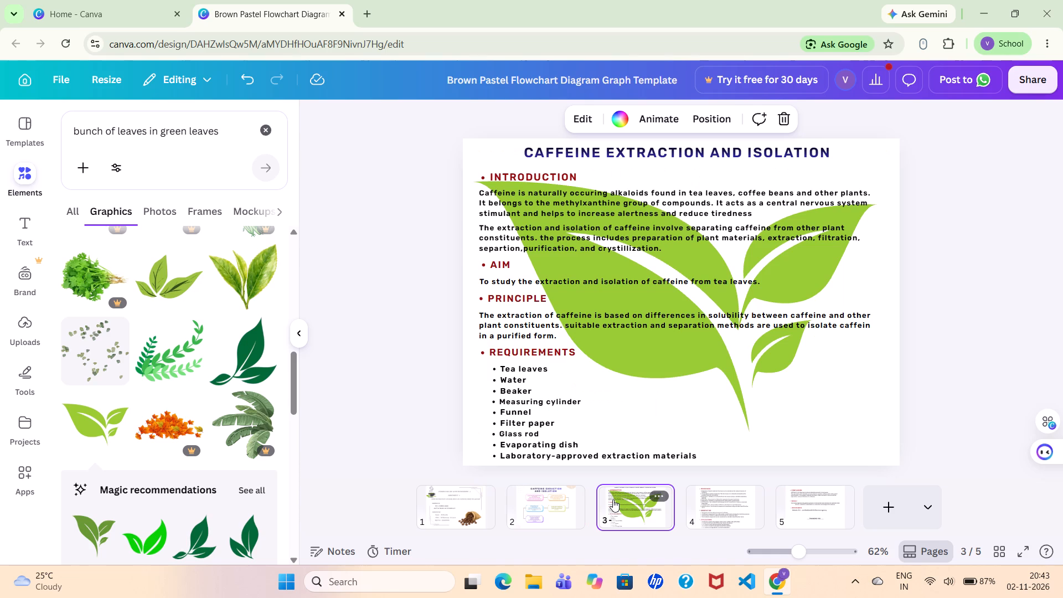
click(613, 499)
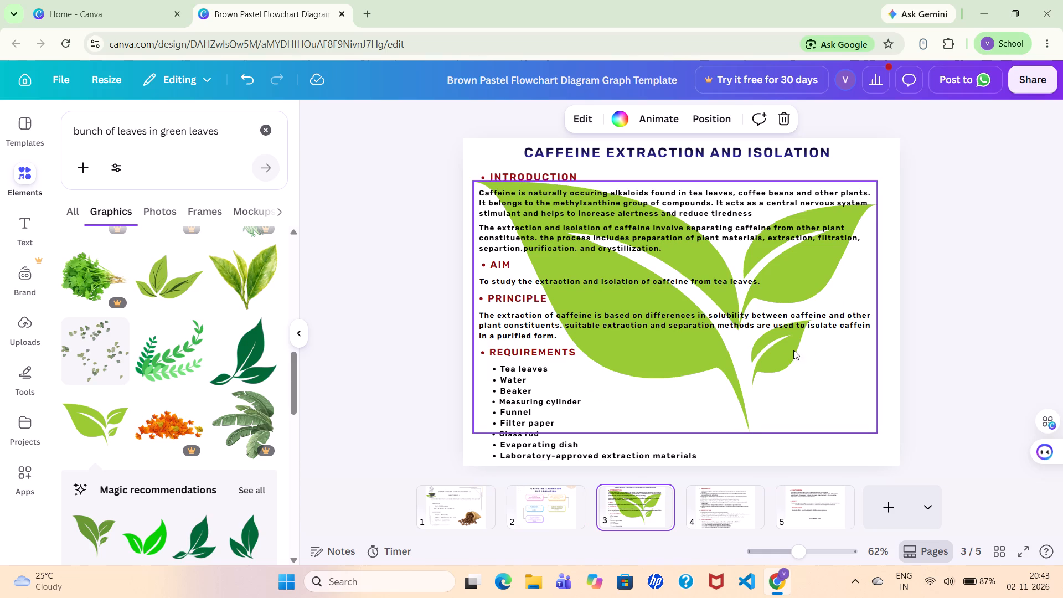
Delete the oversized light-green three-leaf graphic from page 3.
click(778, 363)
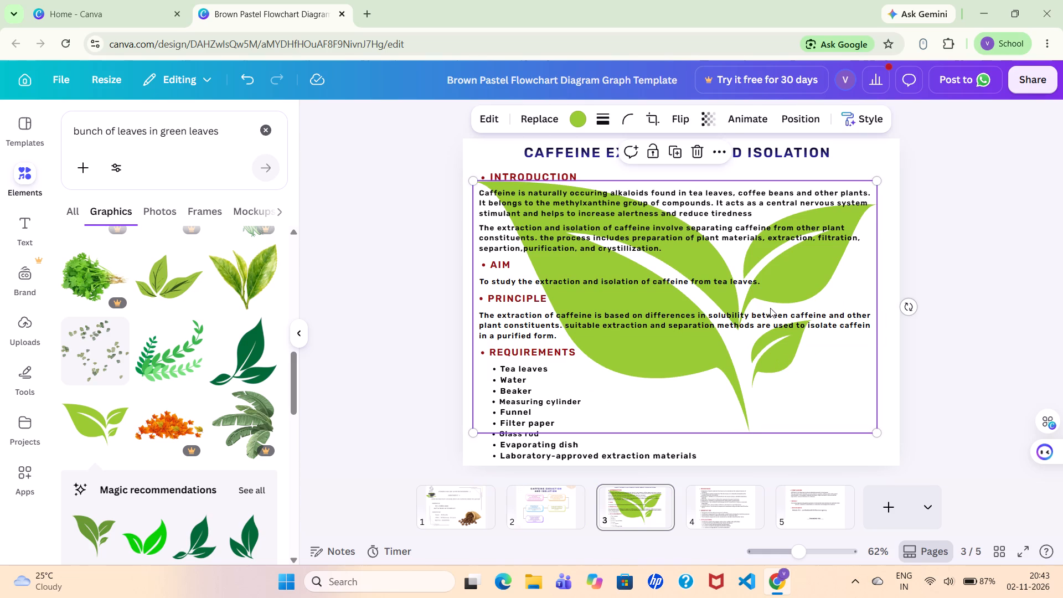
click(695, 152)
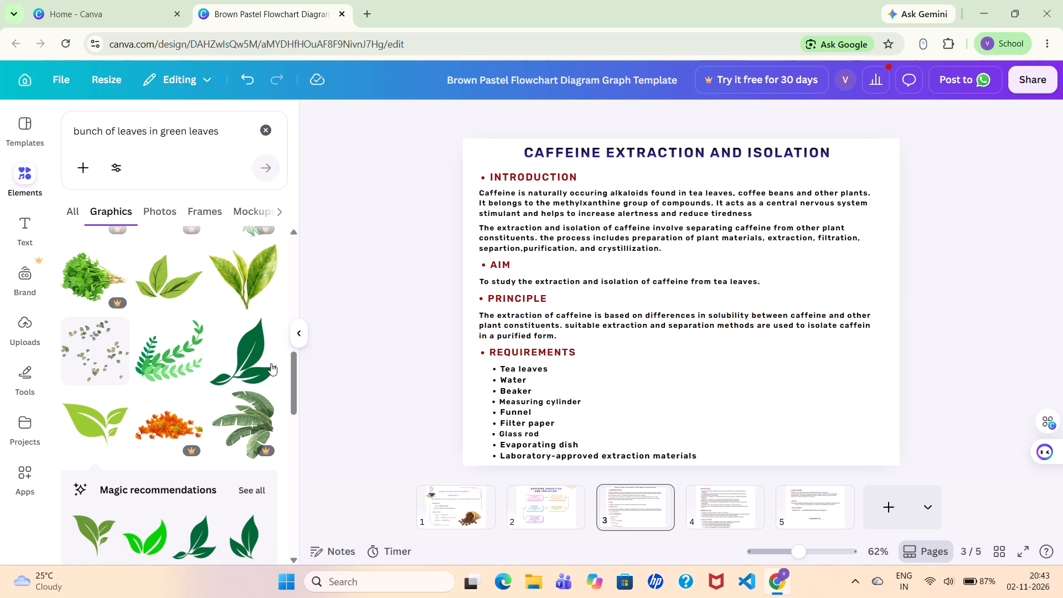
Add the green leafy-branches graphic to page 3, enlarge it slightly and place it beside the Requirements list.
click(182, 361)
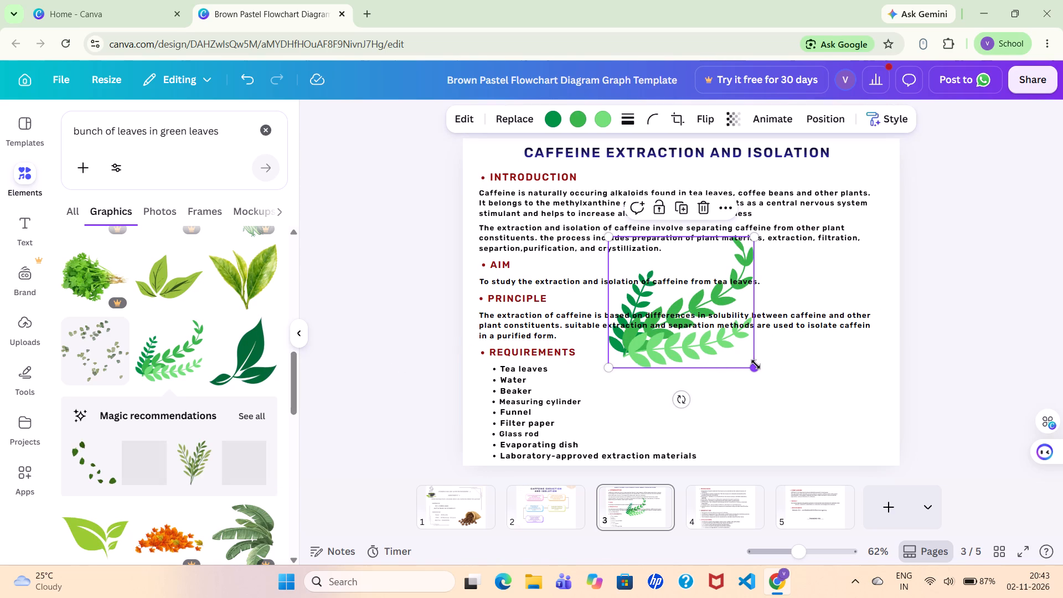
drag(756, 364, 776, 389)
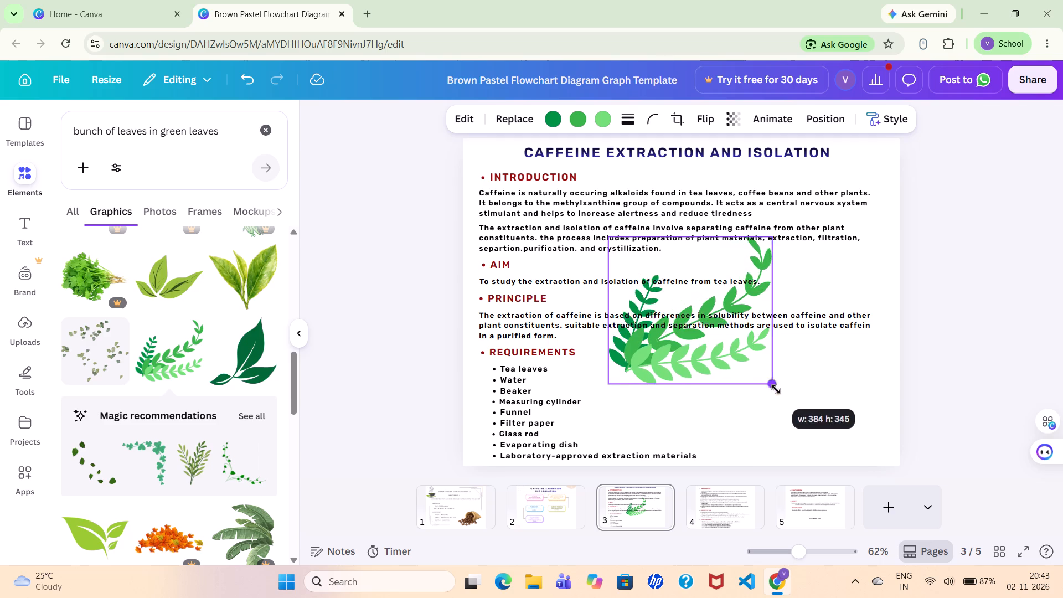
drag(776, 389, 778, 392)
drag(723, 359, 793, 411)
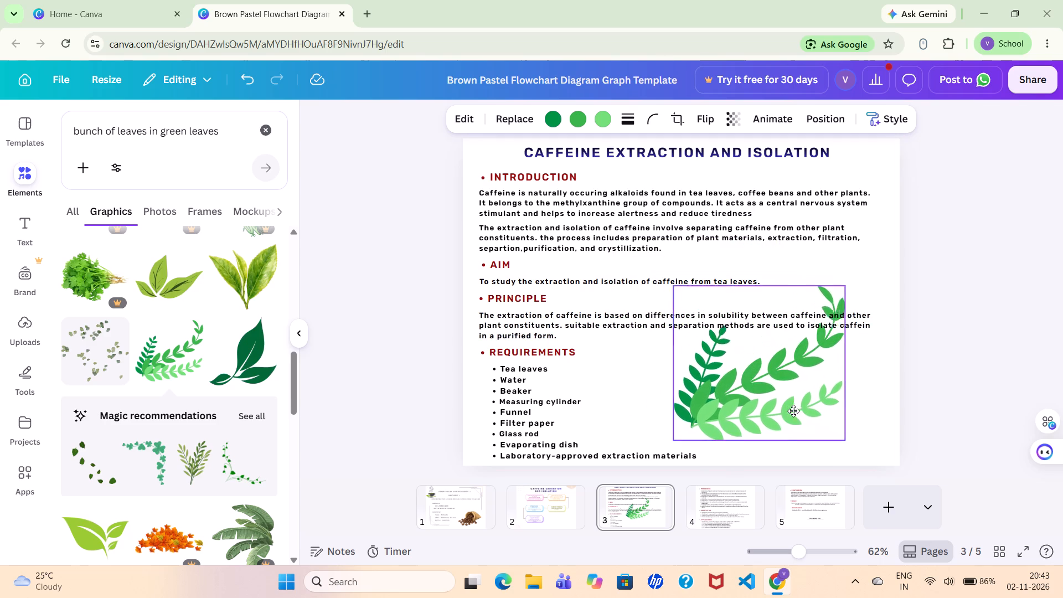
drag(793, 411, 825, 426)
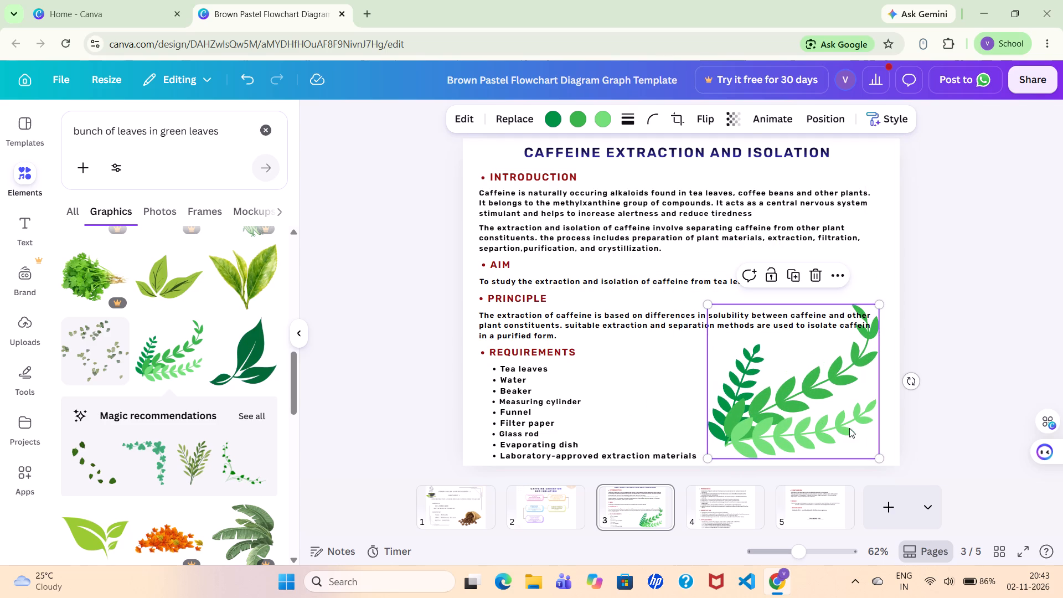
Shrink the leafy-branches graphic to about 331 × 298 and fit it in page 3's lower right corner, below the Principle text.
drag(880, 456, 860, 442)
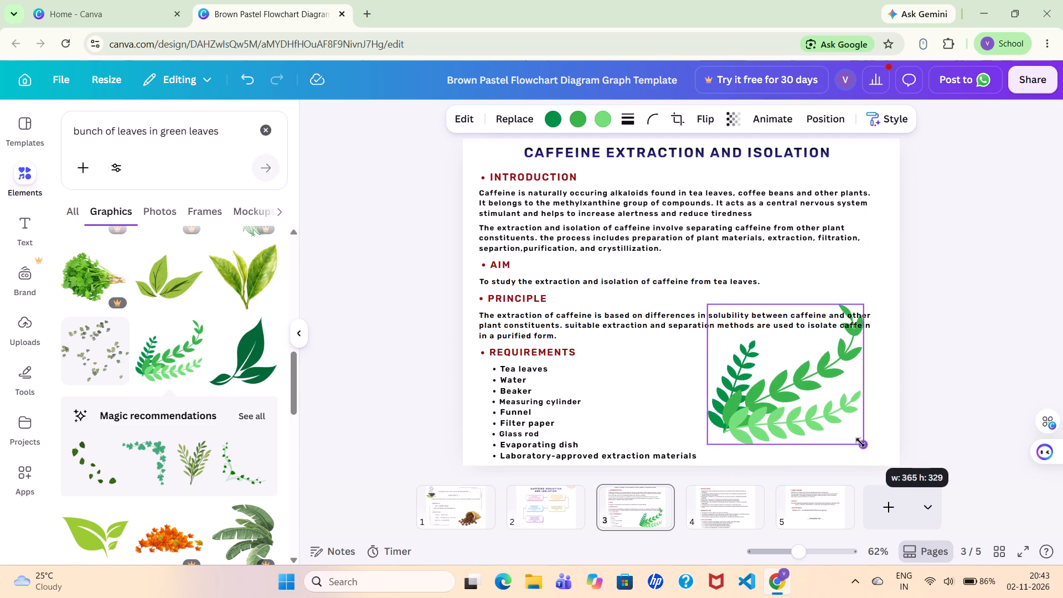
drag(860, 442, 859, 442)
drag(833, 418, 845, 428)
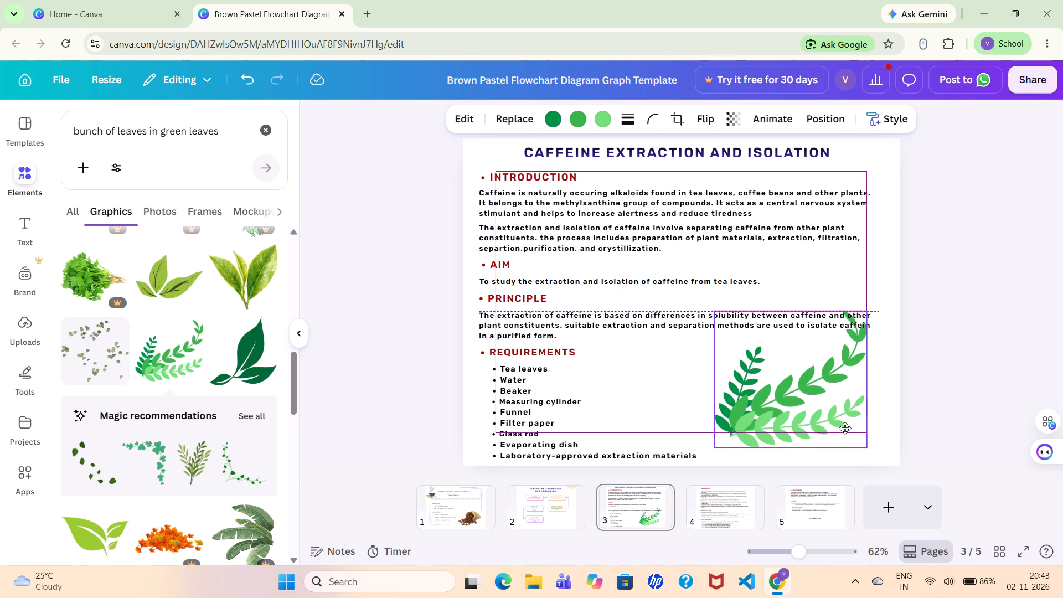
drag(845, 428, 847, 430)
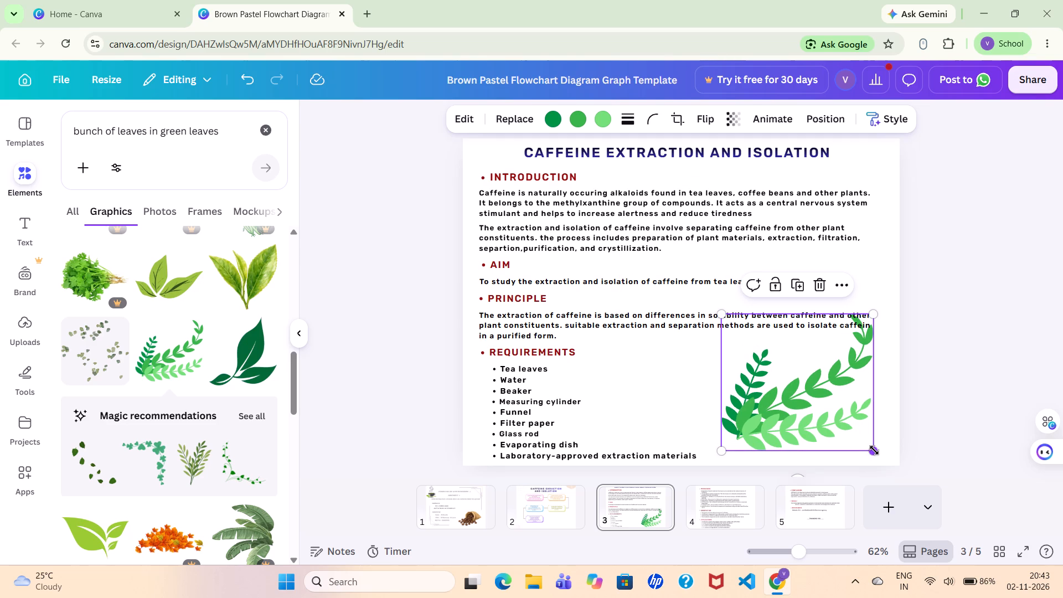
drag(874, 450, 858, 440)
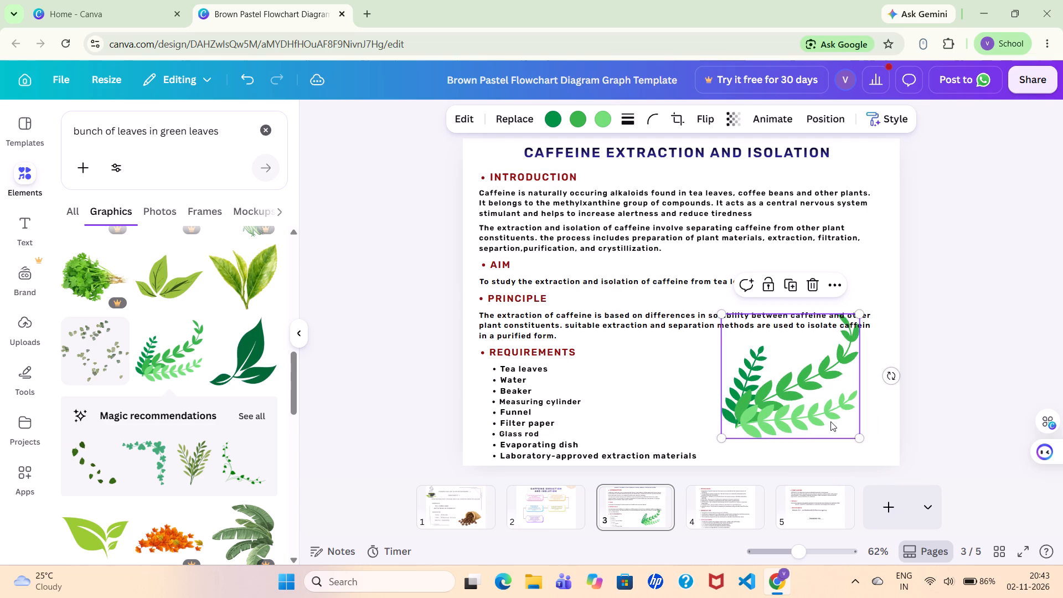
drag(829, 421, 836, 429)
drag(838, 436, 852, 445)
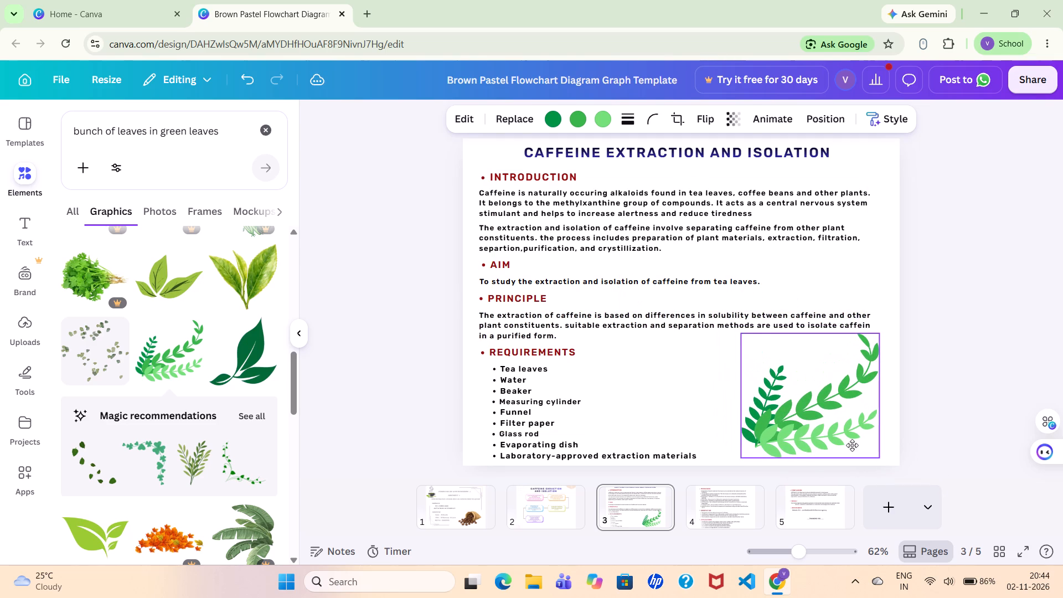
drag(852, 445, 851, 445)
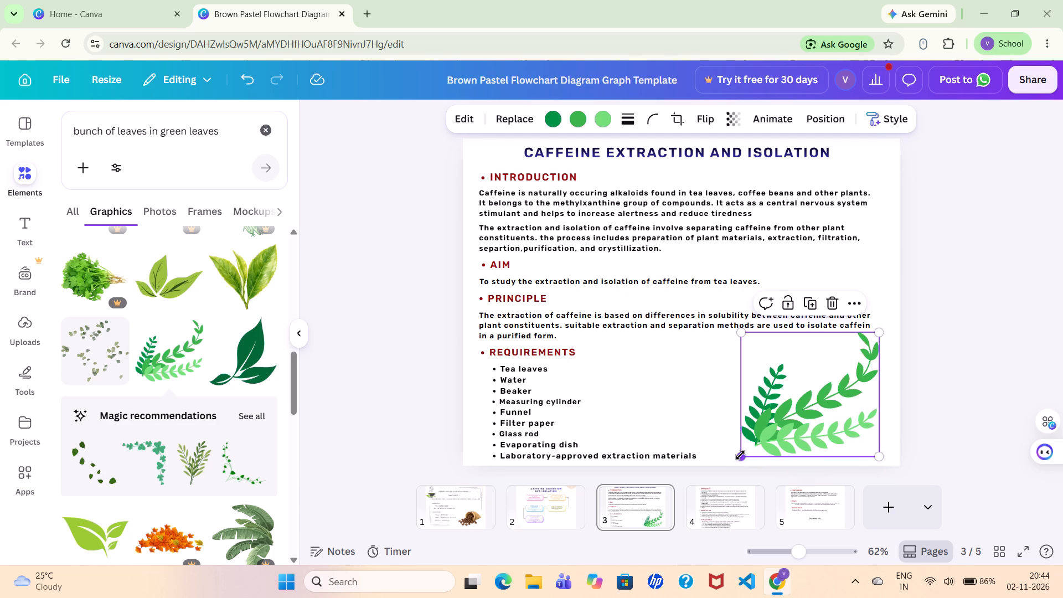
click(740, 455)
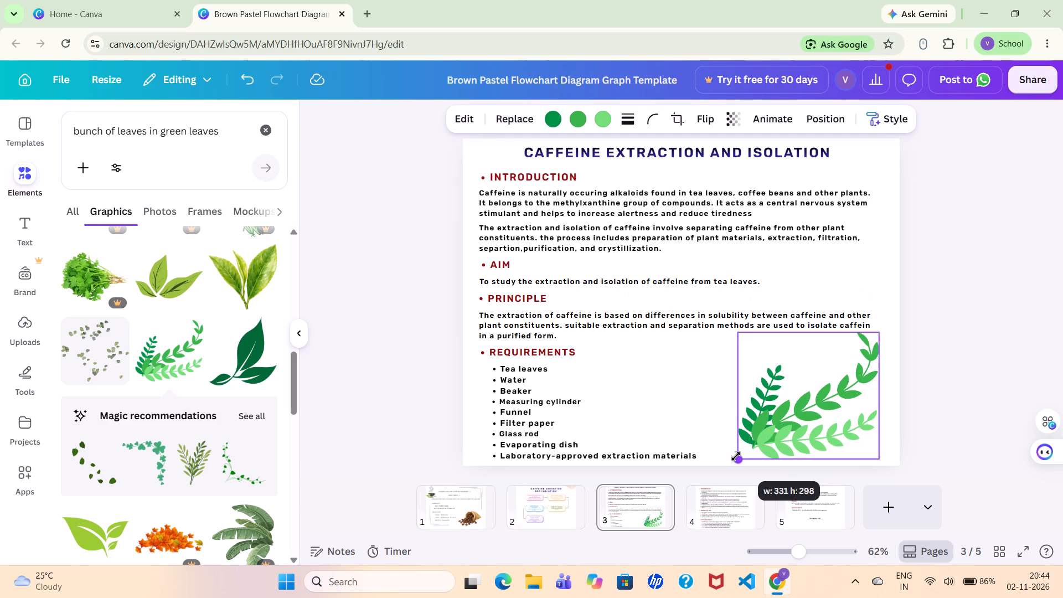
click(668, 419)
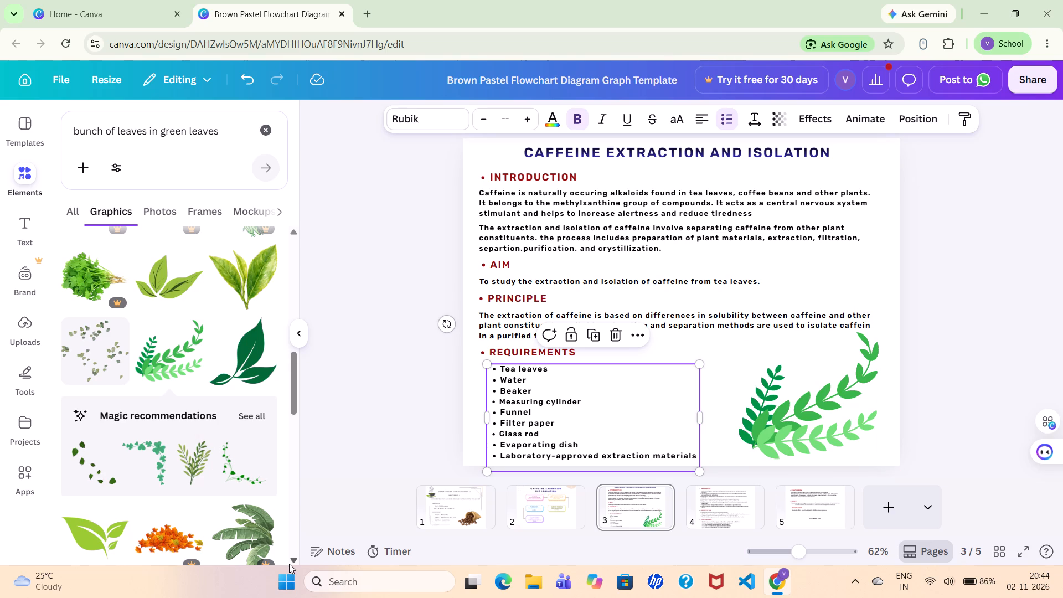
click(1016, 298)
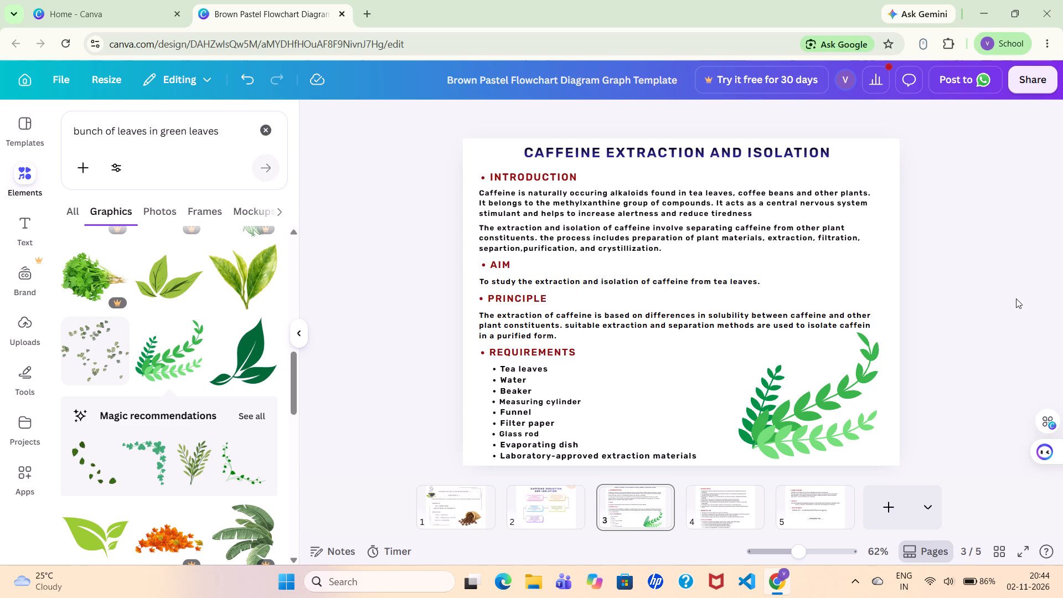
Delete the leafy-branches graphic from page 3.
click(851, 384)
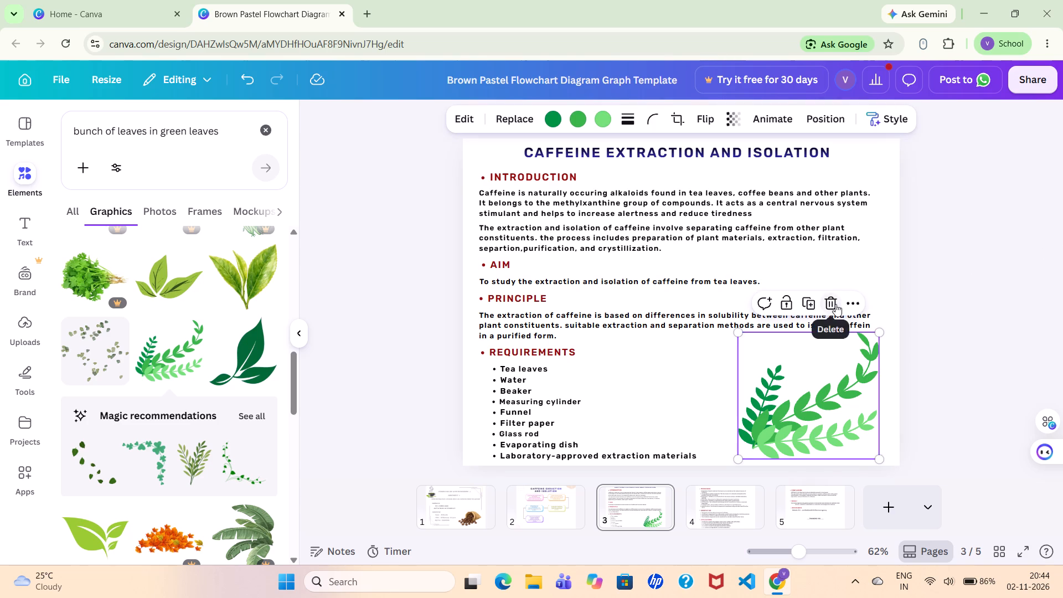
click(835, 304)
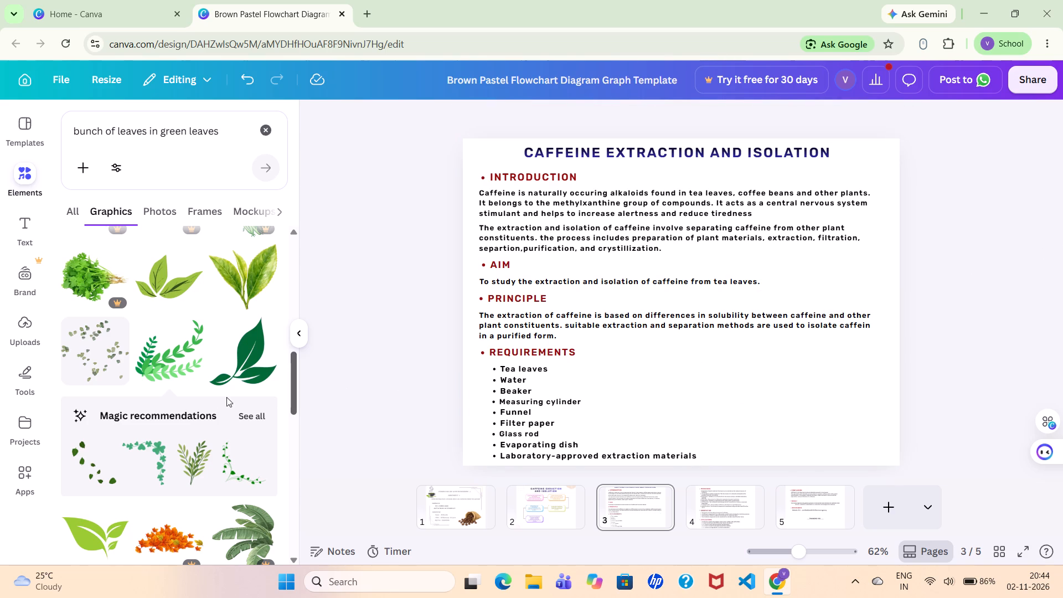
Add the flat light-green three-leaf graphic to page 3 again, enlarge it and move it over the middle of the text.
click(101, 545)
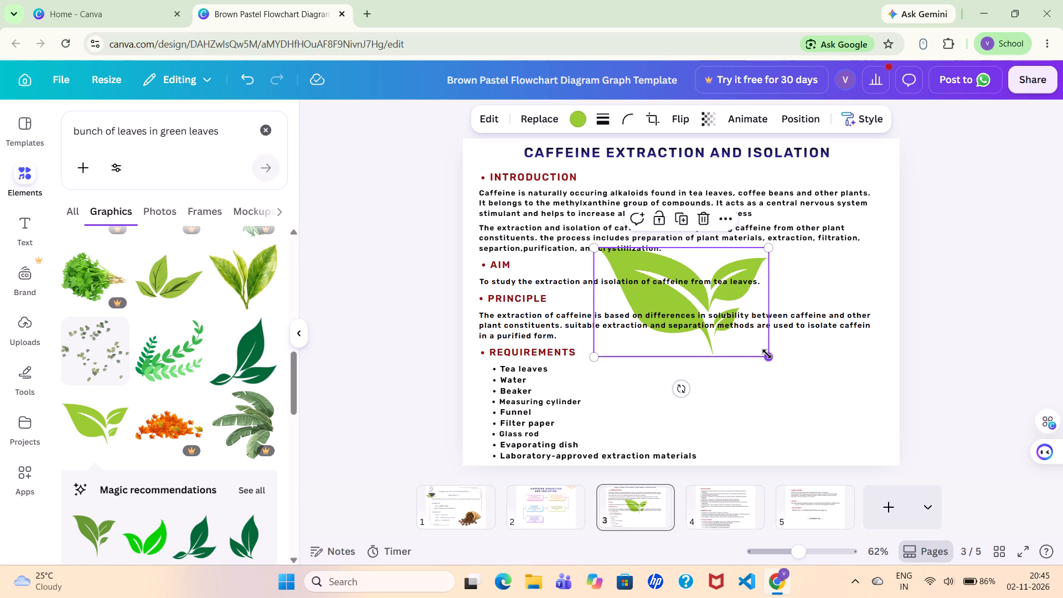
drag(767, 354, 828, 425)
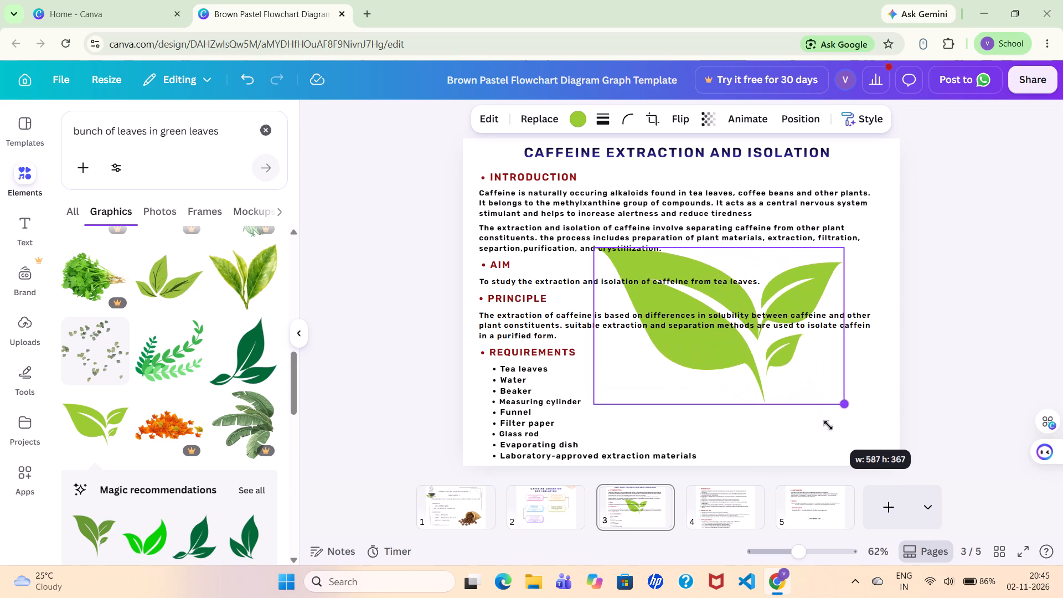
drag(828, 425, 868, 451)
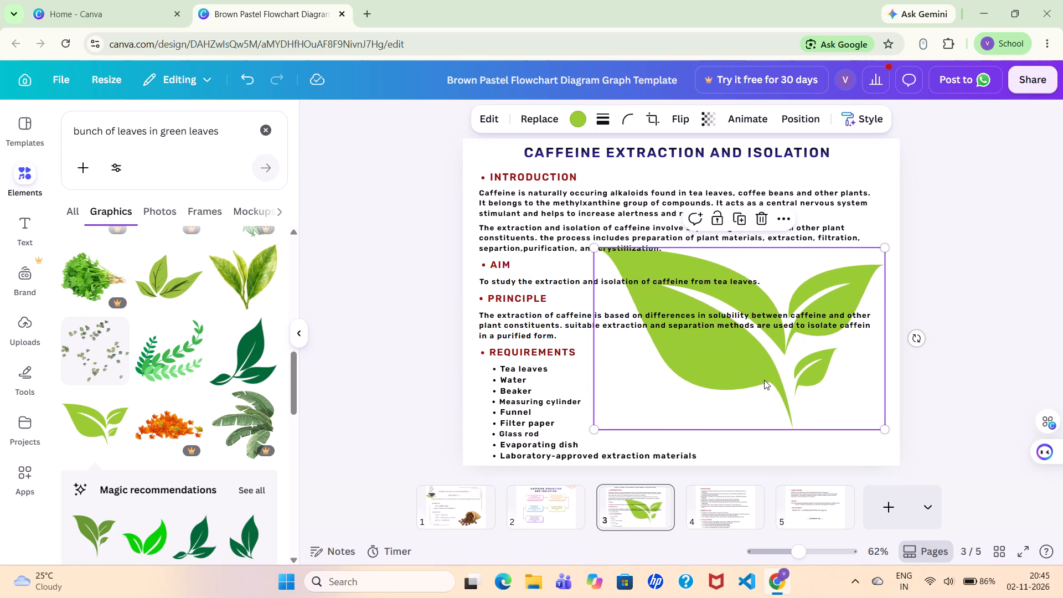
drag(763, 379, 685, 344)
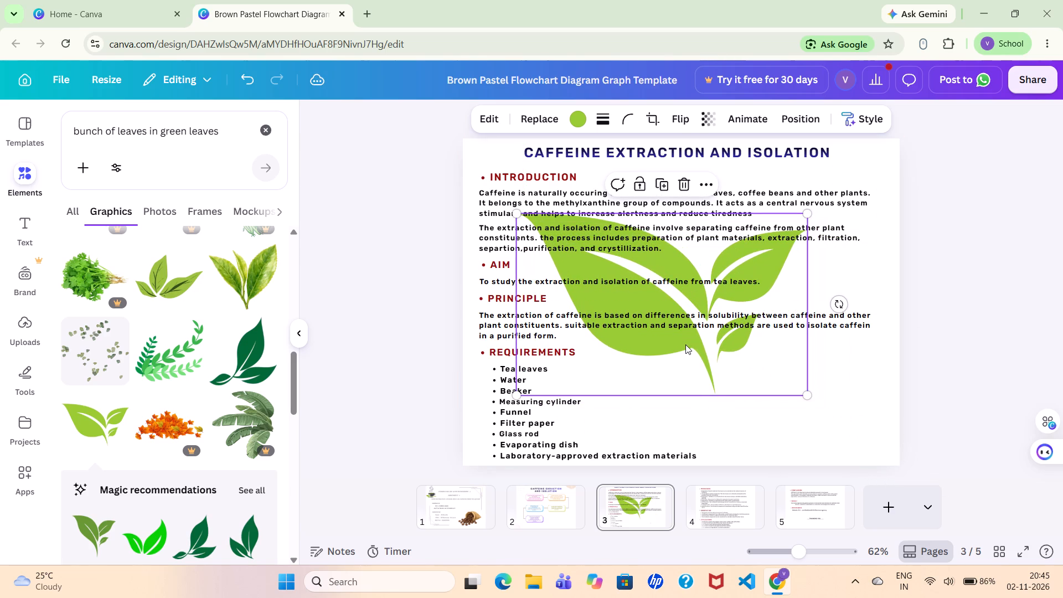
drag(802, 394, 814, 409)
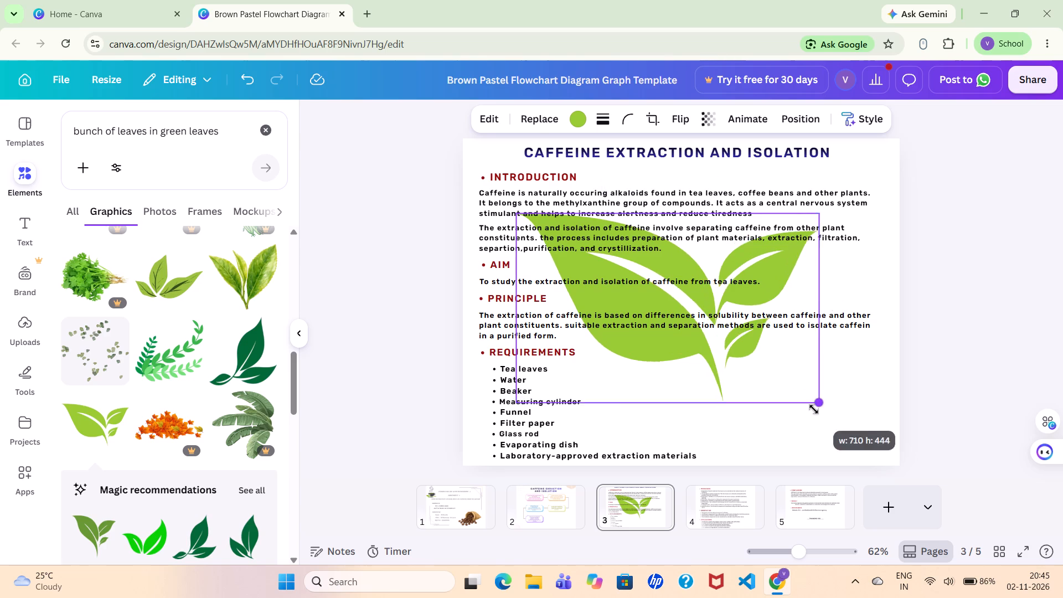
drag(814, 409, 827, 427)
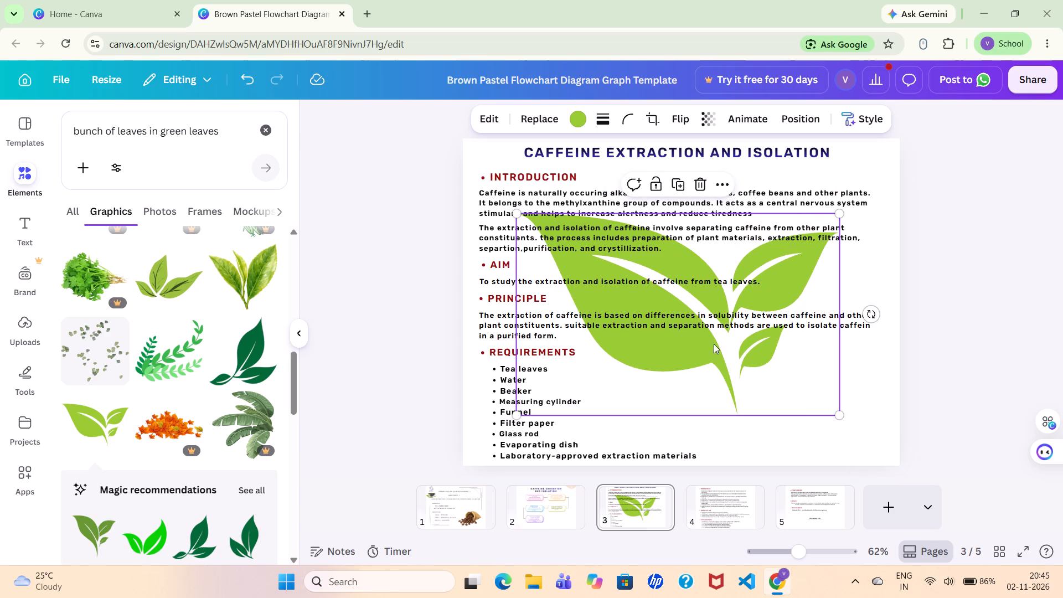
click(696, 326)
click(743, 368)
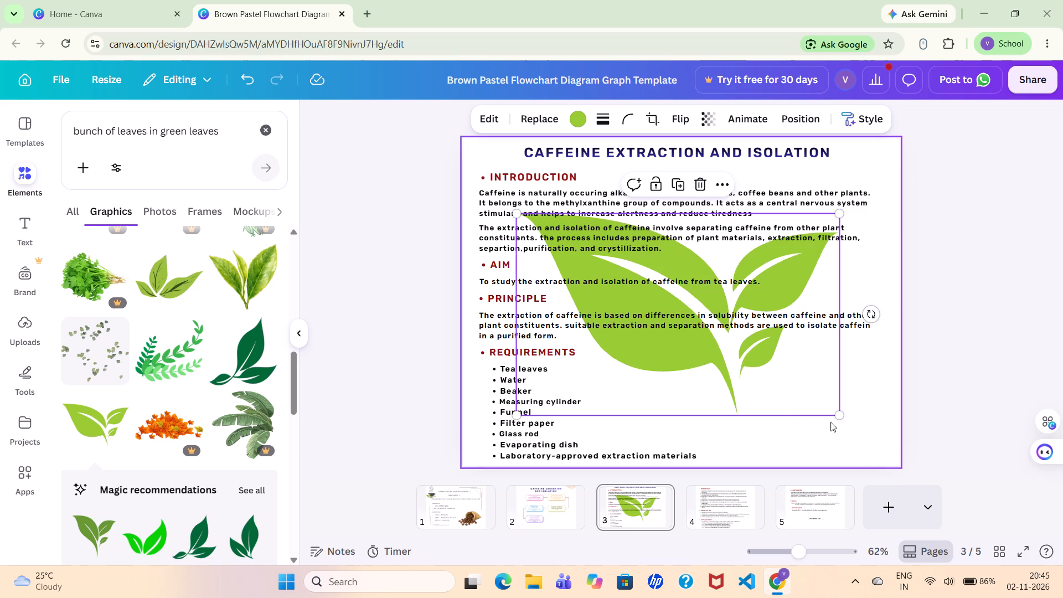
Enlarge the three-leaf graphic on page 3 to about 896 × 560 and shift it up and left to span the text width.
drag(835, 410, 839, 446)
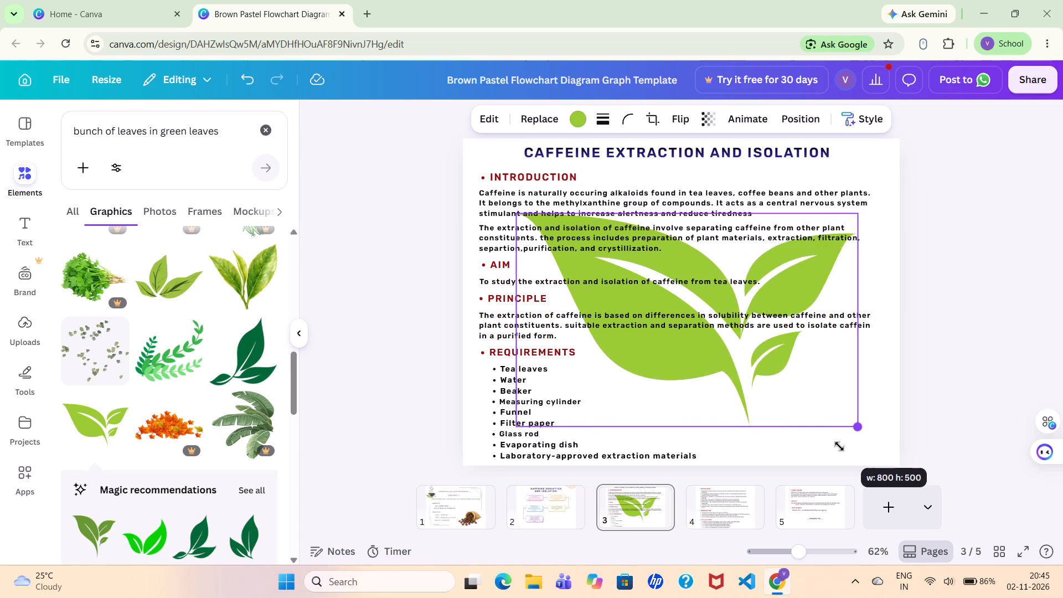
drag(839, 446, 841, 462)
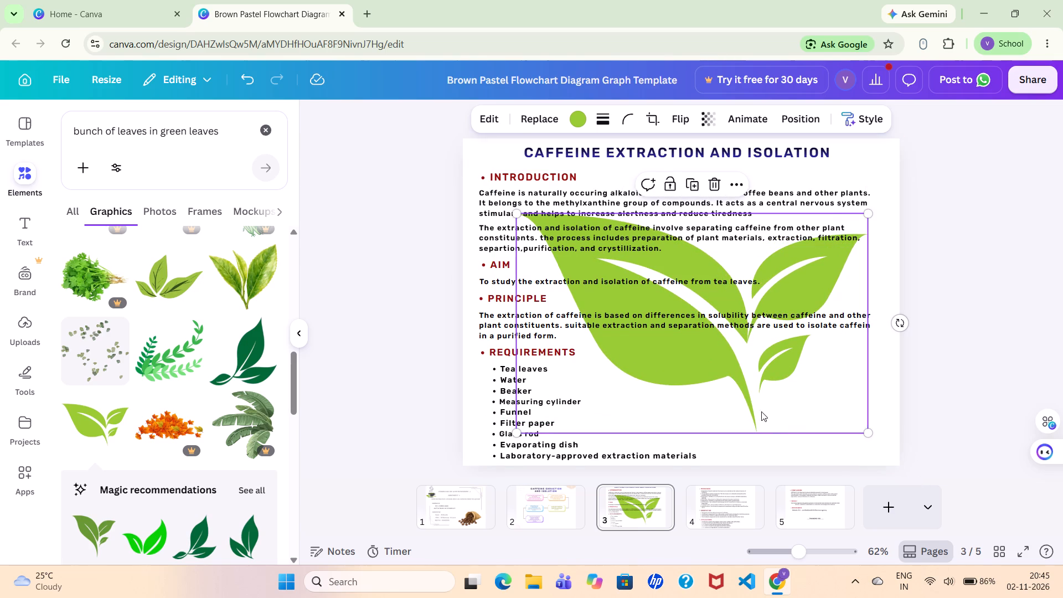
drag(751, 400, 722, 382)
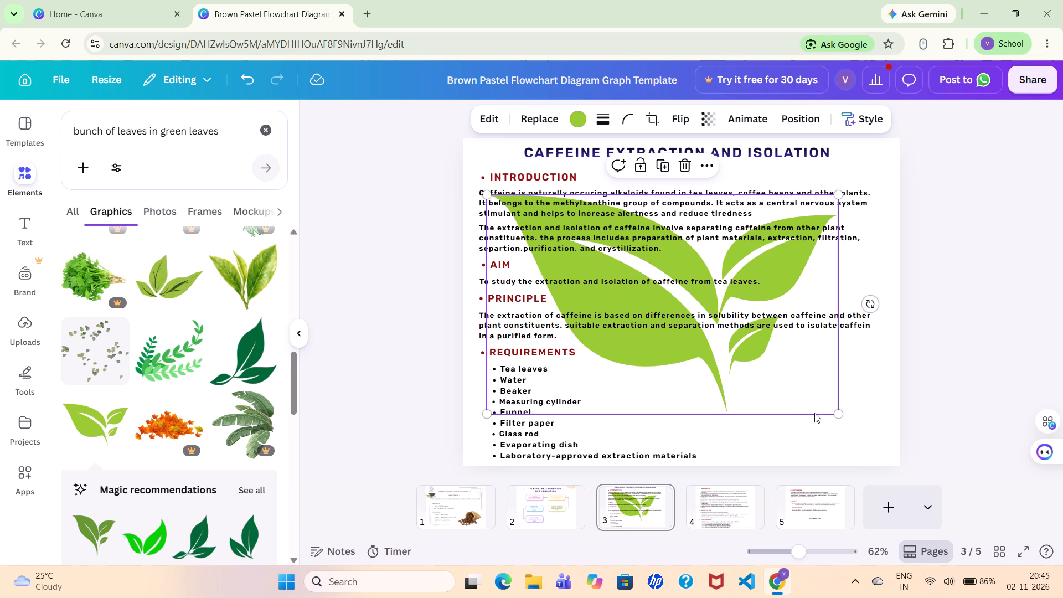
drag(838, 410, 839, 414)
drag(839, 414, 853, 453)
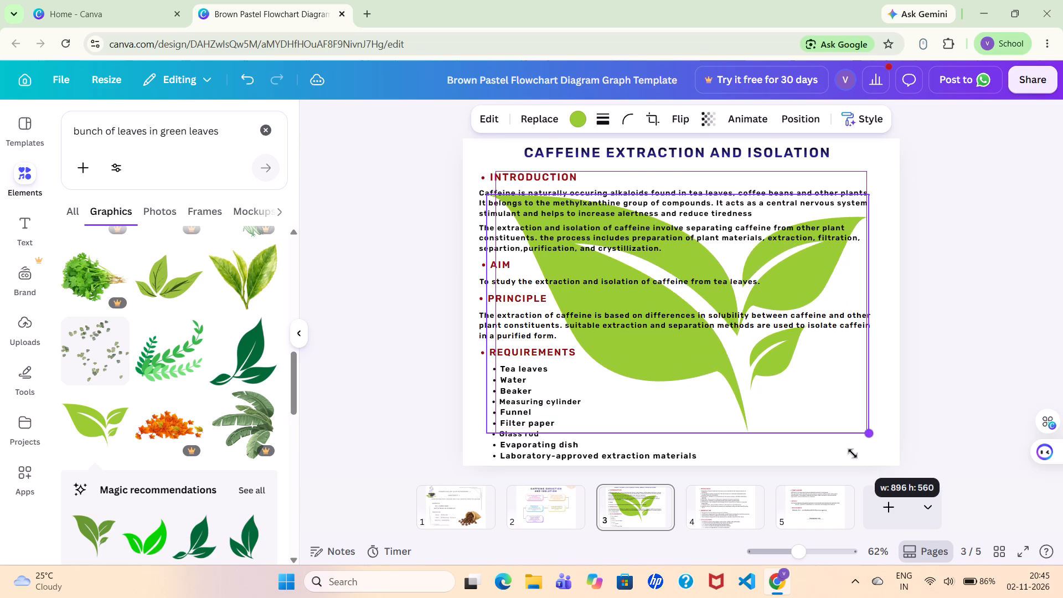
drag(853, 453, 853, 454)
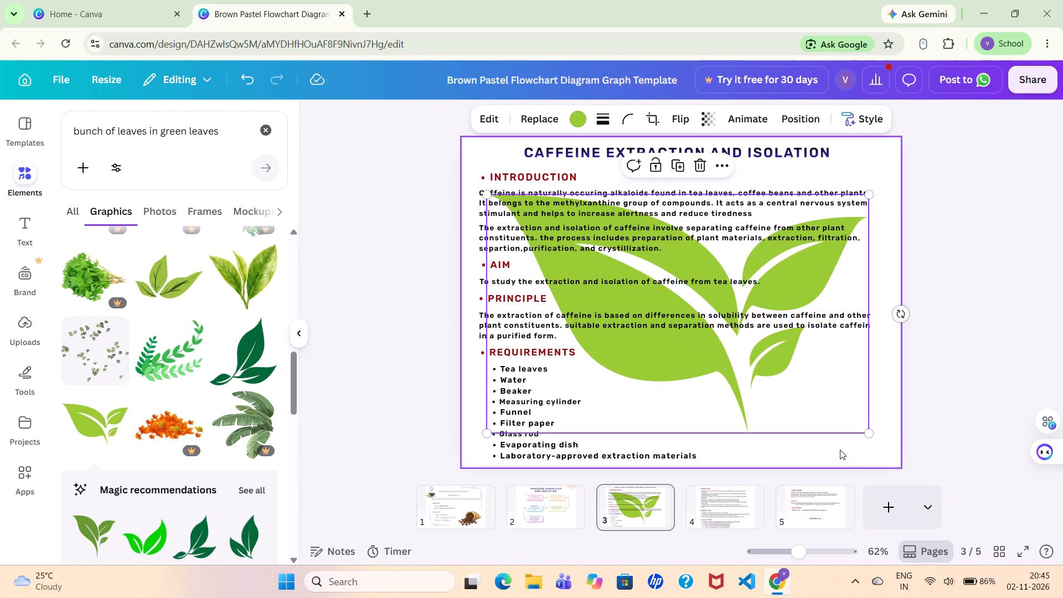
click(770, 446)
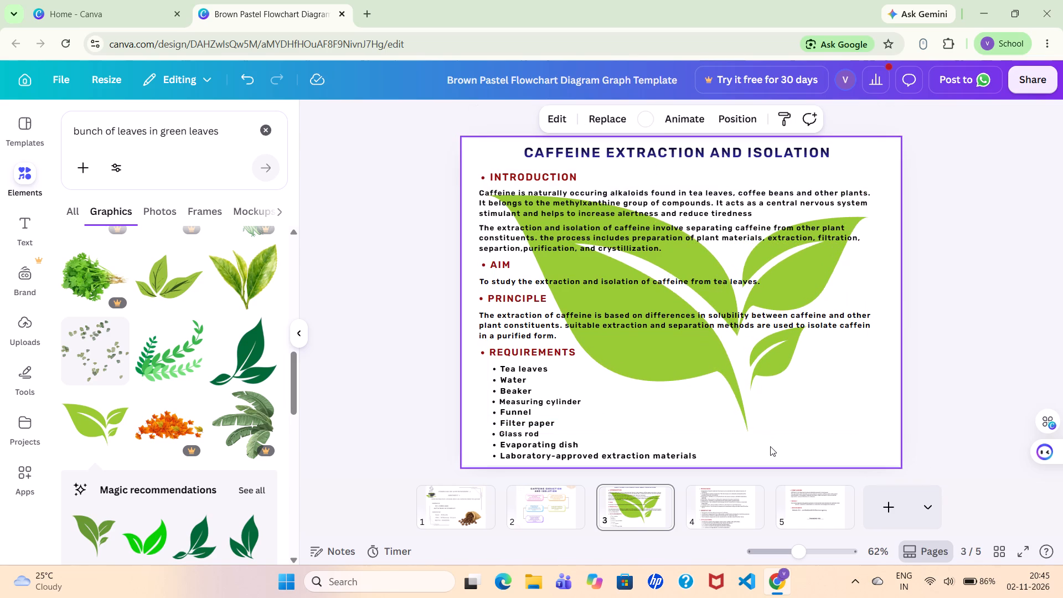
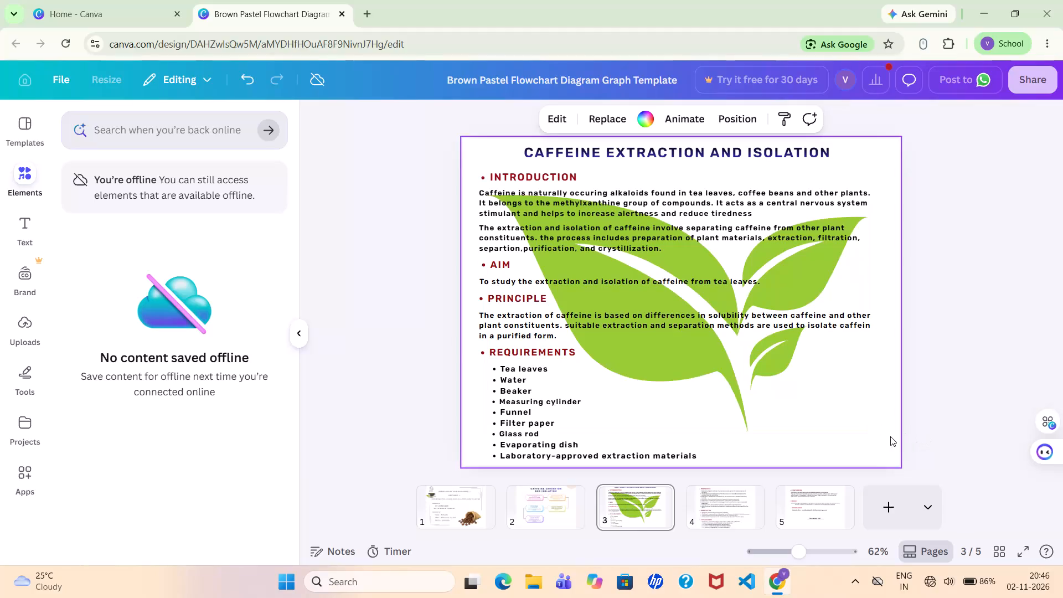
Delete the light-green three-leaf graphic from page 3.
click(765, 409)
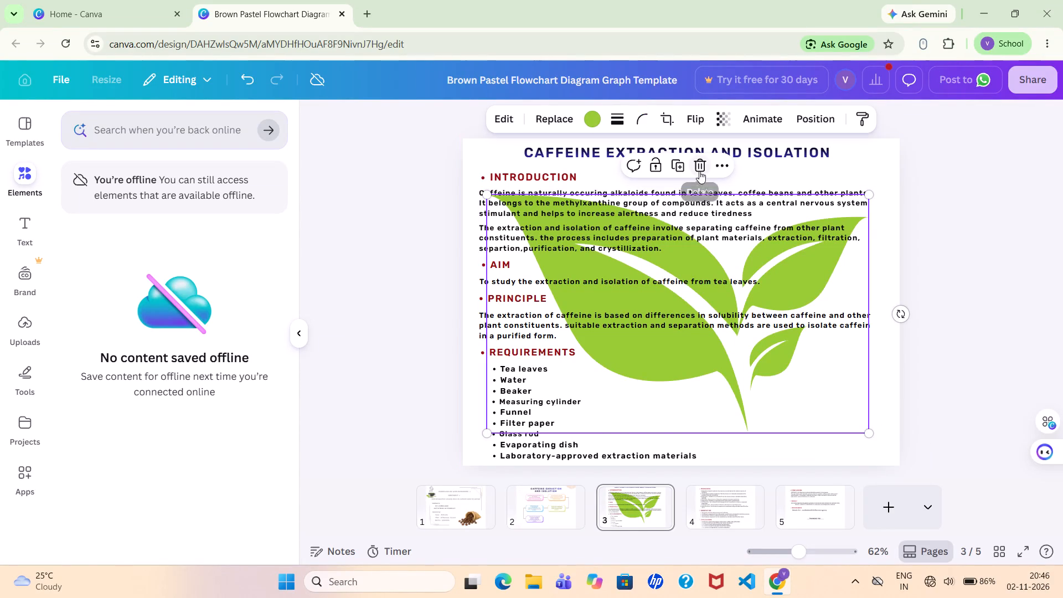
click(699, 171)
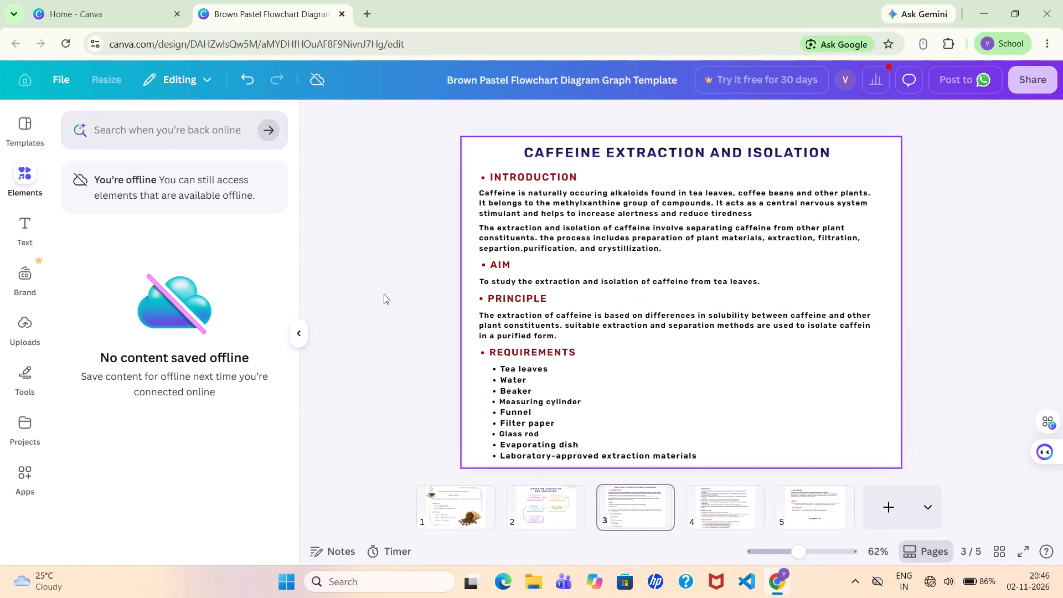
Enlarge the coffee-bean sack picture on the cover page to about 441 × 280.
click(450, 499)
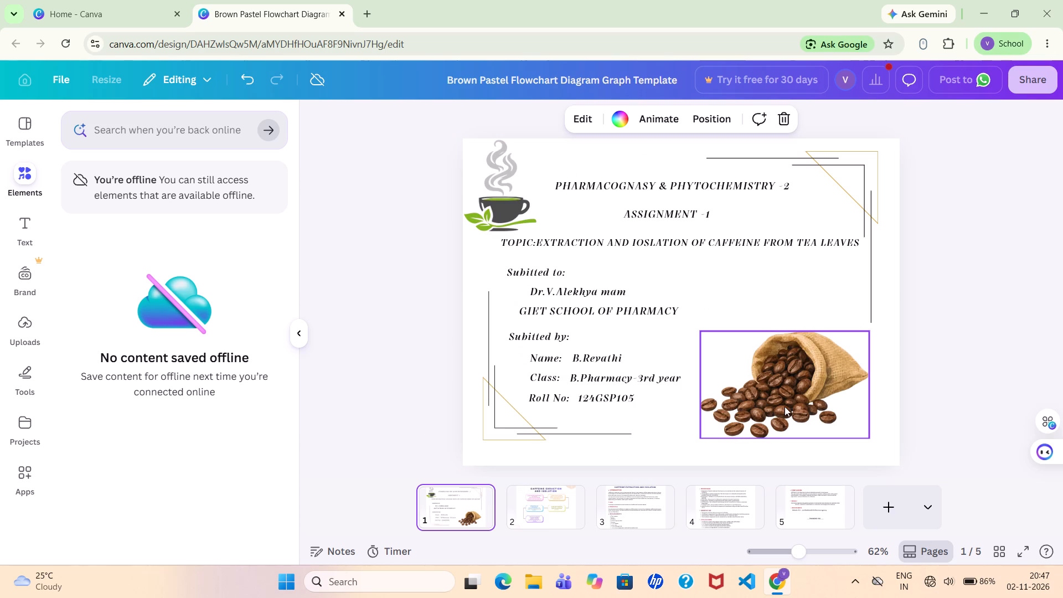
click(726, 345)
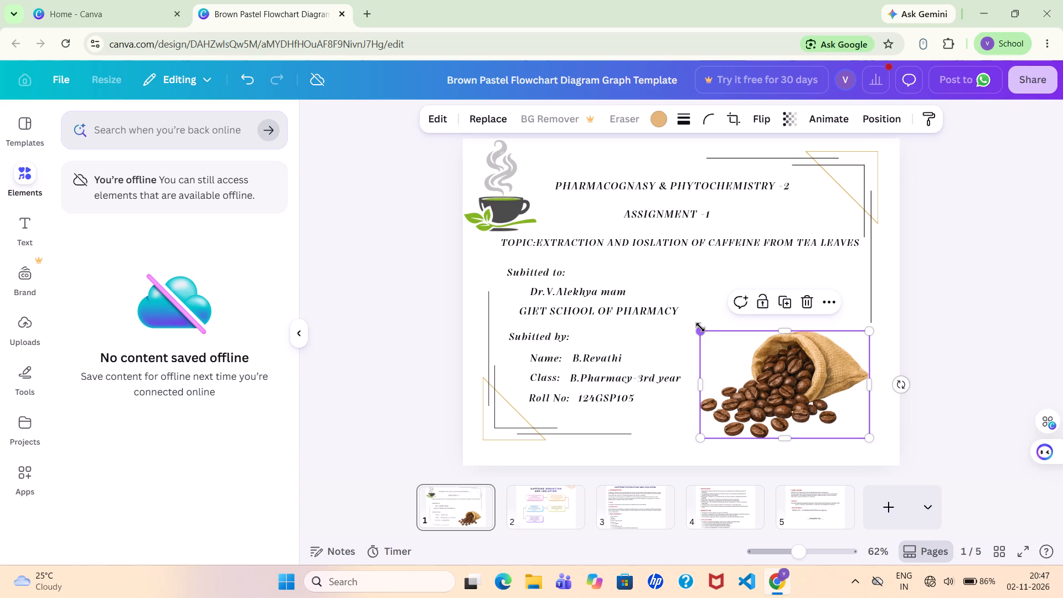
drag(701, 327, 694, 315)
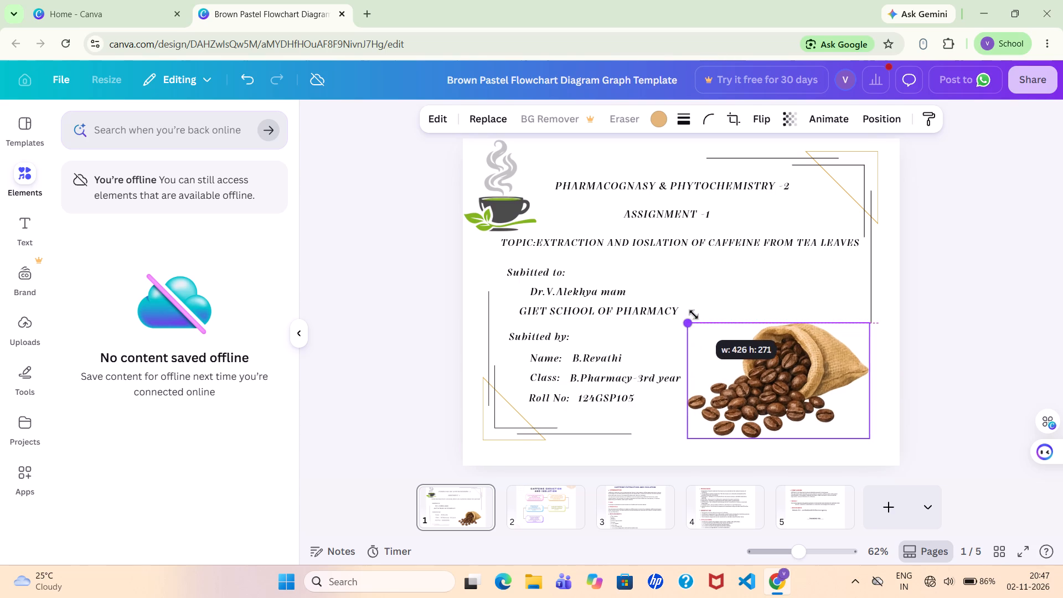
drag(694, 315, 689, 302)
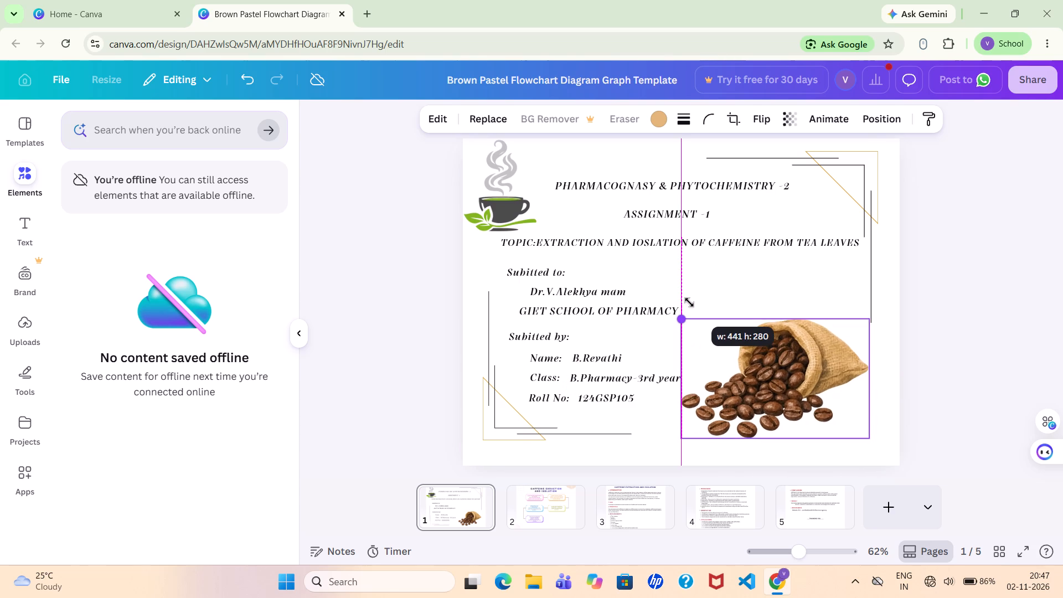
drag(689, 302, 689, 299)
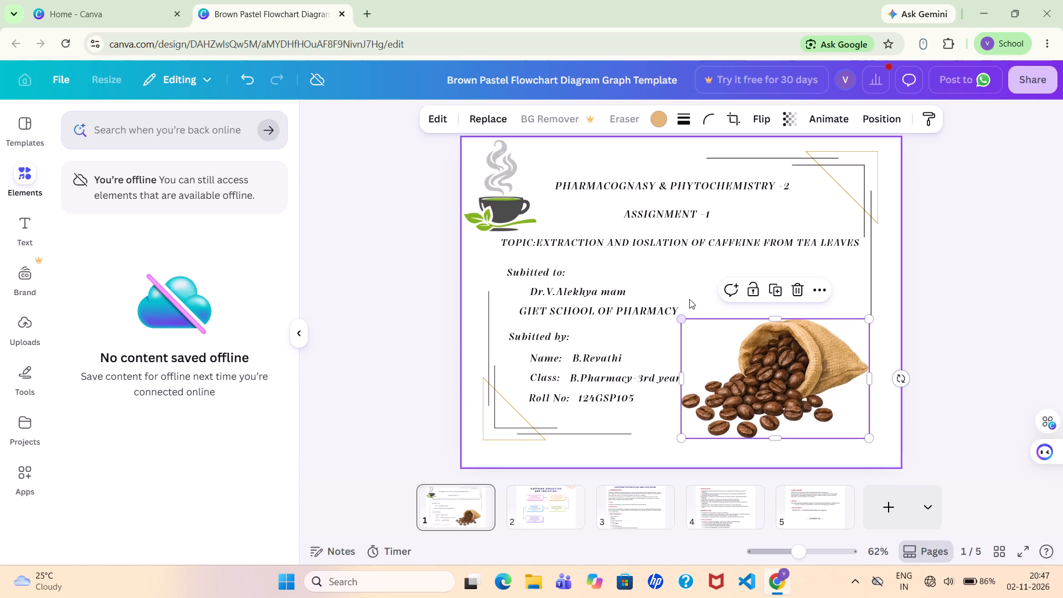
click(690, 278)
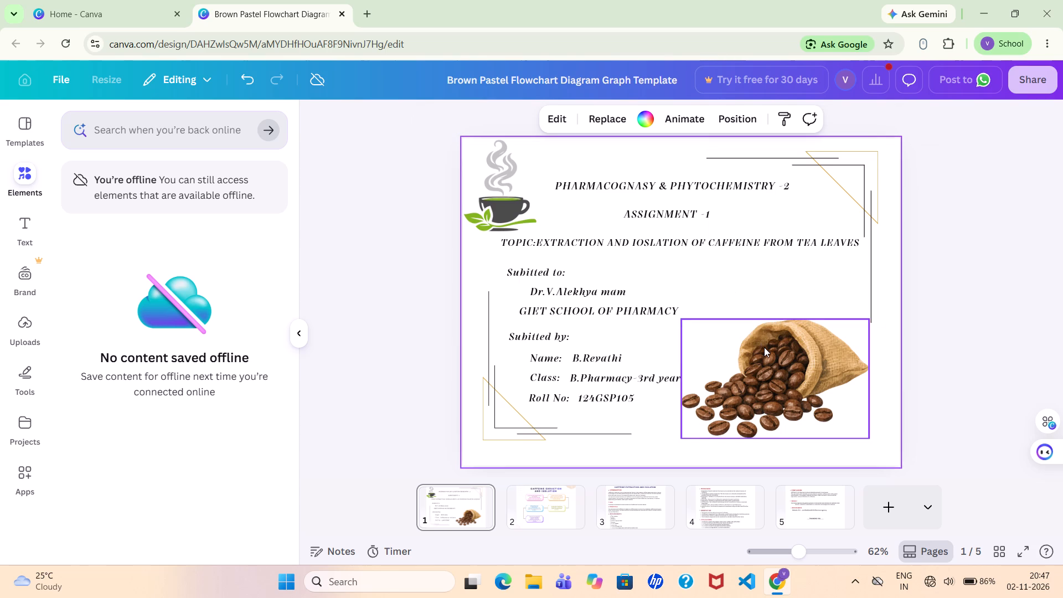
Nudge the coffee-bean sack slightly up and right on the cover, clear of the Class line.
drag(764, 347, 758, 342)
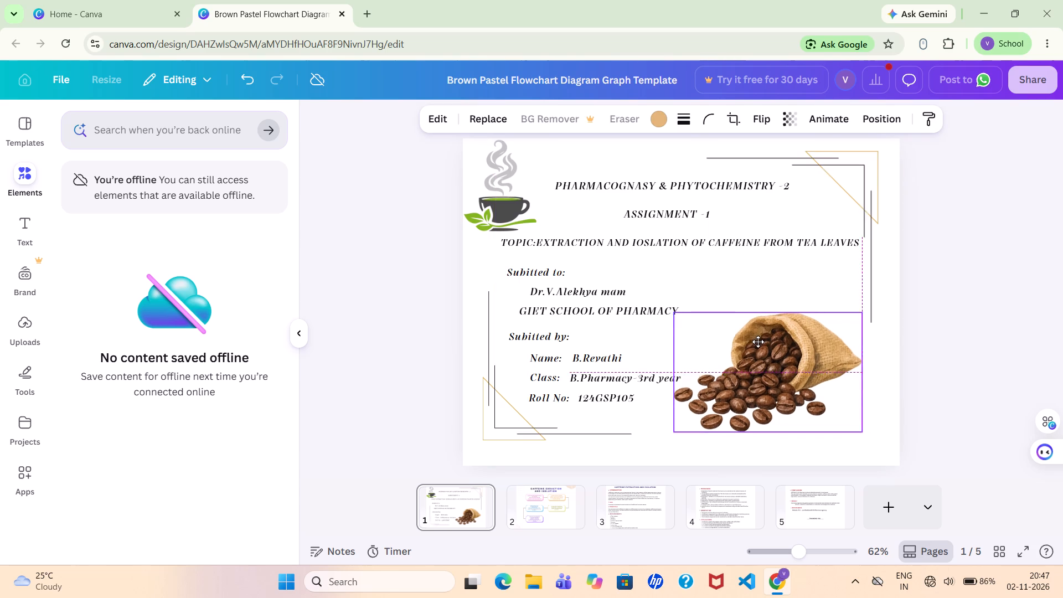
drag(758, 342, 756, 343)
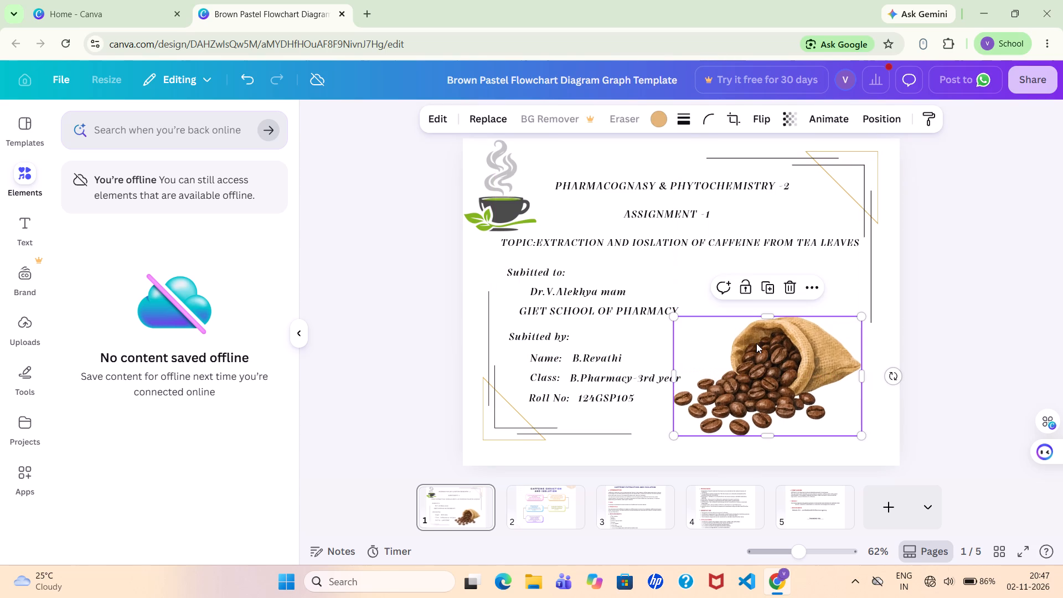
click(658, 283)
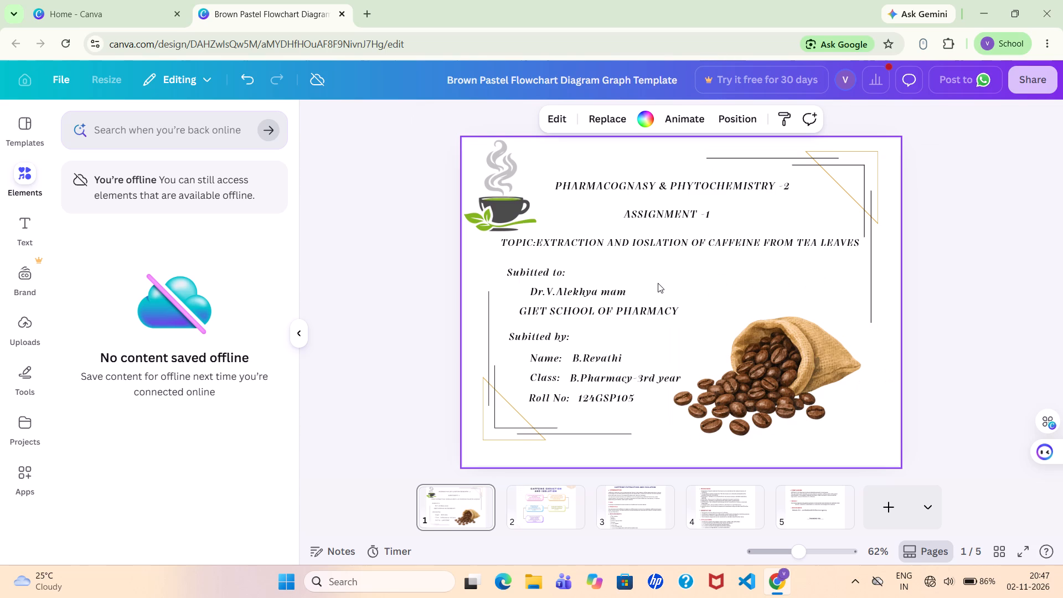
click(796, 348)
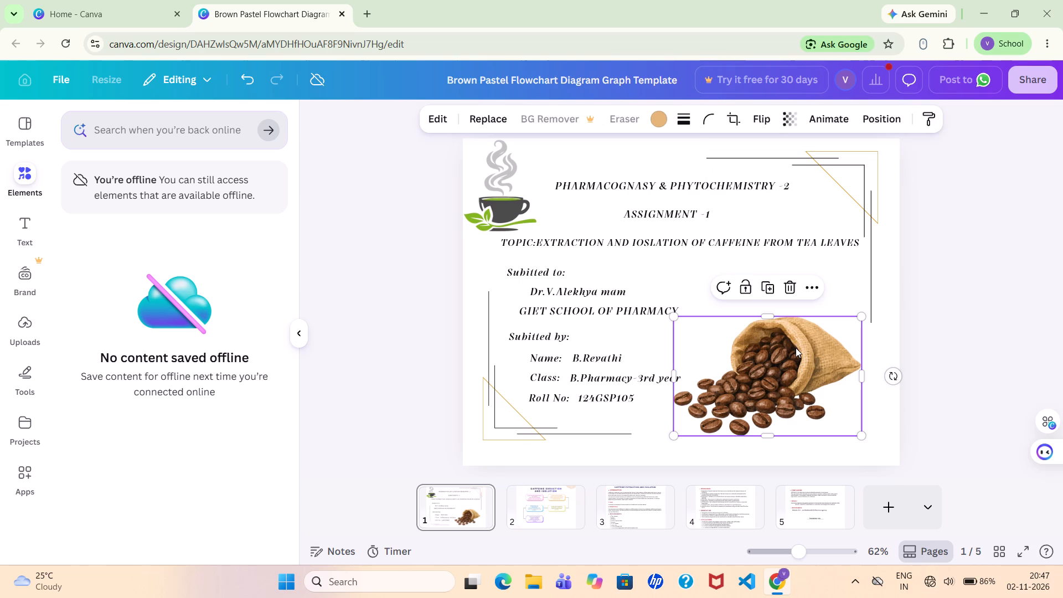
drag(796, 348, 803, 348)
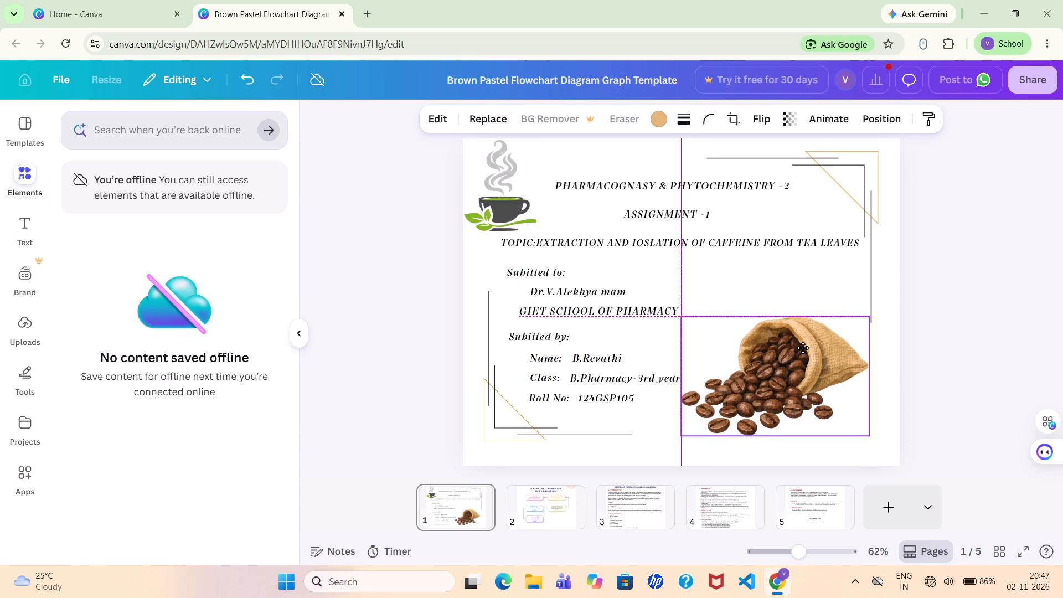
drag(803, 348, 806, 347)
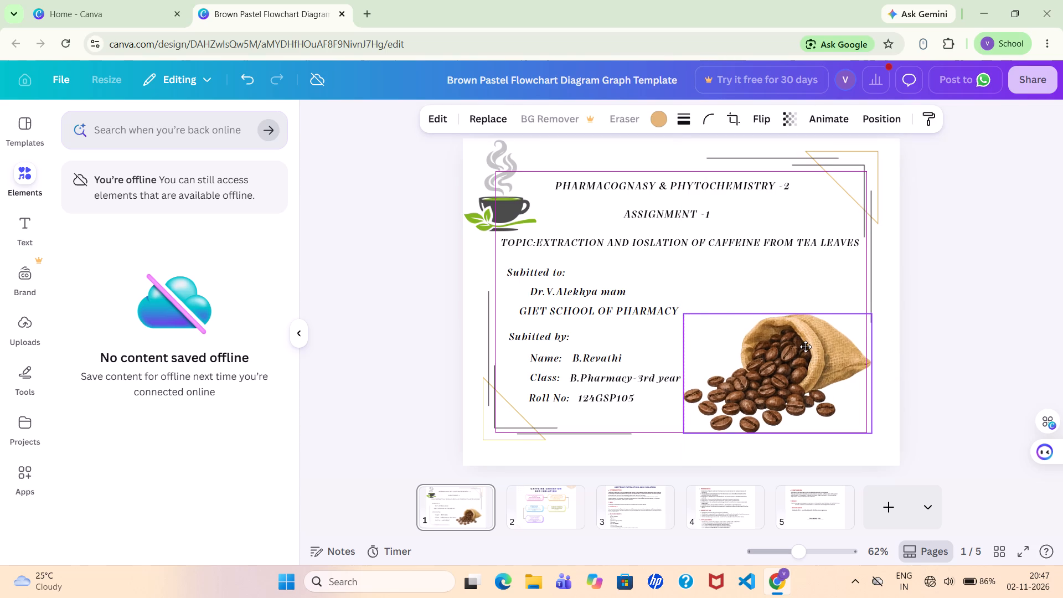
drag(806, 347, 806, 347)
click(685, 269)
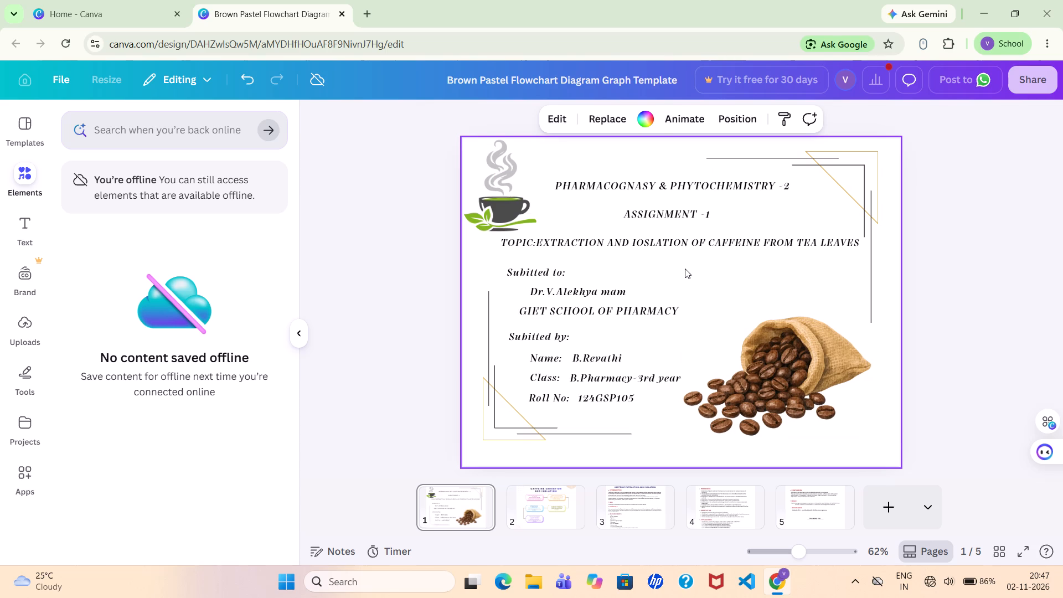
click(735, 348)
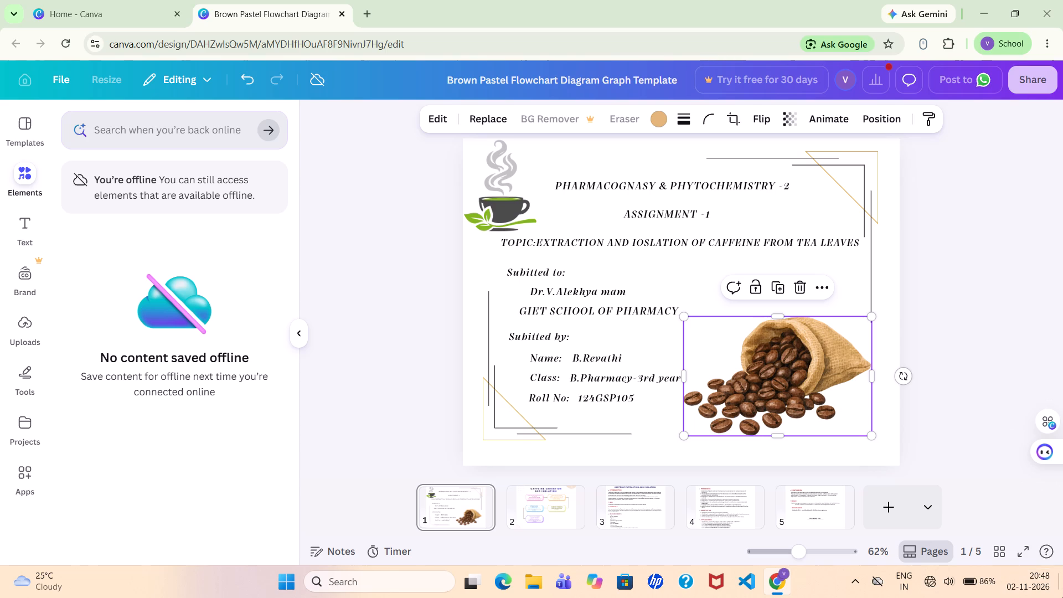
Connect the computer to the Galaxy S949b8 Wi-Fi network and return to the design.
click(930, 584)
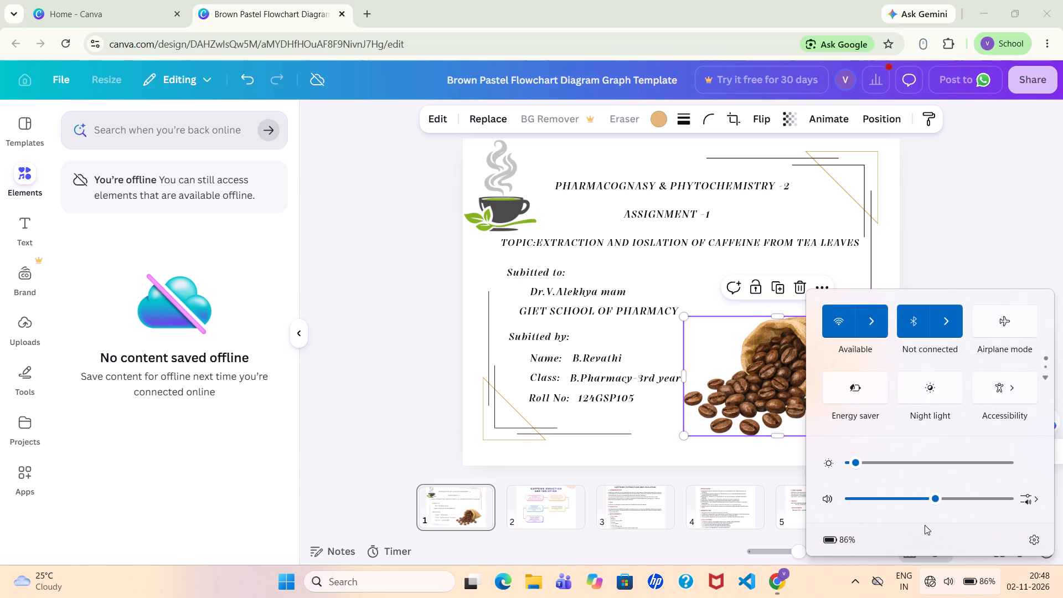
click(869, 321)
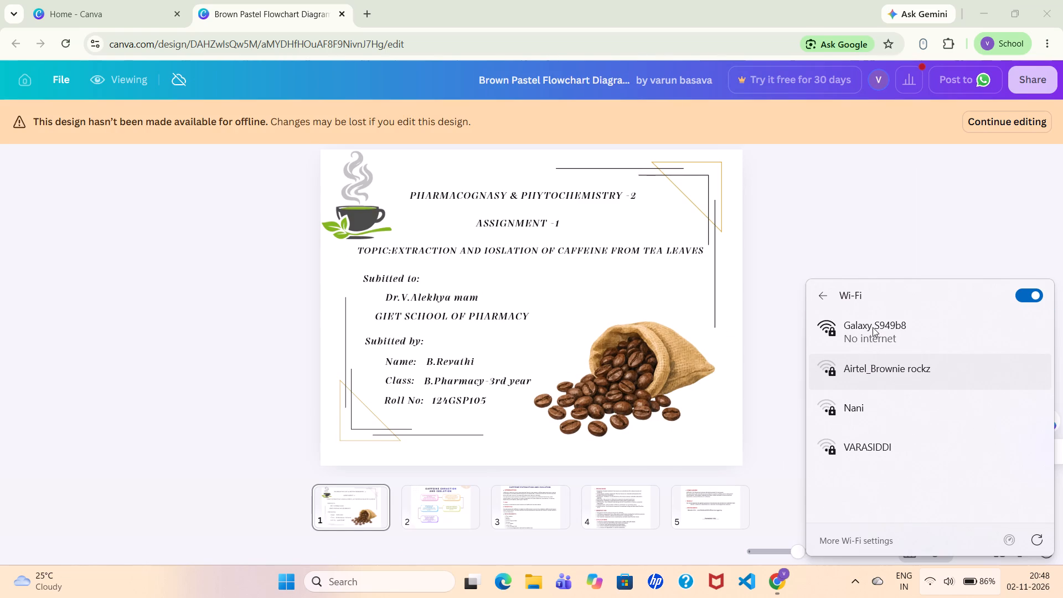
click(873, 327)
click(820, 224)
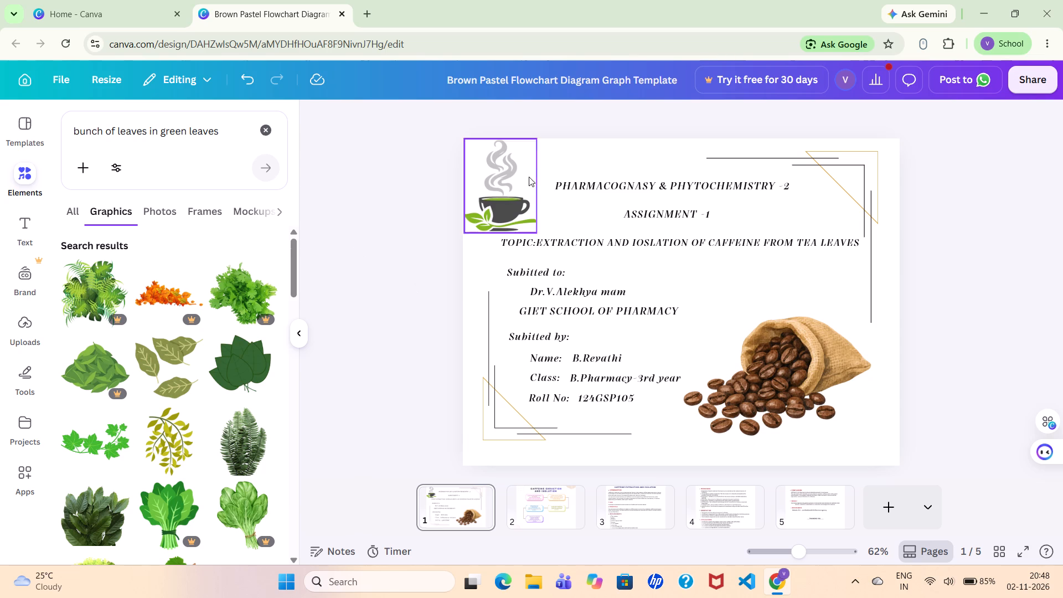
Download all pages of the design as PNG at 1,024 × 768 px in high quality.
click(1028, 80)
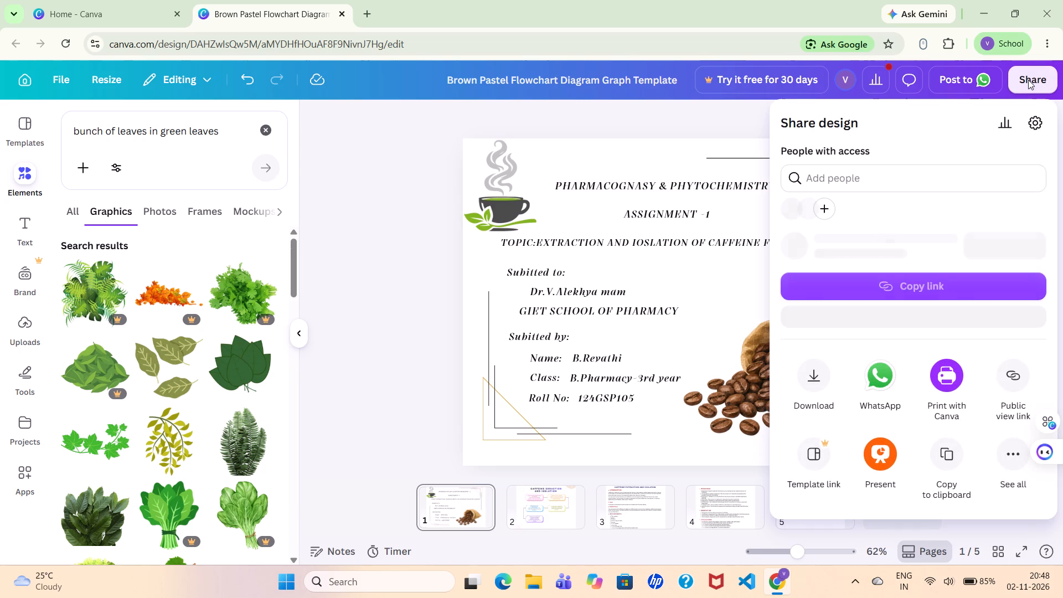
click(817, 404)
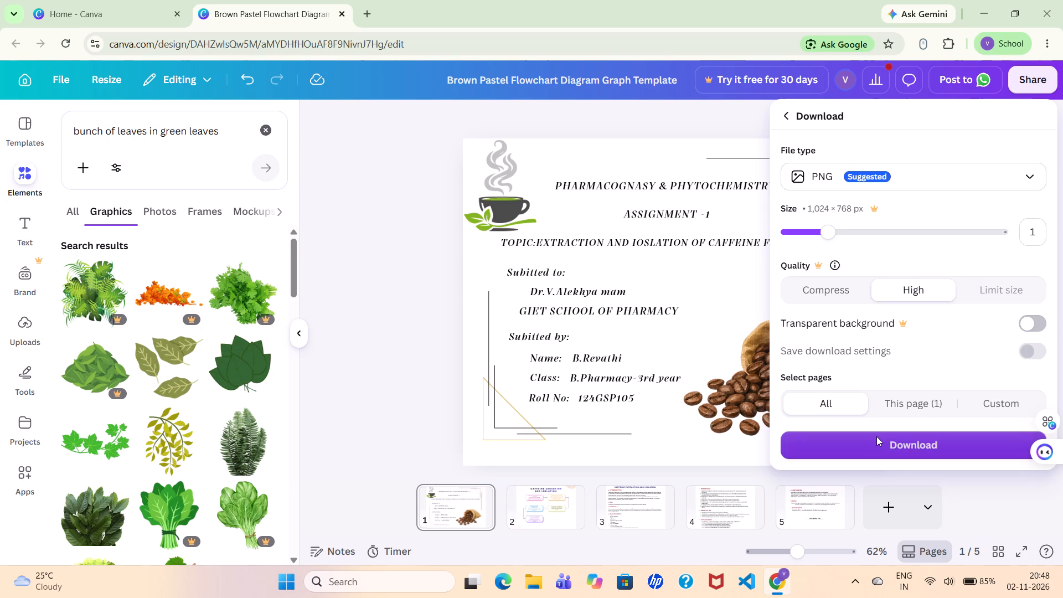
click(889, 441)
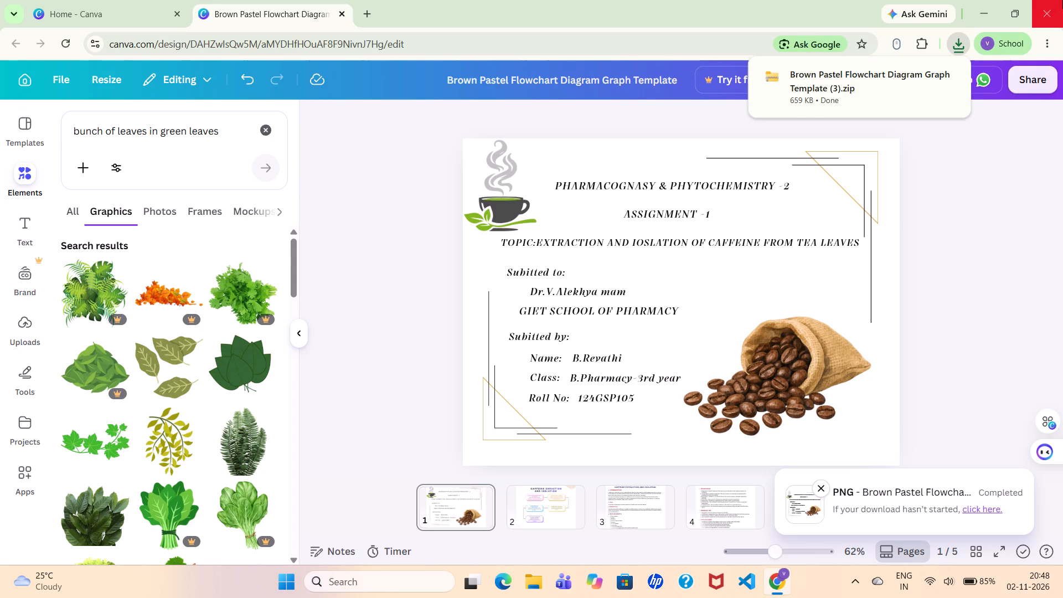
View the WhatsApp sharing option for the design and close it.
click(1029, 74)
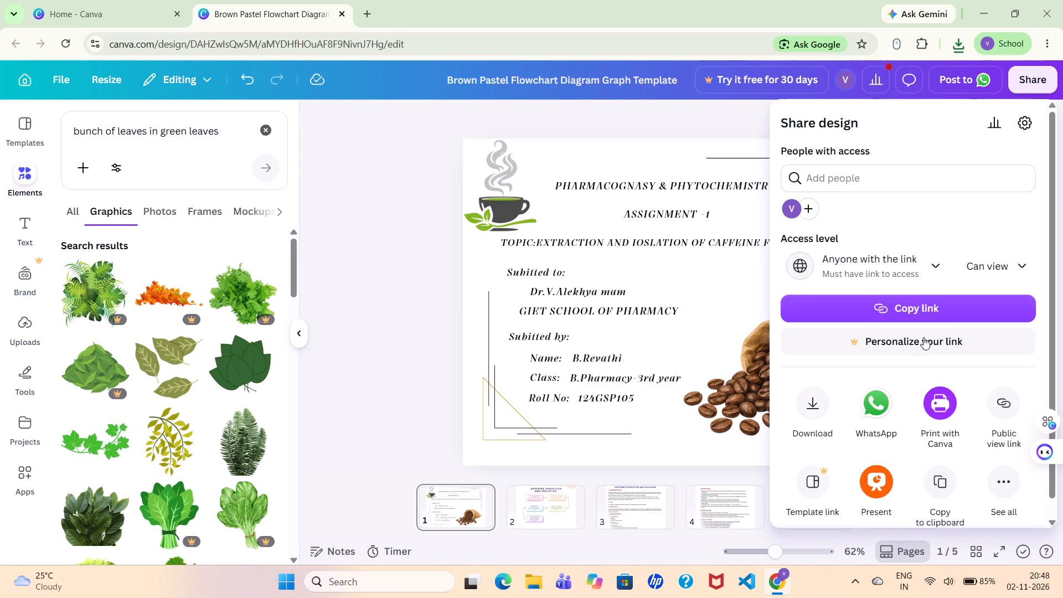
click(881, 401)
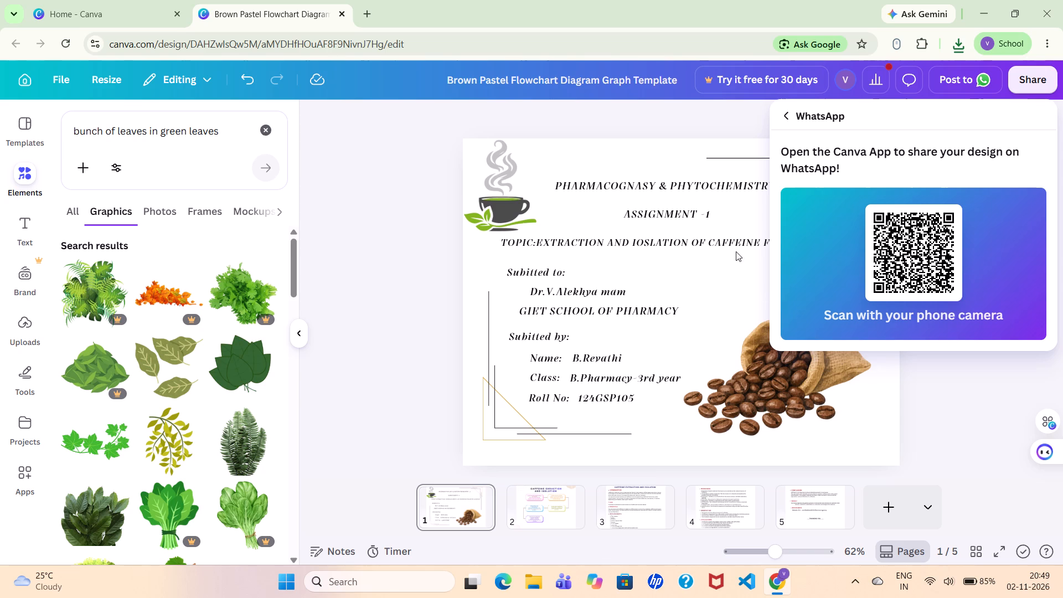
click(687, 114)
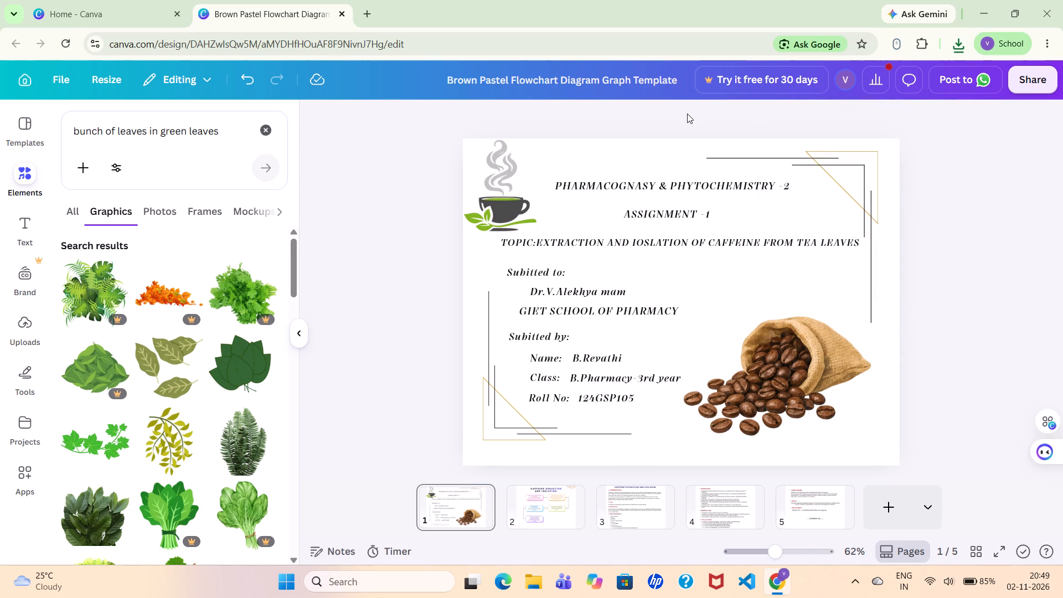